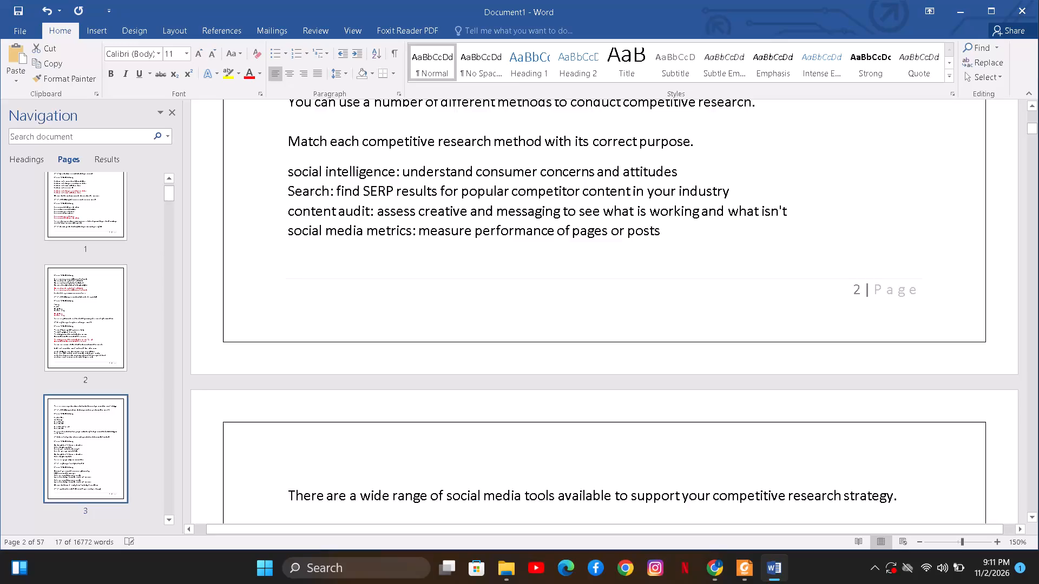
Colour the four matching answers on page 2 red, from "social intelligence" through "social media metrics".
{"action": "scroll", "coordinate": [400, 354], "scroll_direction": "up", "scroll_amount": 3}
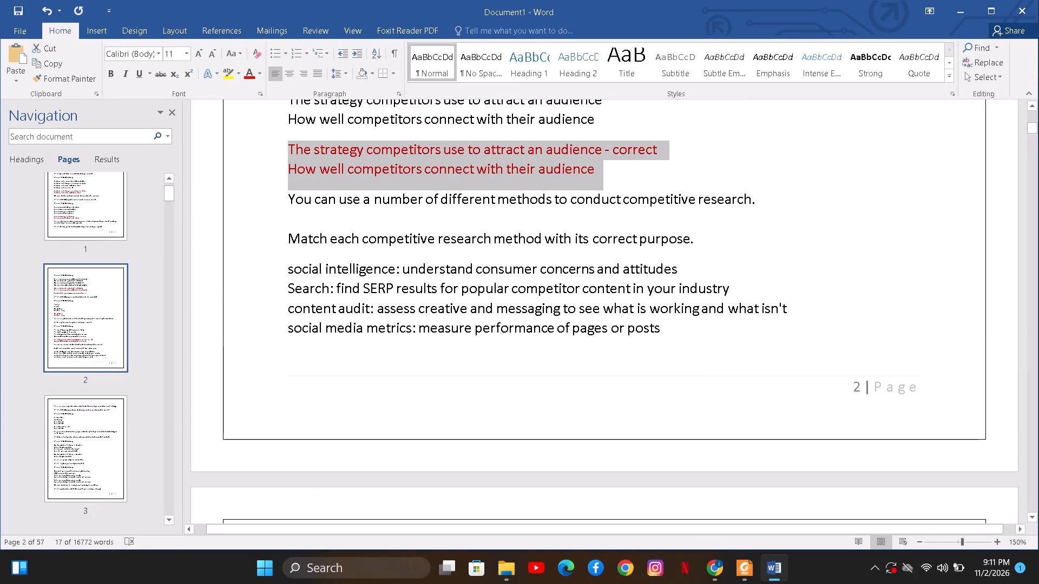
{"action": "scroll", "coordinate": [400, 353], "scroll_direction": "down", "scroll_amount": 3}
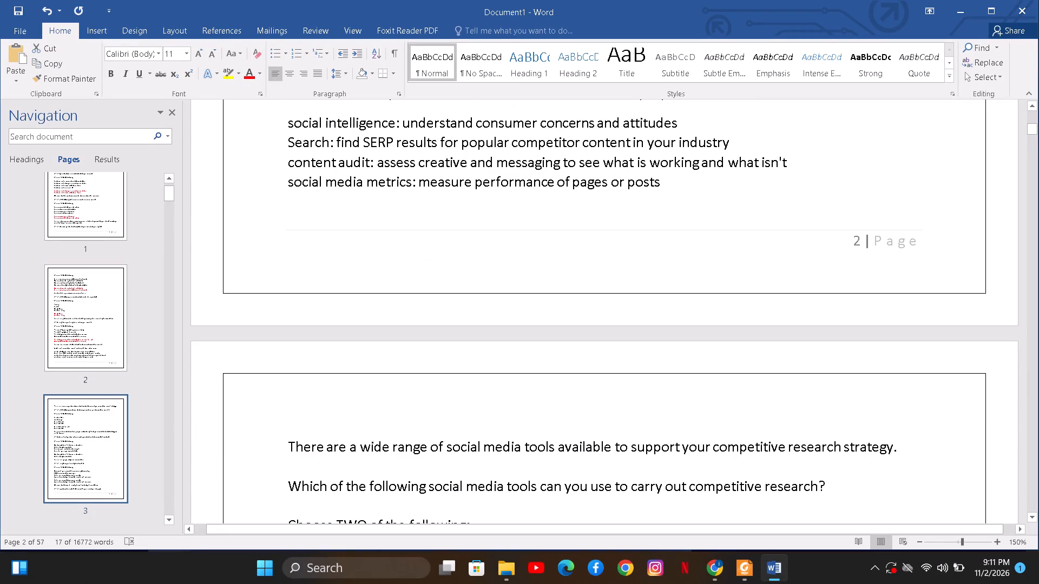
{"action": "scroll", "coordinate": [400, 353], "scroll_direction": "up", "scroll_amount": 3}
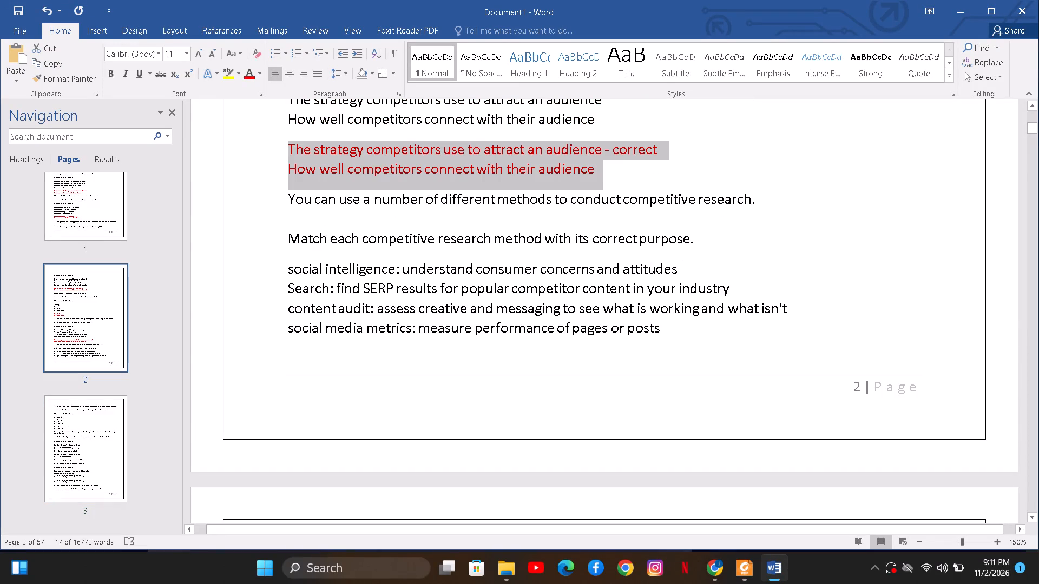
{"action": "left_click_drag", "start_coordinate": [290, 270], "coordinate": [653, 336]}
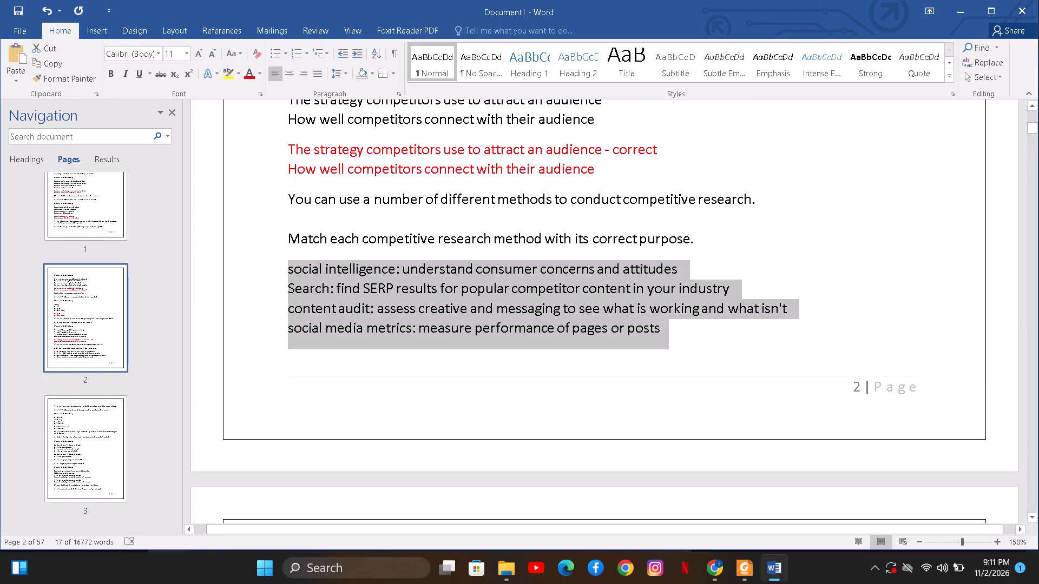
{"action": "left_click_drag", "start_coordinate": [653, 336], "coordinate": [675, 337]}
{"action": "left_click", "coordinate": [747, 317]}
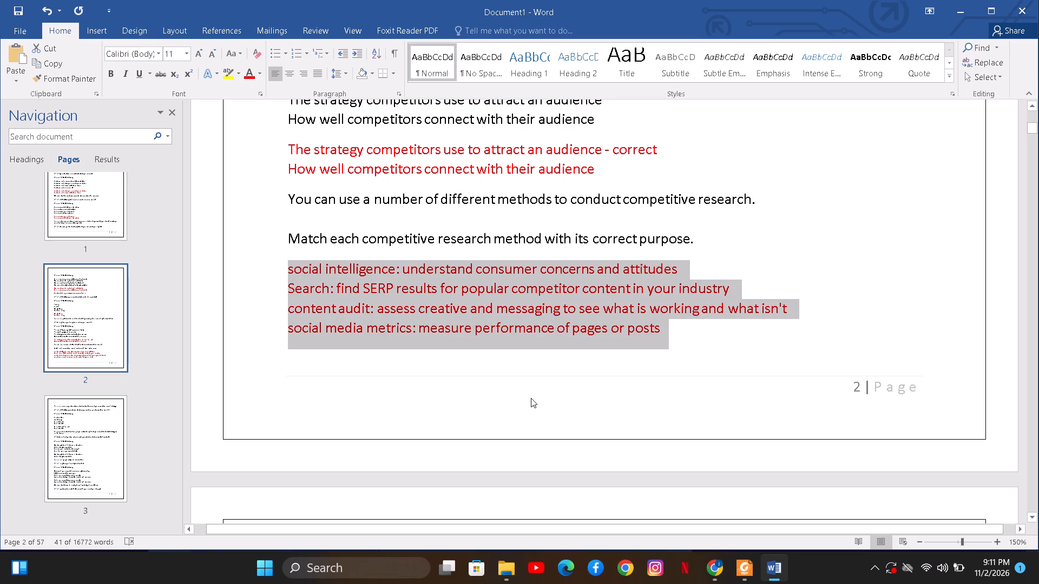
Colour the answer lines "Sprout Social - correct" and "Mediatoolkit" on page 3 red.
{"action": "scroll", "coordinate": [527, 402], "scroll_direction": "down", "scroll_amount": 9}
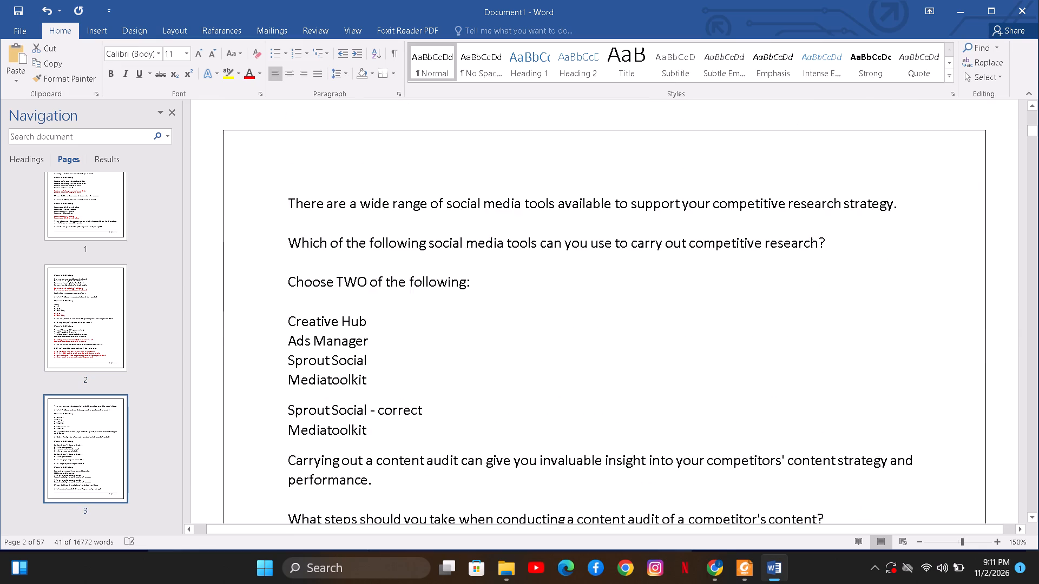
{"action": "left_click_drag", "start_coordinate": [289, 361], "coordinate": [382, 370]}
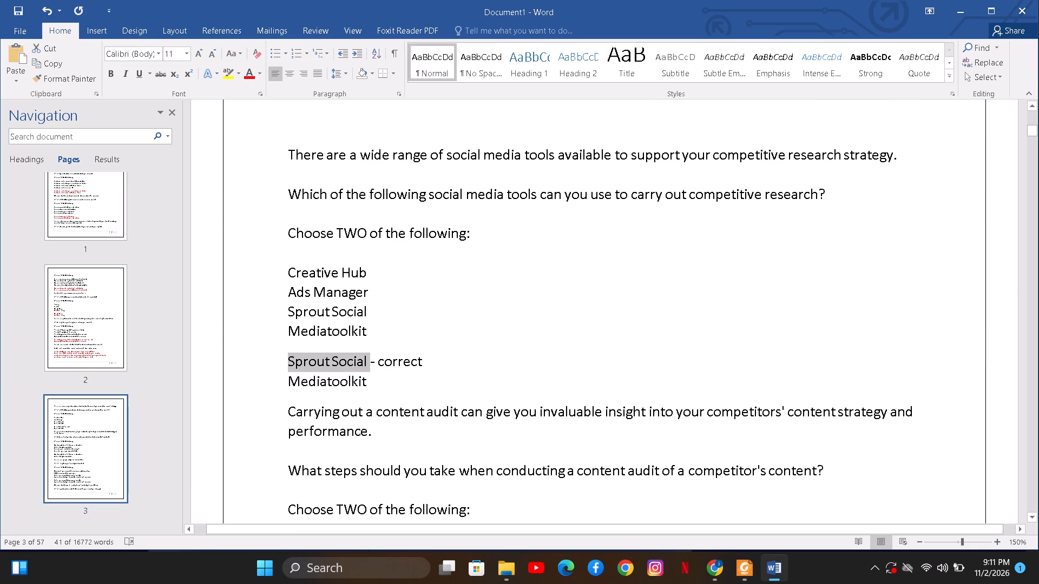
{"action": "left_click_drag", "start_coordinate": [382, 370], "coordinate": [389, 387]}
{"action": "left_click", "coordinate": [459, 364]}
Colour the repeated answers "Use Google Search to find more information" and "Set up Google news alerts" below the content audit options red.
{"action": "scroll", "coordinate": [452, 373], "scroll_direction": "down", "scroll_amount": 4}
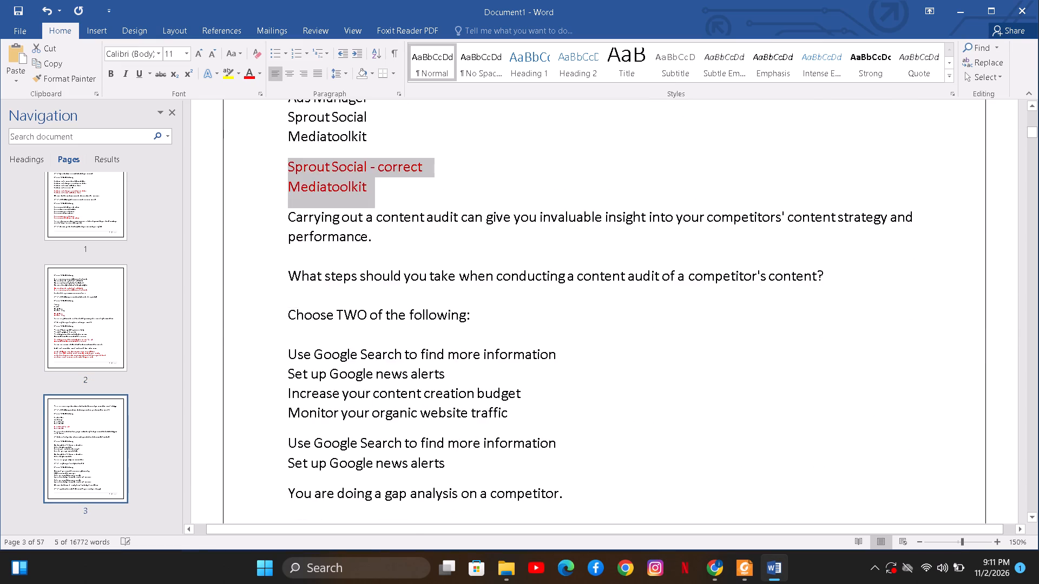
{"action": "scroll", "coordinate": [448, 374], "scroll_direction": "down", "scroll_amount": 2}
{"action": "left_click_drag", "start_coordinate": [283, 347], "coordinate": [413, 362]}
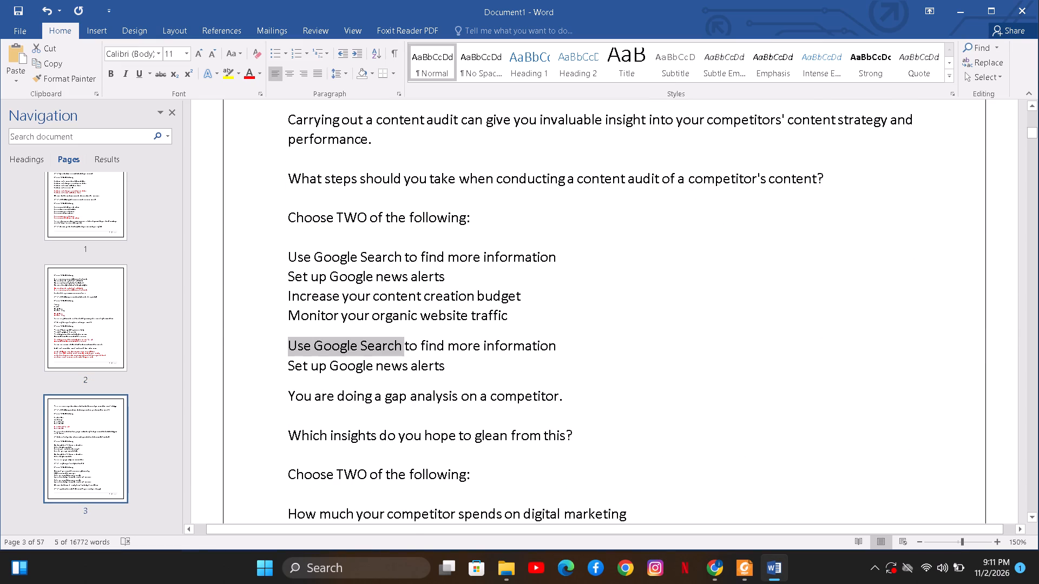
{"action": "left_click_drag", "start_coordinate": [413, 362], "coordinate": [463, 379]}
{"action": "left_click", "coordinate": [532, 354]}
Colour the repeated gap analysis answers red: "Niche audiences that you can serve better" and "Types of content your competitor uses to reach audiences".
{"action": "scroll", "coordinate": [527, 361], "scroll_direction": "down", "scroll_amount": 2}
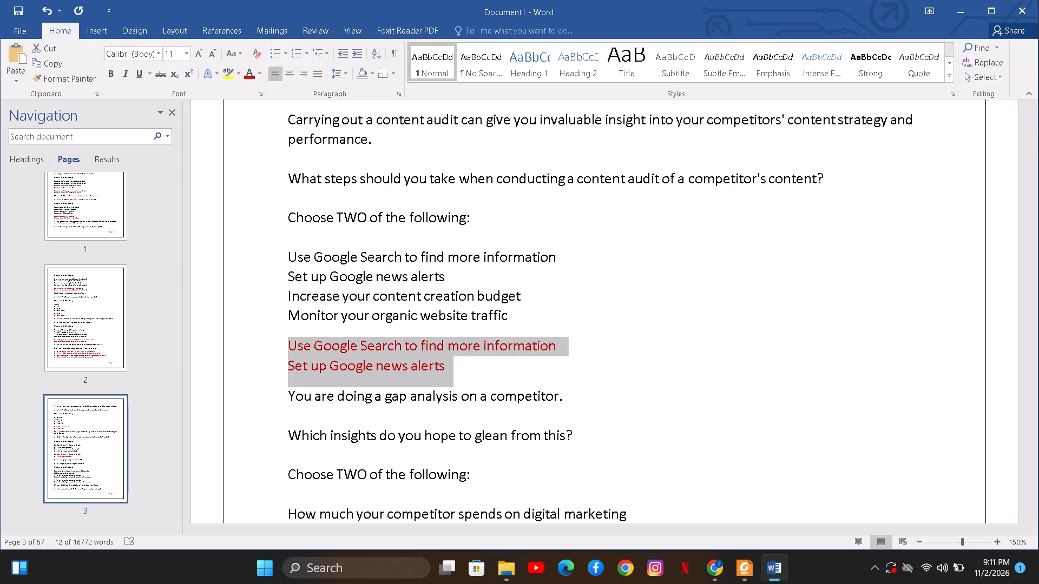
{"action": "scroll", "coordinate": [527, 361], "scroll_direction": "down", "scroll_amount": 1}
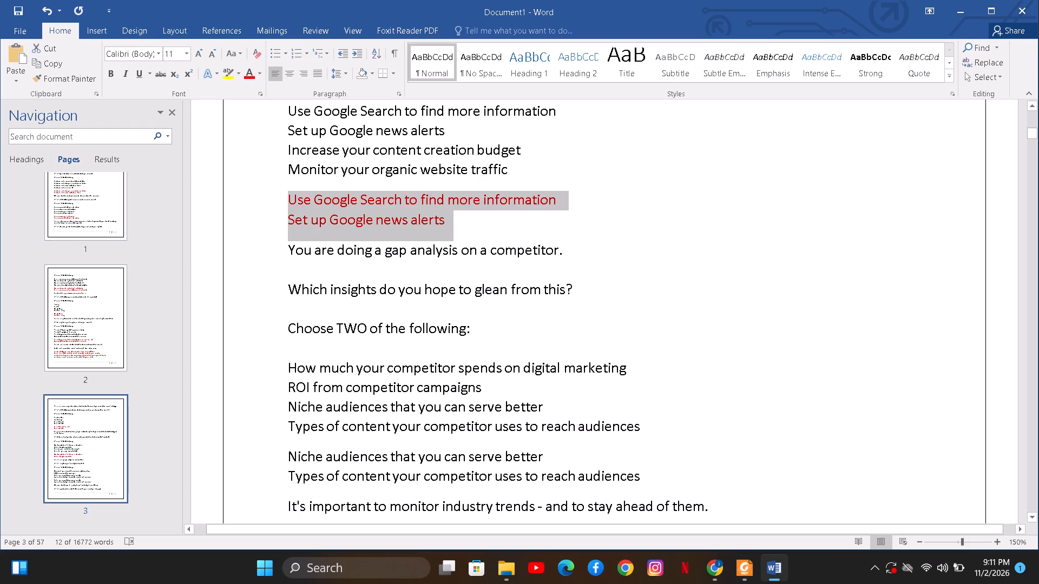
{"action": "scroll", "coordinate": [354, 403], "scroll_direction": "down", "scroll_amount": 1}
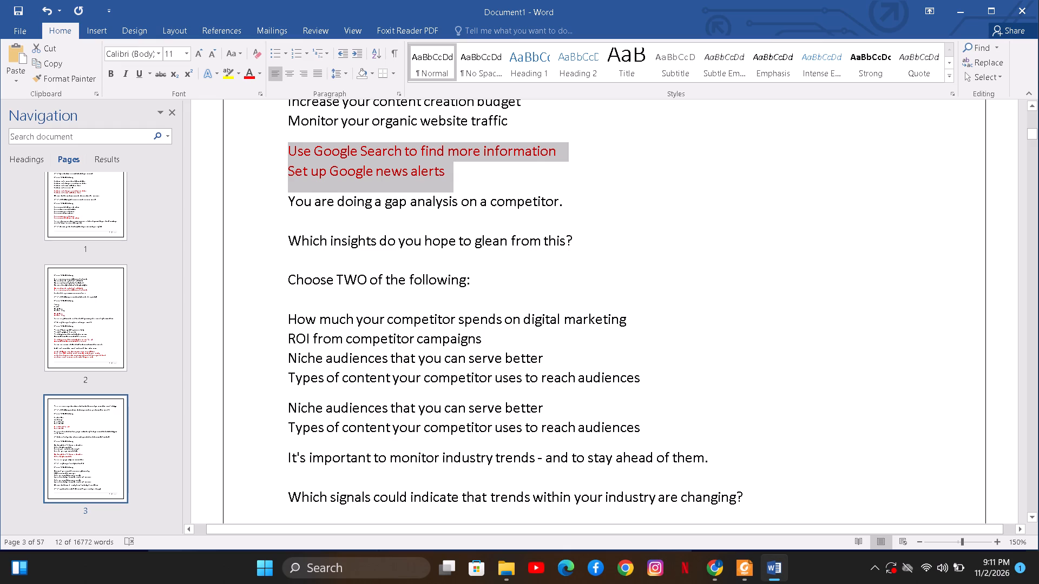
{"action": "left_click_drag", "start_coordinate": [291, 406], "coordinate": [705, 425]}
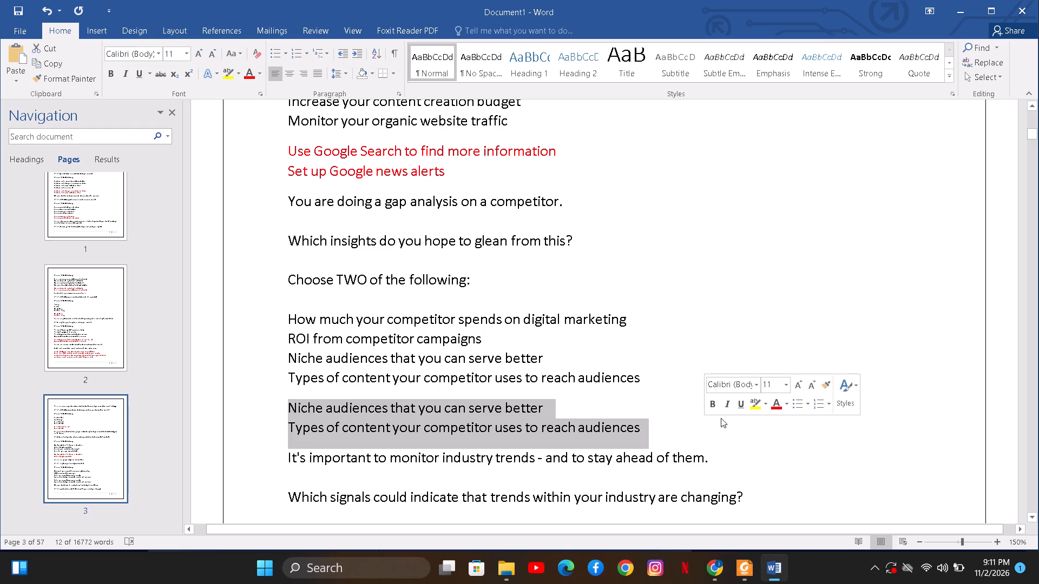
{"action": "left_click", "coordinate": [773, 402]}
Colour the repeated industry trend answers on page 4 red: "Shift in interests among industry influencers..." and "Advancements in technology, ideas, or culture".
{"action": "scroll", "coordinate": [416, 409], "scroll_direction": "down", "scroll_amount": 5}
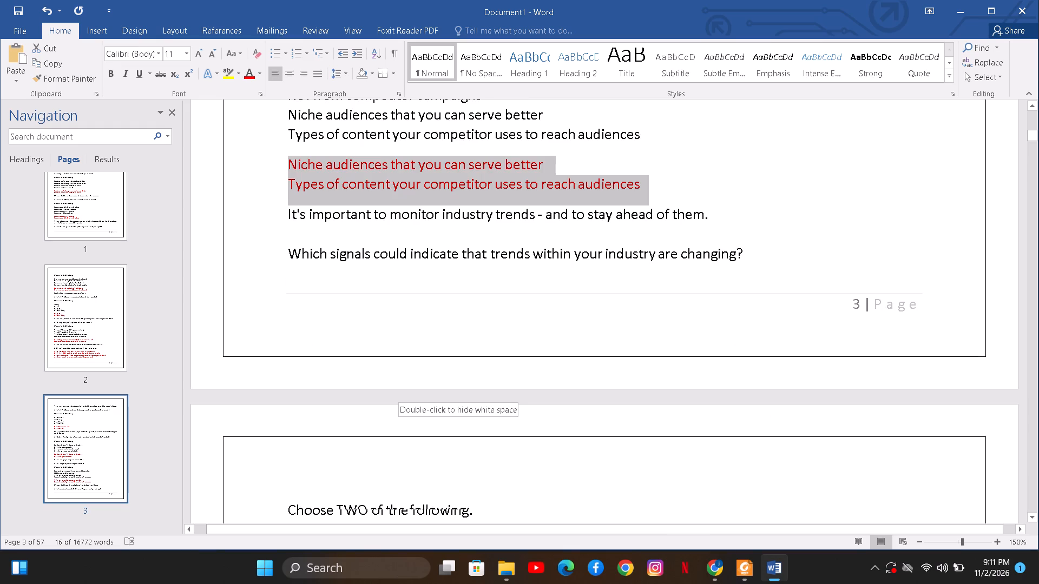
{"action": "scroll", "coordinate": [403, 397], "scroll_direction": "down", "scroll_amount": 7}
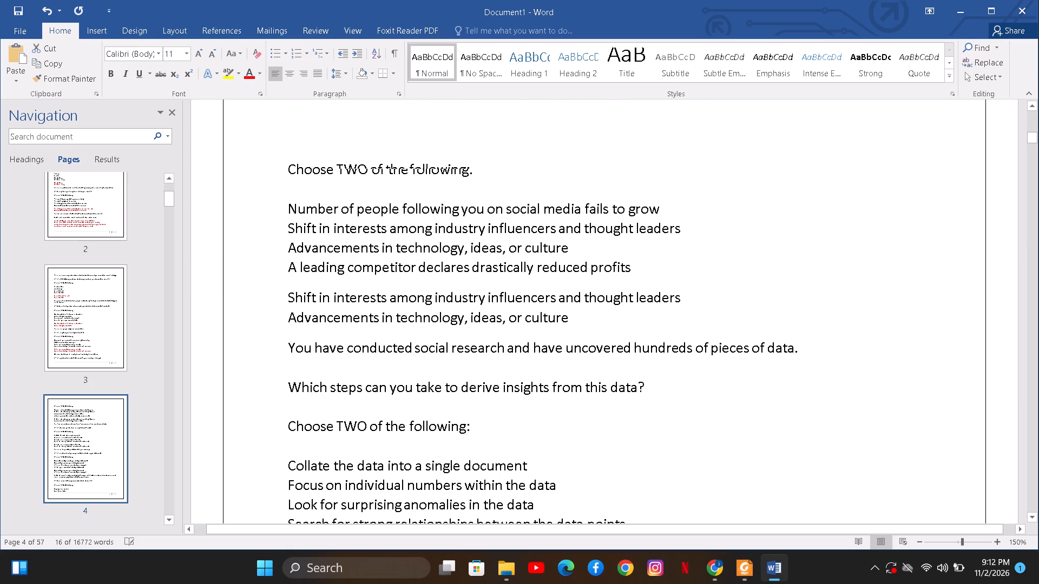
{"action": "left_click_drag", "start_coordinate": [287, 291], "coordinate": [563, 319]}
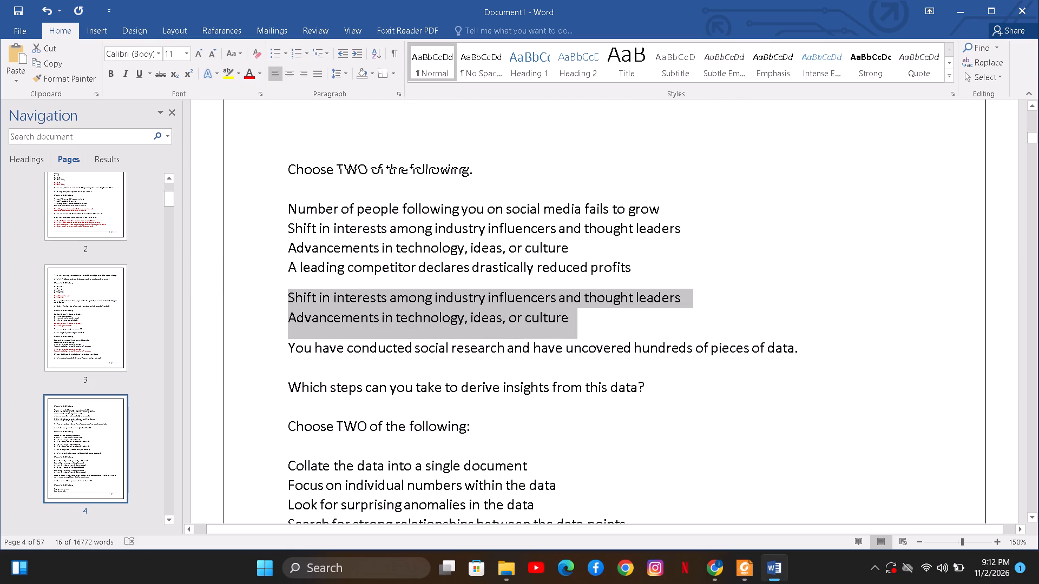
{"action": "left_click_drag", "start_coordinate": [563, 319], "coordinate": [592, 319]}
{"action": "left_click", "coordinate": [659, 298]}
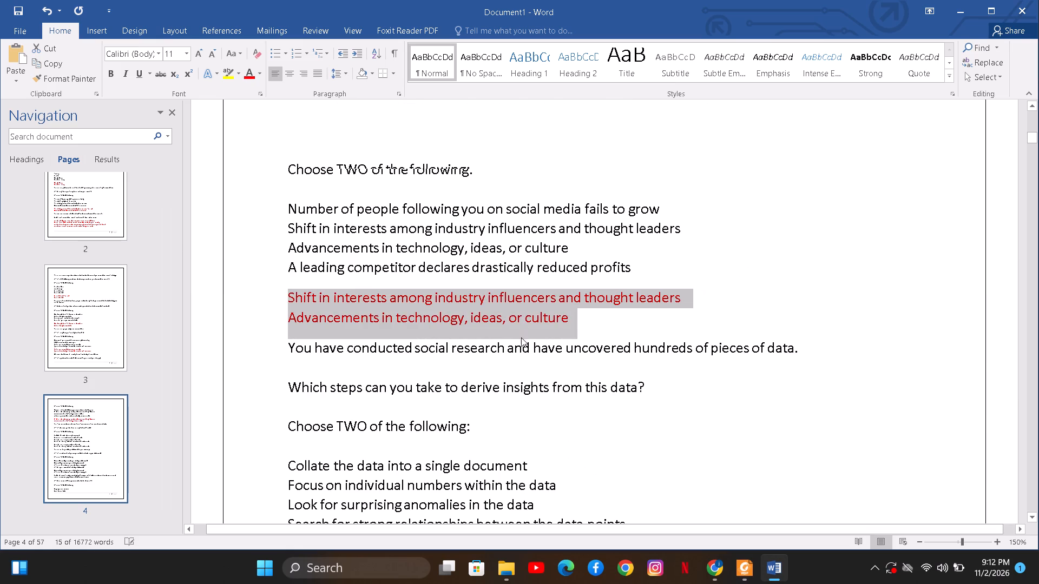
Colour the repeated data insight answers red: "Look for surprising anomalies in the data" and "Search for strong relationships between the data points".
{"action": "scroll", "coordinate": [521, 341], "scroll_direction": "down", "scroll_amount": 3}
{"action": "scroll", "coordinate": [311, 328], "scroll_direction": "down", "scroll_amount": 2}
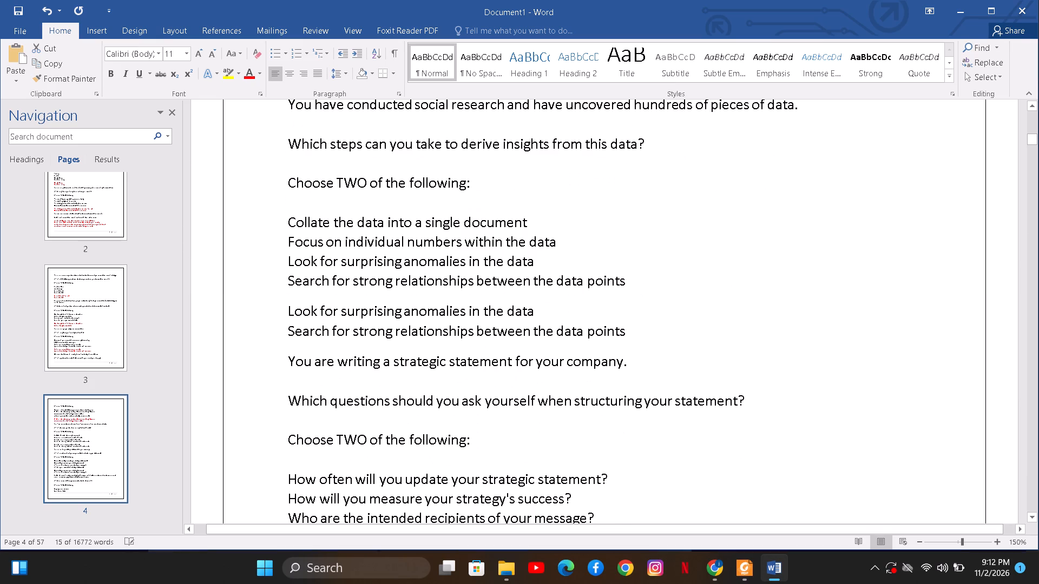
{"action": "left_click_drag", "start_coordinate": [284, 309], "coordinate": [624, 325]}
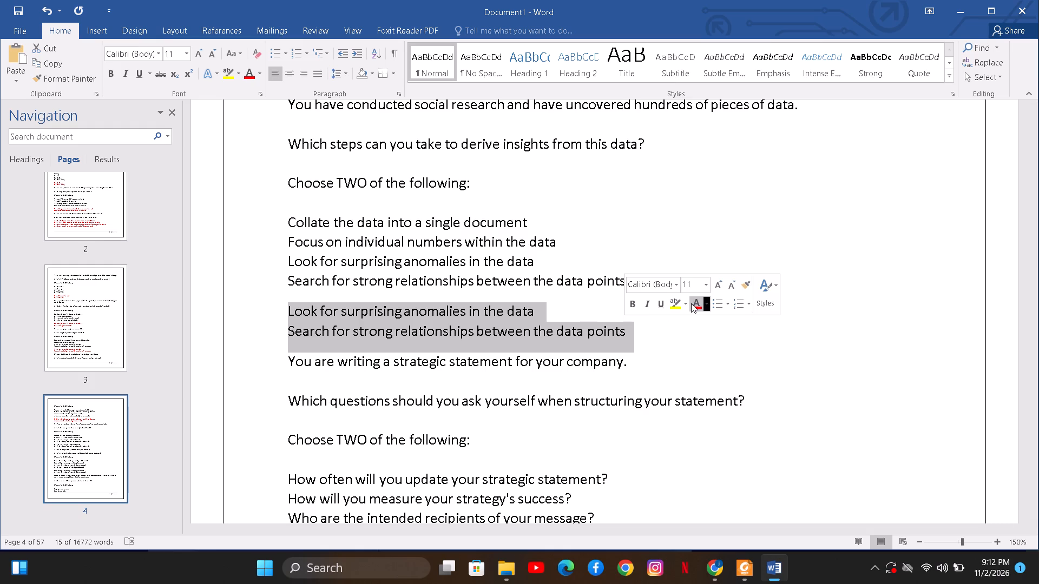
{"action": "left_click", "coordinate": [693, 303]}
Colour the repeated strategic statement answers red: "How will you measure your strategy's success?" and "Who are the intended recipients of your message?".
{"action": "scroll", "coordinate": [444, 396], "scroll_direction": "down", "scroll_amount": 4}
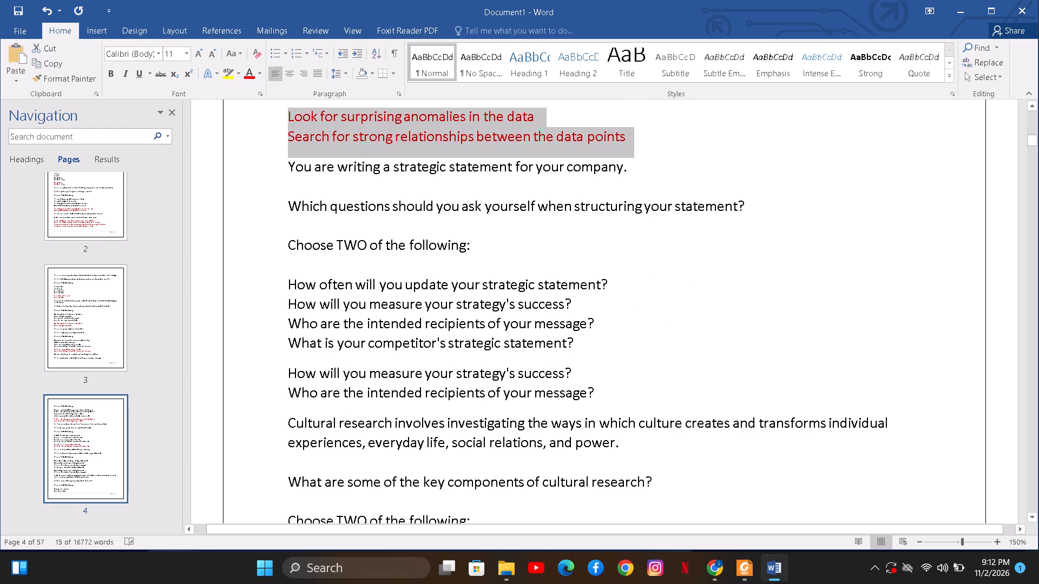
{"action": "left_click_drag", "start_coordinate": [282, 367], "coordinate": [608, 386]}
{"action": "left_click", "coordinate": [676, 359]}
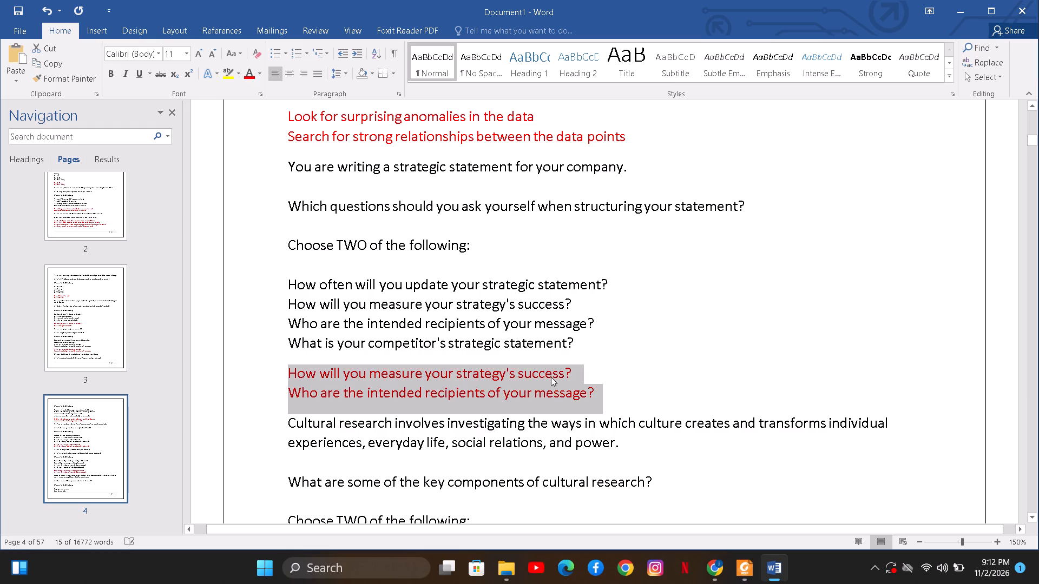
Colour the cultural research answers "Language and memes" and "Rules and mores" below the options on page 5 red.
{"action": "scroll", "coordinate": [551, 377], "scroll_direction": "down", "scroll_amount": 3}
{"action": "scroll", "coordinate": [462, 371], "scroll_direction": "down", "scroll_amount": 3}
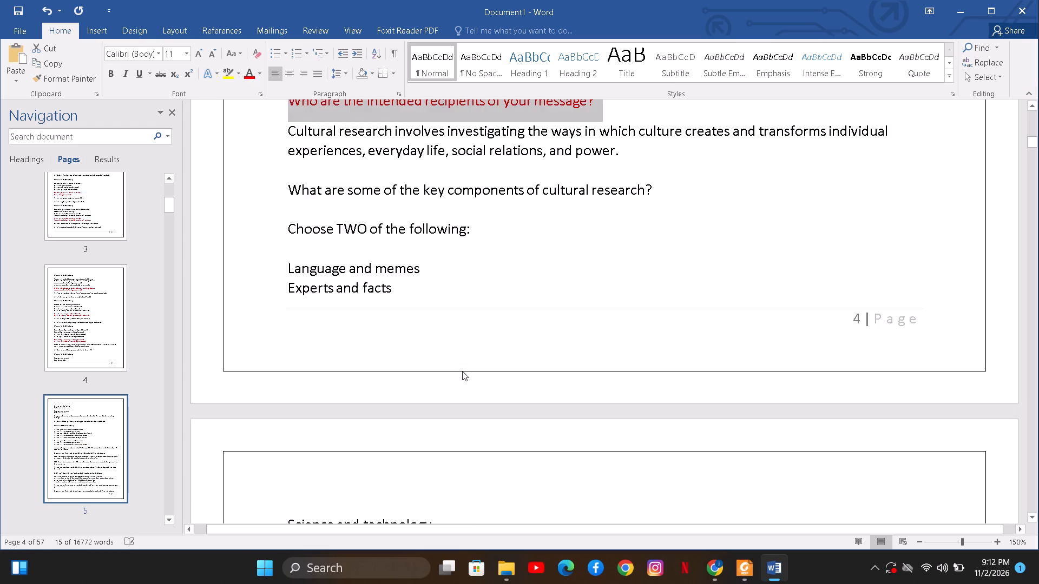
{"action": "scroll", "coordinate": [462, 371], "scroll_direction": "down", "scroll_amount": 4}
{"action": "left_click_drag", "start_coordinate": [288, 383], "coordinate": [303, 383]}
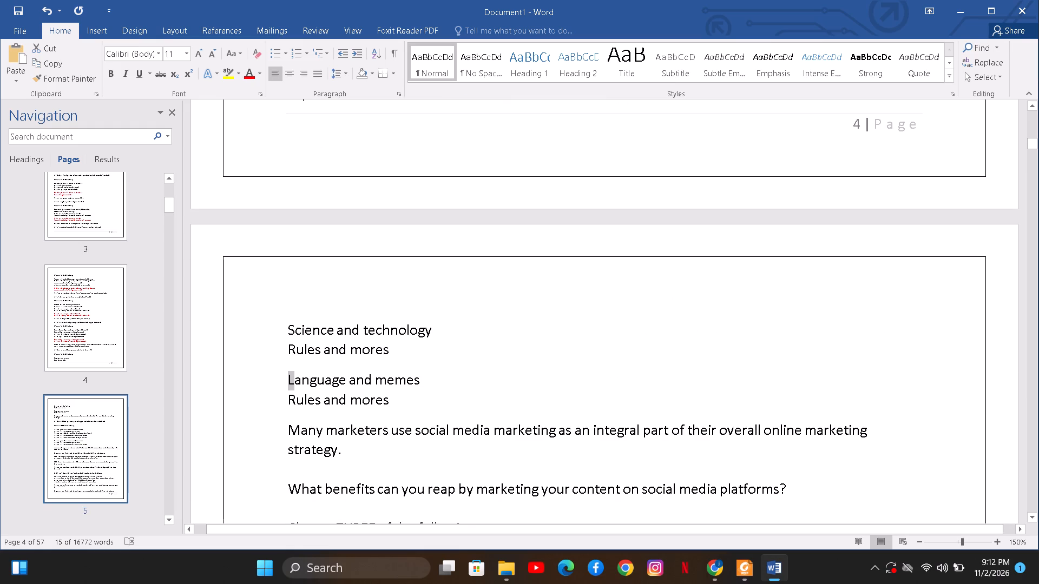
{"action": "left_click_drag", "start_coordinate": [303, 383], "coordinate": [423, 399]}
{"action": "left_click", "coordinate": [491, 381]}
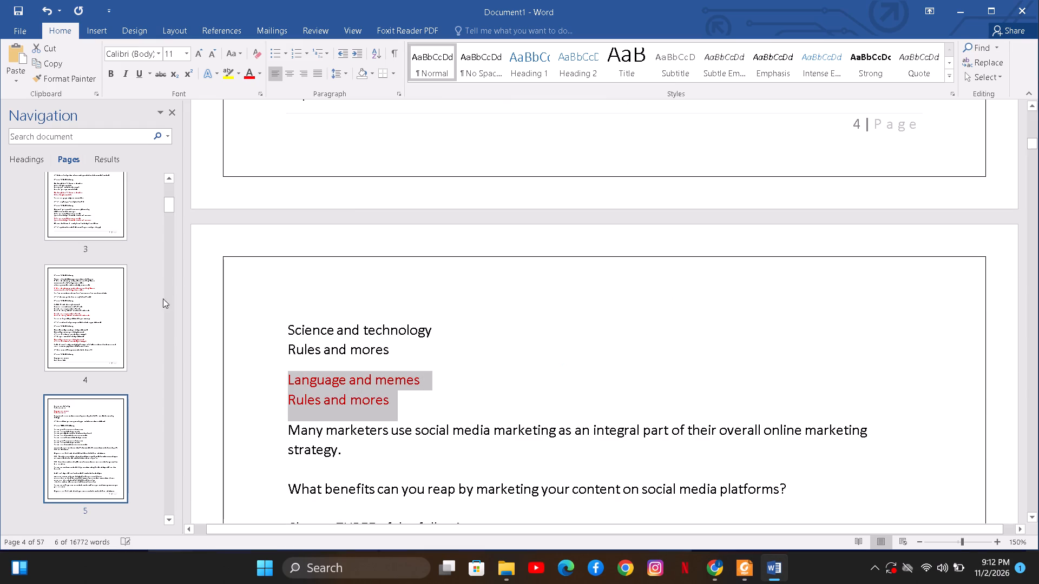
Insert four blank lines above the first question at the start of page 1.
{"action": "left_click_drag", "start_coordinate": [170, 203], "coordinate": [172, 182]}
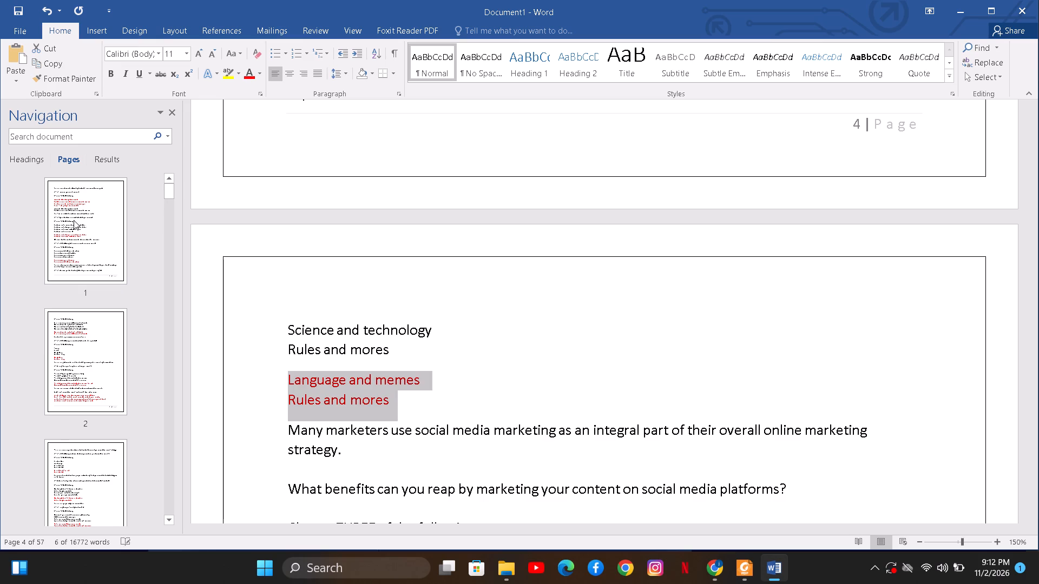
{"action": "left_click", "coordinate": [74, 220]}
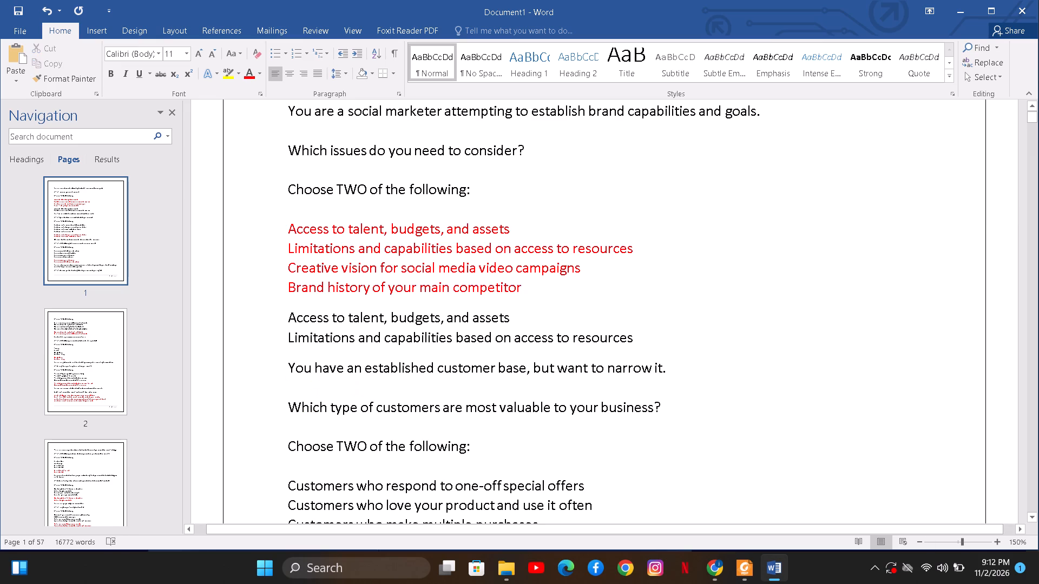
{"action": "key", "text": "Return"}
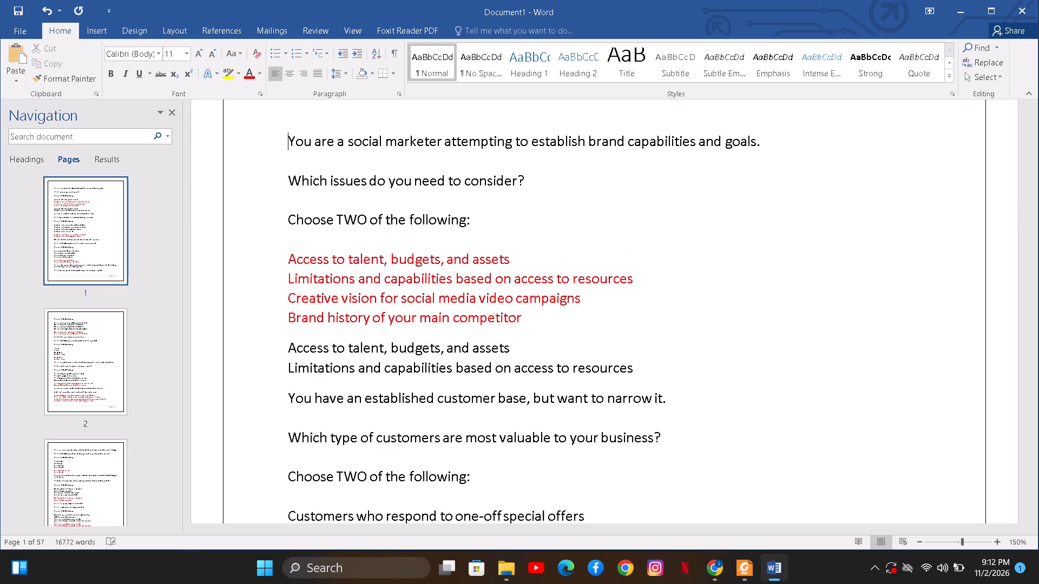
{"action": "key", "text": "Return"}
{"action": "key", "text": "Return"}
{"action": "key", "text": "Return"}
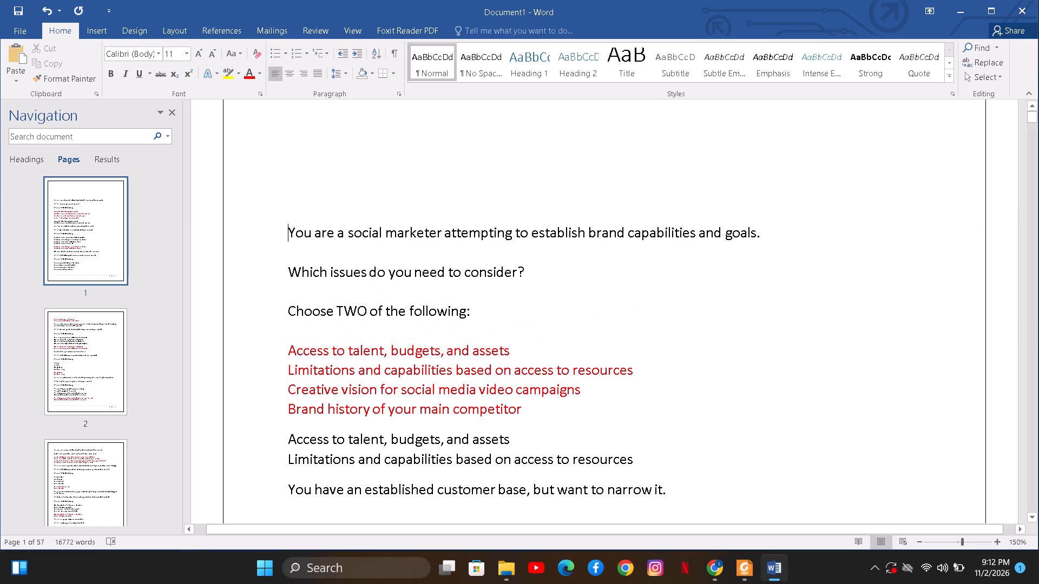
Apply the Title style to a blank line above the first question on page 1.
{"action": "left_click", "coordinate": [534, 180]}
{"action": "scroll", "coordinate": [536, 179], "scroll_direction": "up", "scroll_amount": 4}
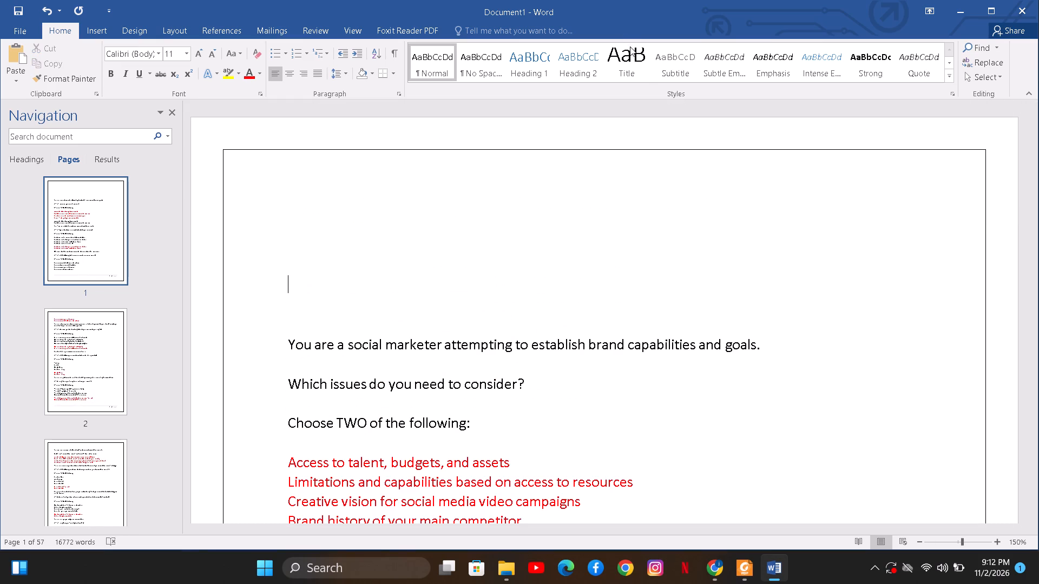
{"action": "left_click", "coordinate": [630, 51]}
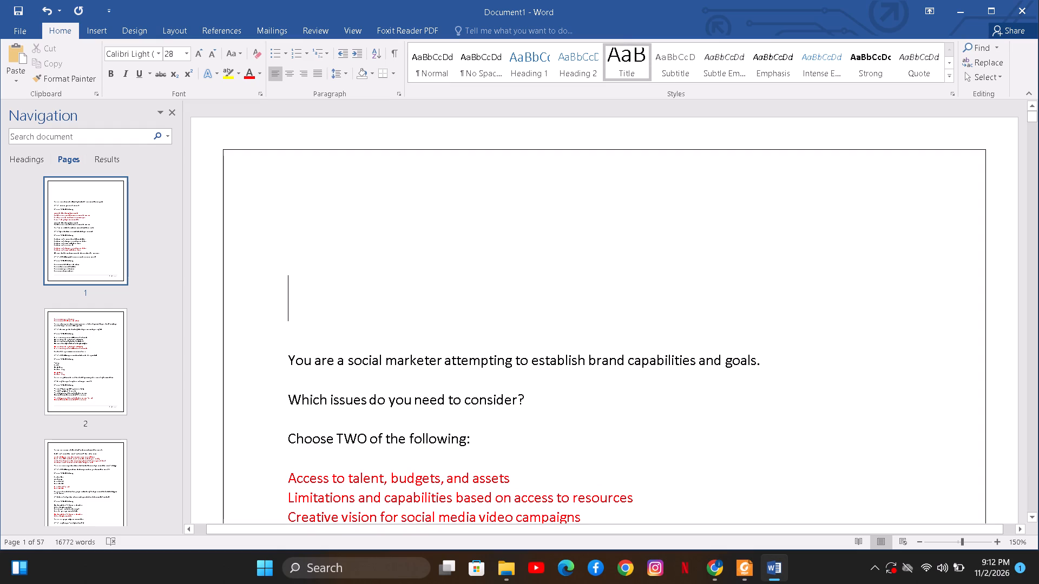
Copy the selected "EXAM WITH ACTUAL CORRECT QUESTIONS..." heading text from the CSIA FINAL EXAM VERSION 1 PDF in the GAITOO folder into the Word title line.
{"action": "left_click", "coordinate": [505, 568]}
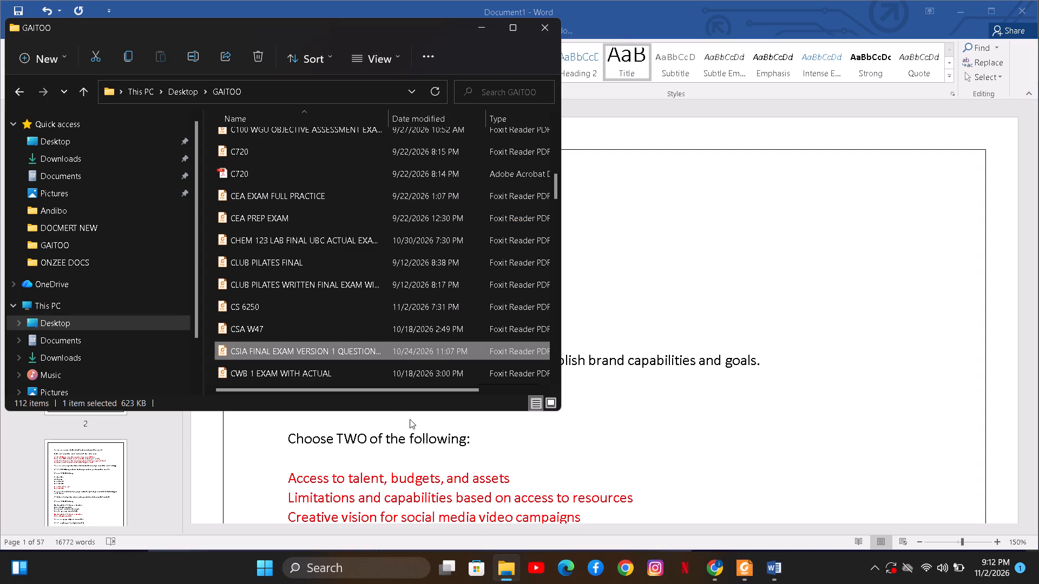
{"action": "double_click", "coordinate": [381, 349]}
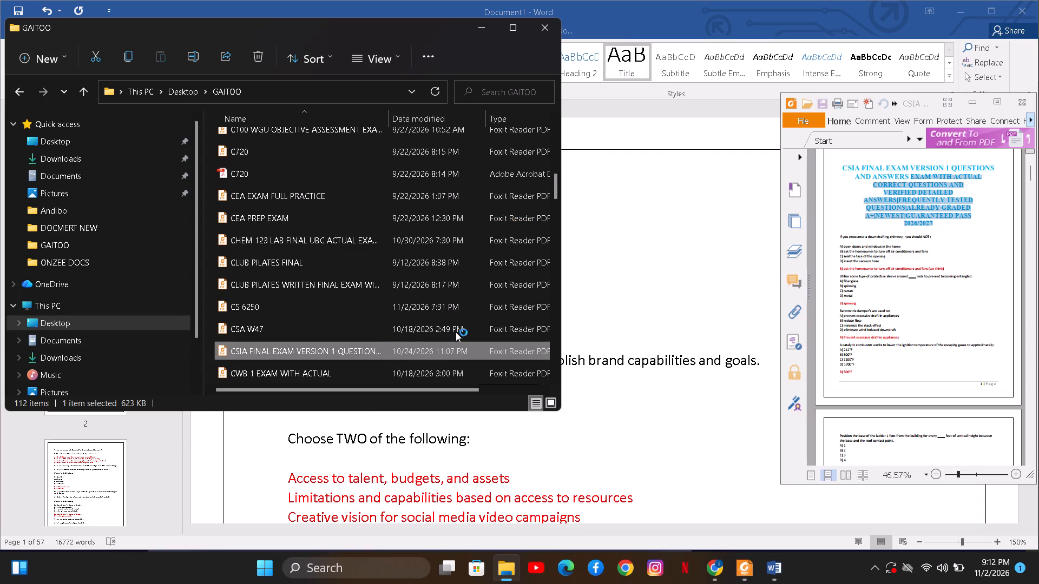
{"action": "key", "text": "ctrl+c"}
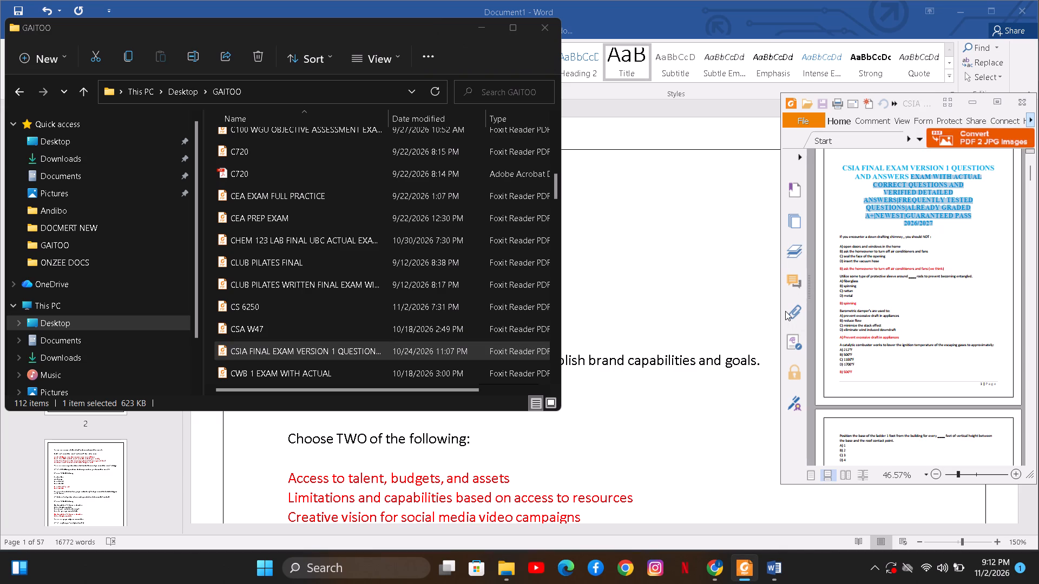
{"action": "key", "text": "ctrl+c"}
{"action": "key", "text": "ctrl+c"}
{"action": "left_click", "coordinate": [657, 254]}
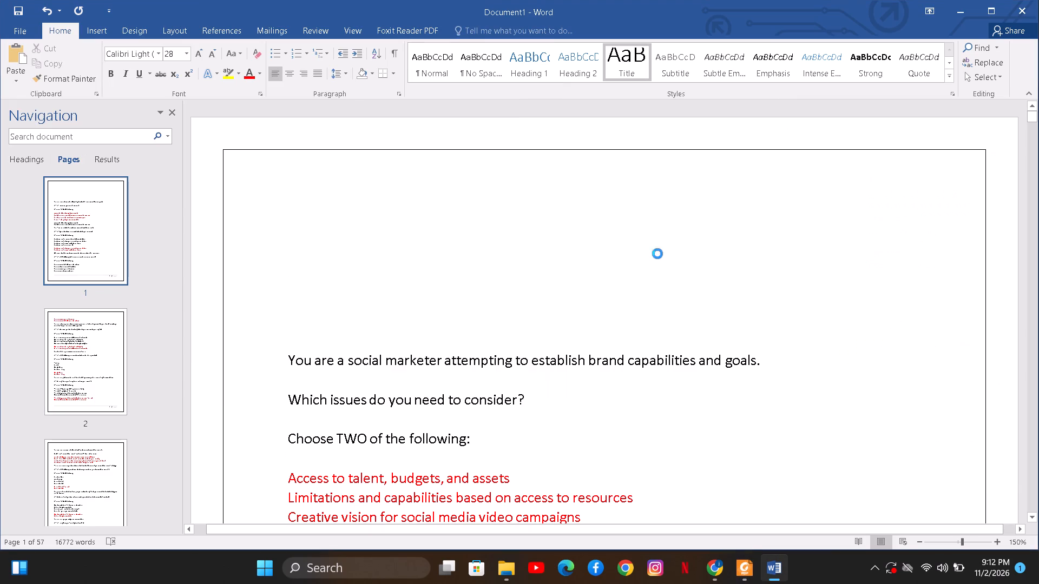
{"action": "key", "text": "ctrl+v"}
Copy "DMI Social Media Marketing" from the Quizlet page title in Chrome and insert it before "EXAM WITH ACTUAL" in Word, joined by a space.
{"action": "left_click", "coordinate": [287, 288]}
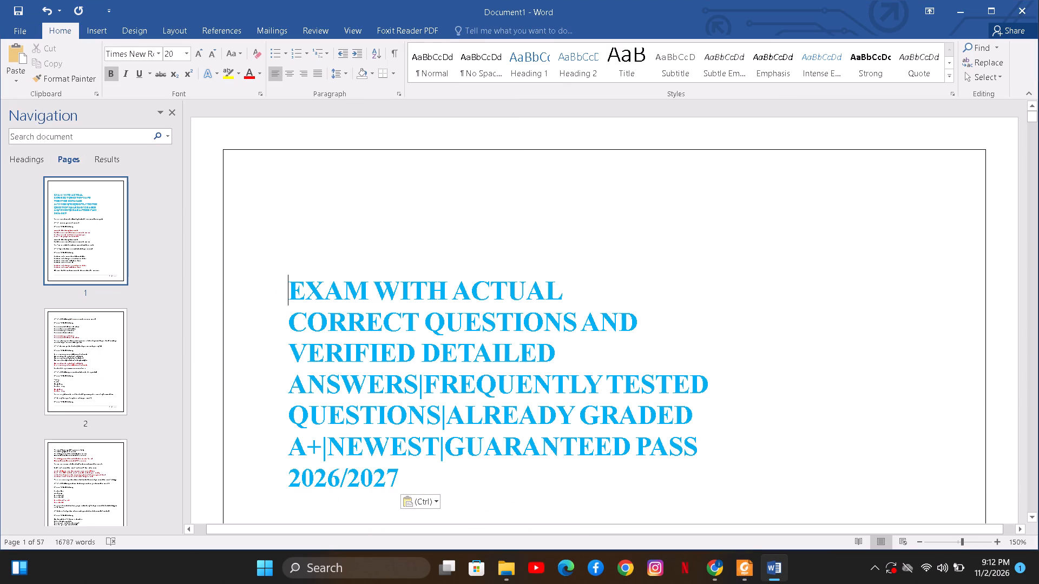
{"action": "left_click", "coordinate": [715, 565]}
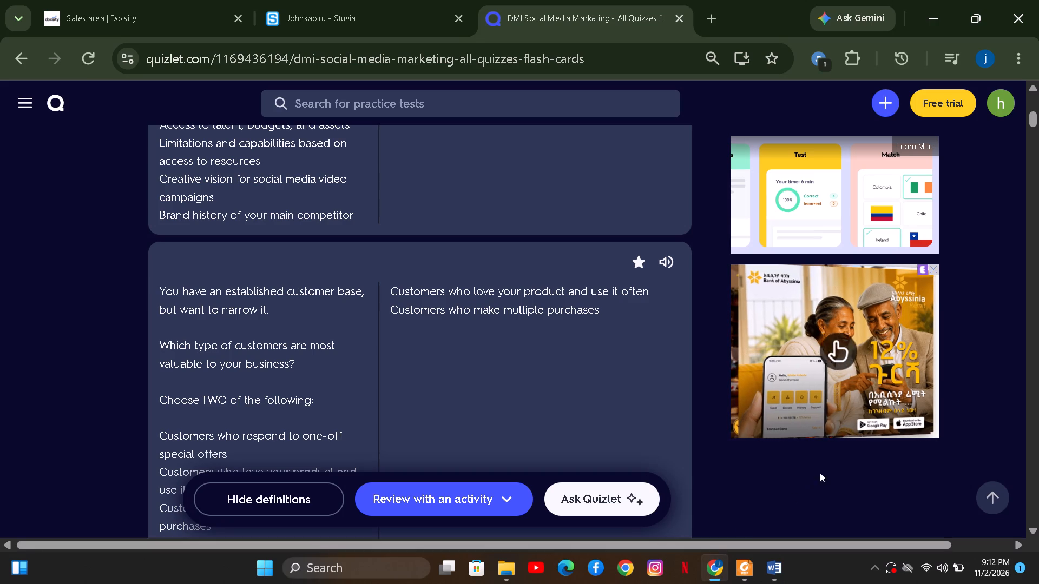
{"action": "scroll", "coordinate": [291, 304], "scroll_direction": "up", "scroll_amount": 3}
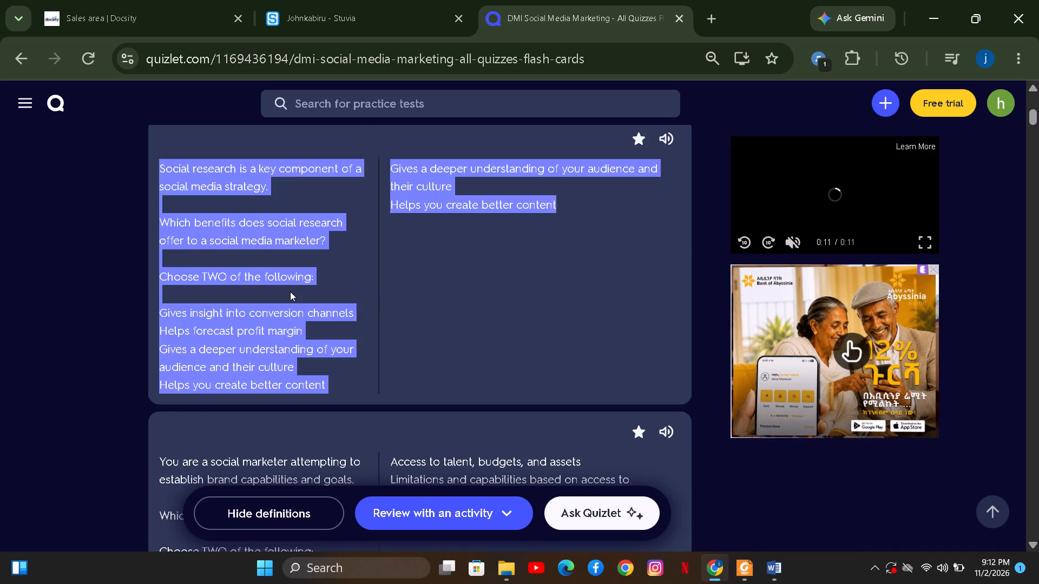
{"action": "scroll", "coordinate": [290, 291], "scroll_direction": "up", "scroll_amount": 12}
{"action": "scroll", "coordinate": [269, 280], "scroll_direction": "down", "scroll_amount": 2}
{"action": "scroll", "coordinate": [268, 281], "scroll_direction": "up", "scroll_amount": 6}
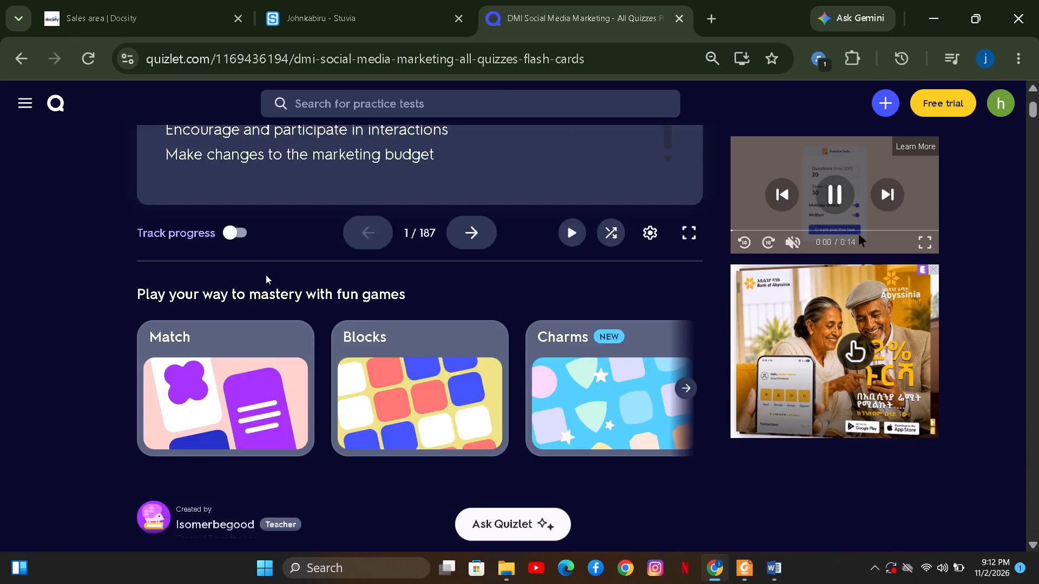
{"action": "scroll", "coordinate": [266, 275], "scroll_direction": "up", "scroll_amount": 8}
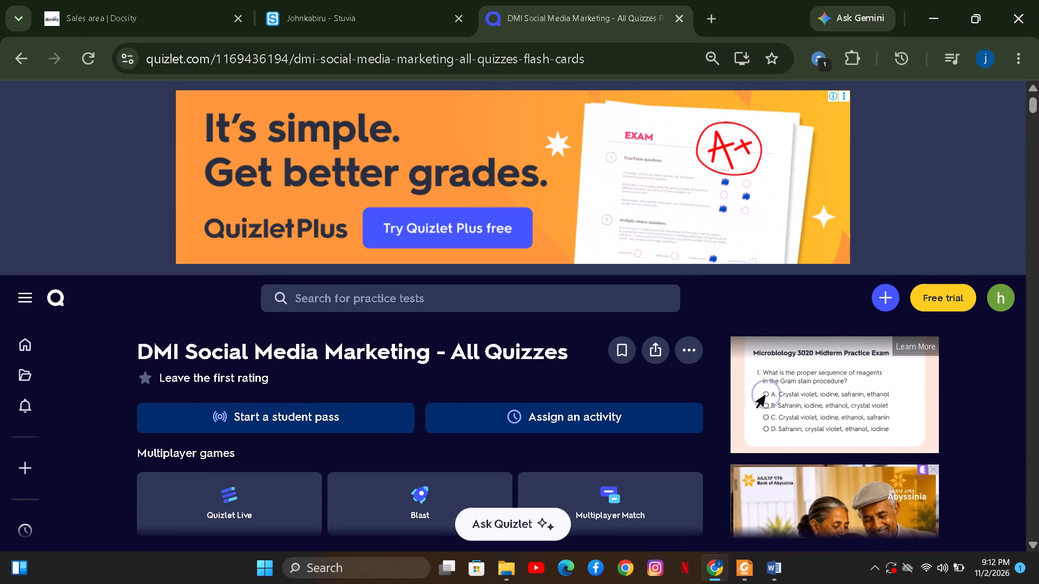
{"action": "left_click_drag", "start_coordinate": [144, 351], "coordinate": [216, 363]}
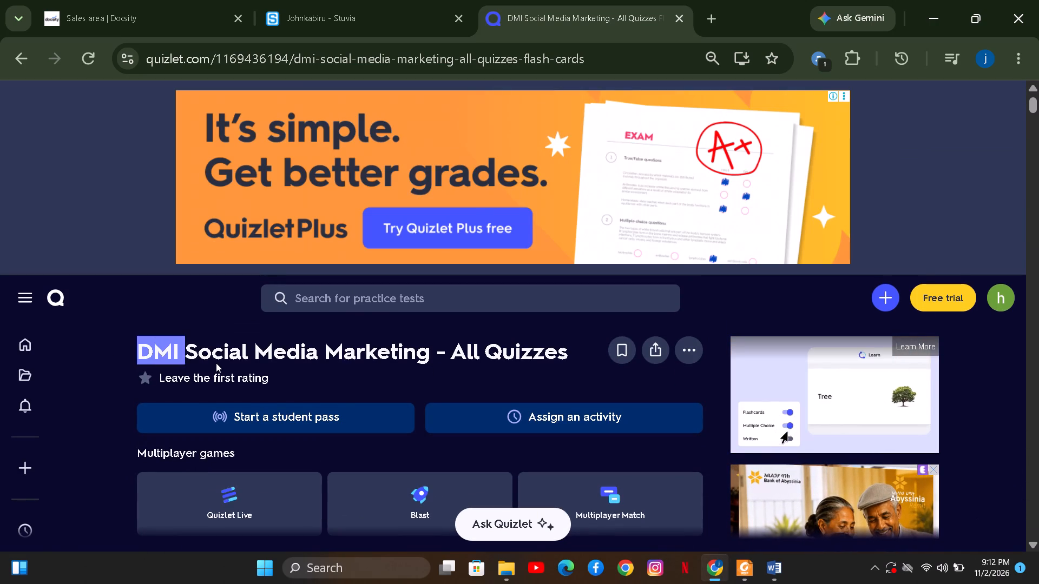
{"action": "left_click_drag", "start_coordinate": [216, 363], "coordinate": [432, 351]}
{"action": "key", "text": "ctrl+c"}
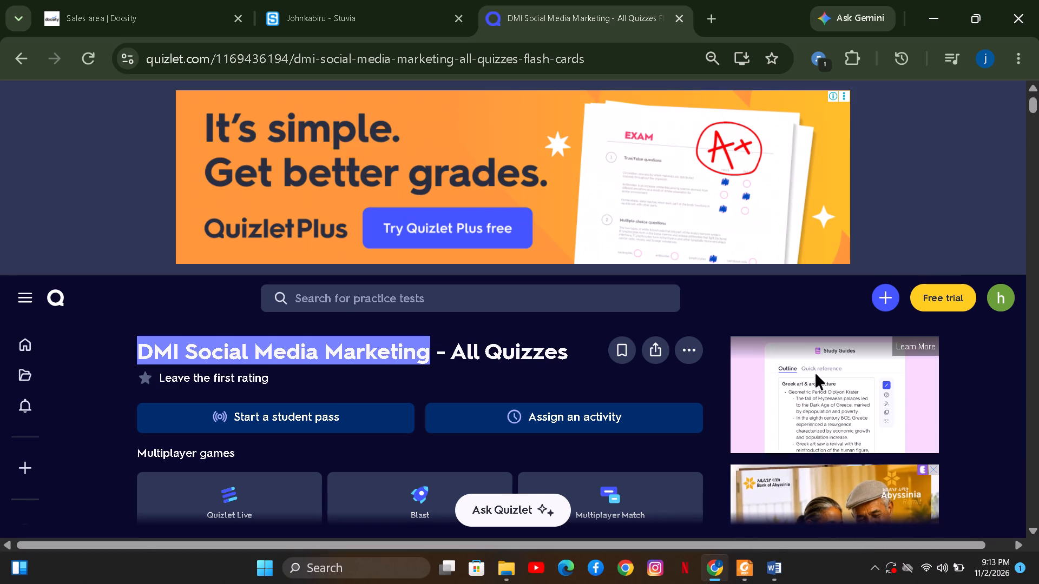
{"action": "key", "text": "ctrl+c"}
{"action": "left_click", "coordinate": [779, 563]}
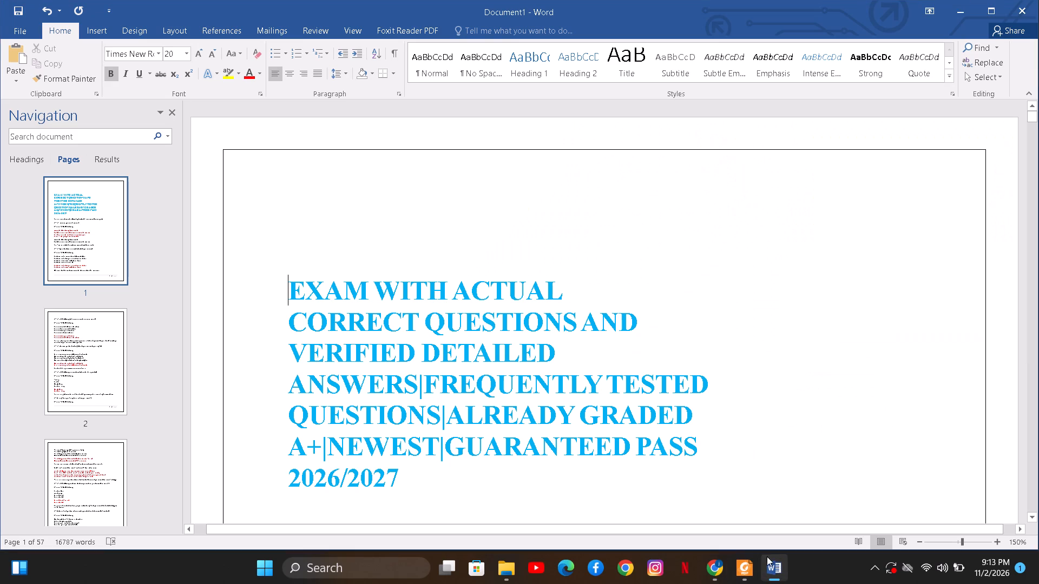
{"action": "key", "text": "ctrl+v"}
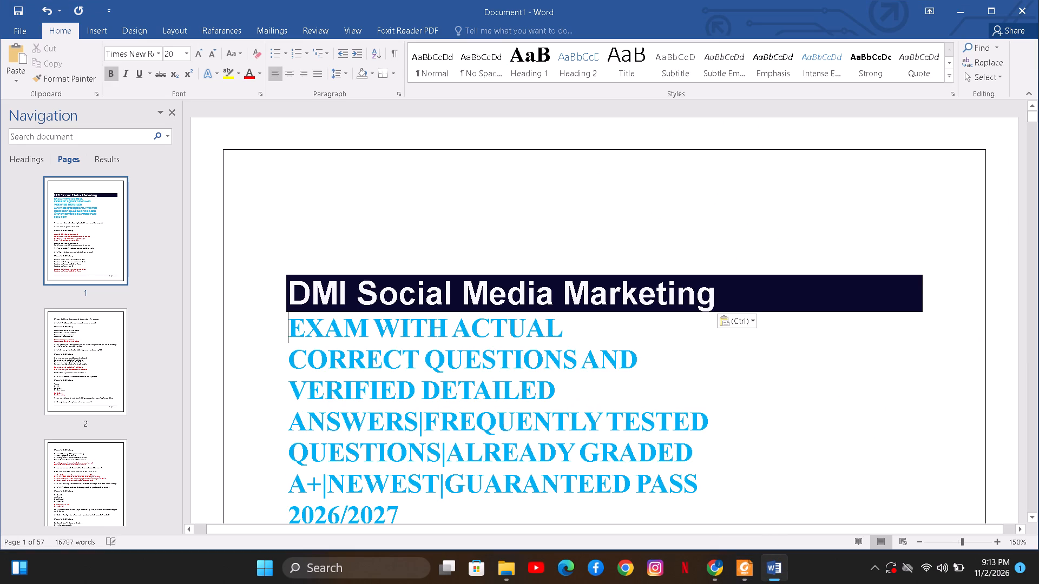
{"action": "key", "text": "BackSpace"}
{"action": "key", "text": "space"}
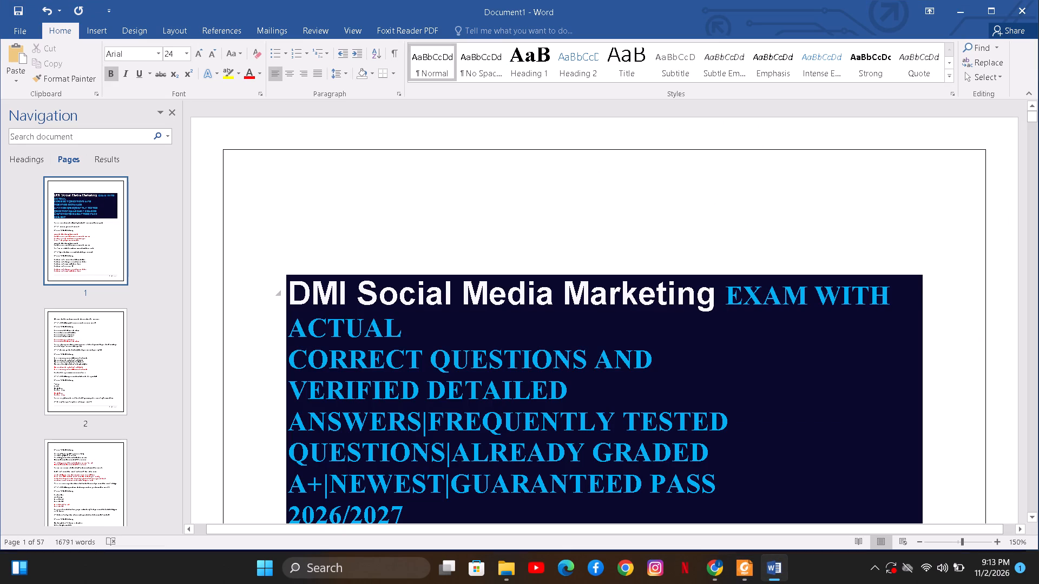
Format "DMI Social Media Marketing" in the page 1 heading as Times New Roman, size 28, uppercase and light blue.
{"action": "left_click_drag", "start_coordinate": [291, 294], "coordinate": [708, 291]}
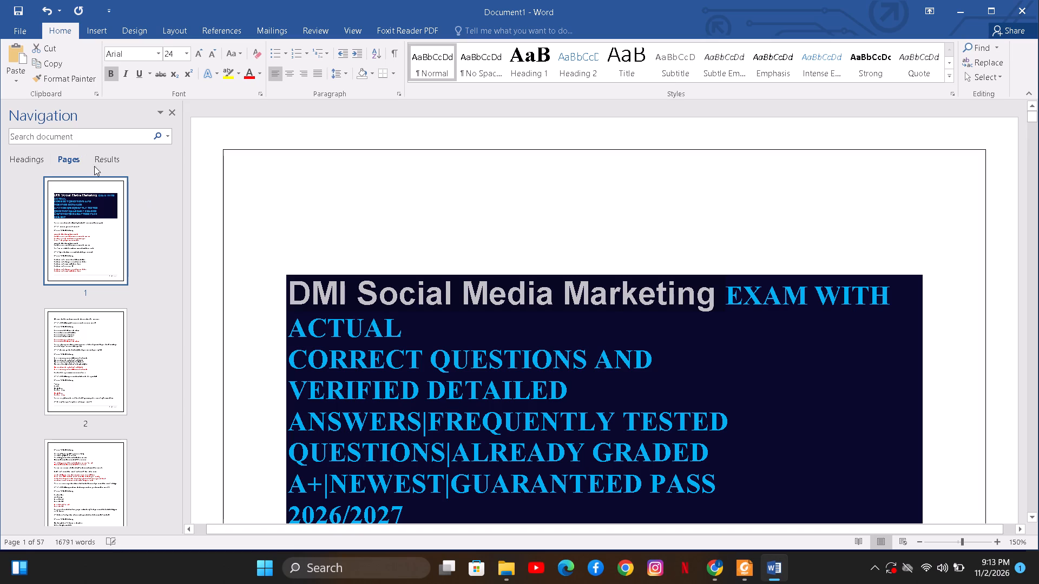
{"action": "left_click", "coordinate": [160, 54]}
{"action": "left_click", "coordinate": [168, 132]}
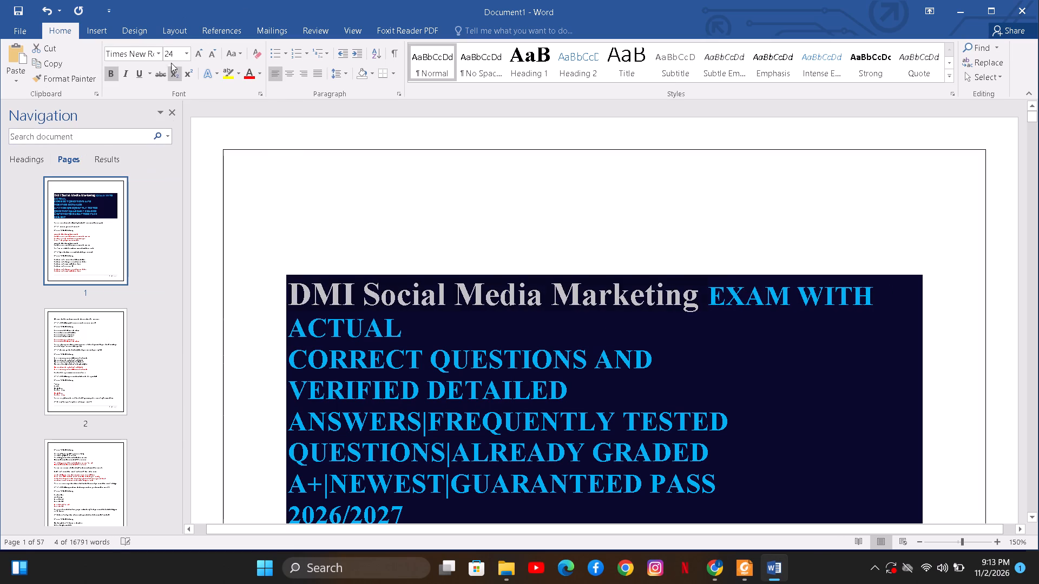
{"action": "left_click", "coordinate": [187, 53]}
{"action": "left_click", "coordinate": [168, 223]}
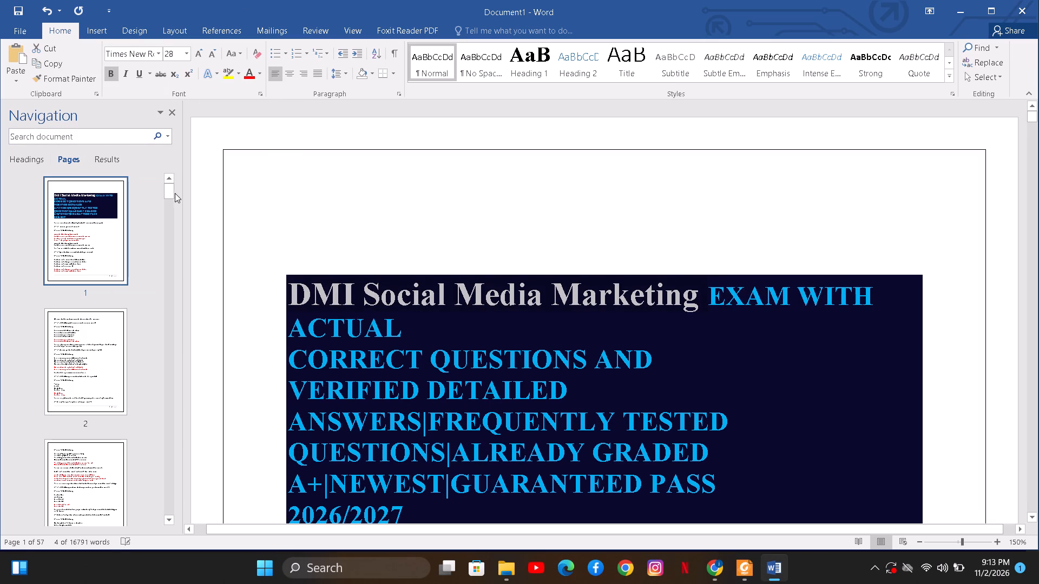
{"action": "left_click", "coordinate": [238, 50]}
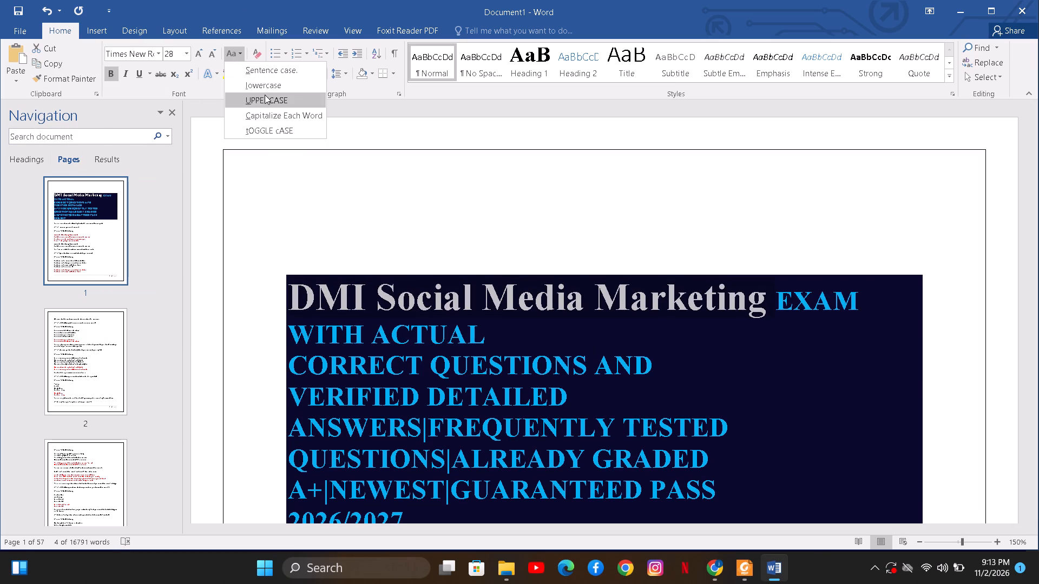
{"action": "left_click", "coordinate": [265, 97]}
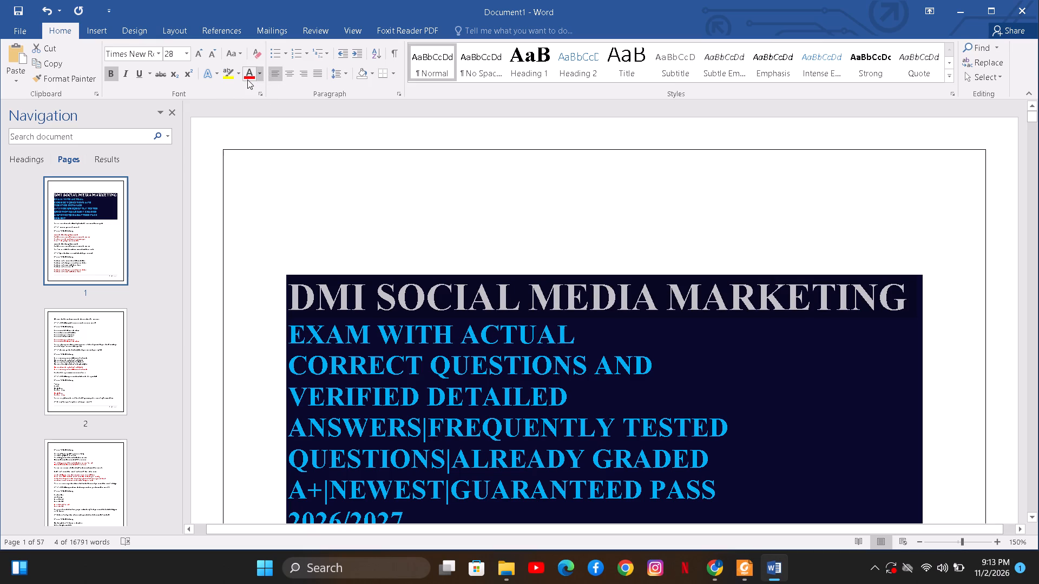
{"action": "left_click", "coordinate": [257, 73]}
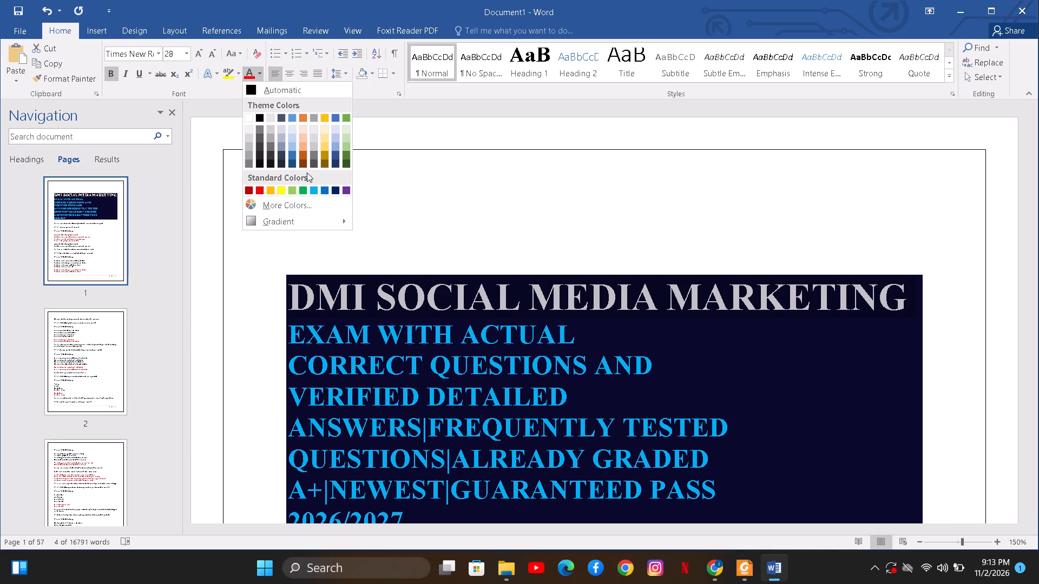
{"action": "left_click", "coordinate": [313, 186]}
Set the font size of the rest of the heading, from "EXAM WITH ACTUAL" through "2026/2027", to 28.
{"action": "scroll", "coordinate": [436, 259], "scroll_direction": "down", "scroll_amount": 2}
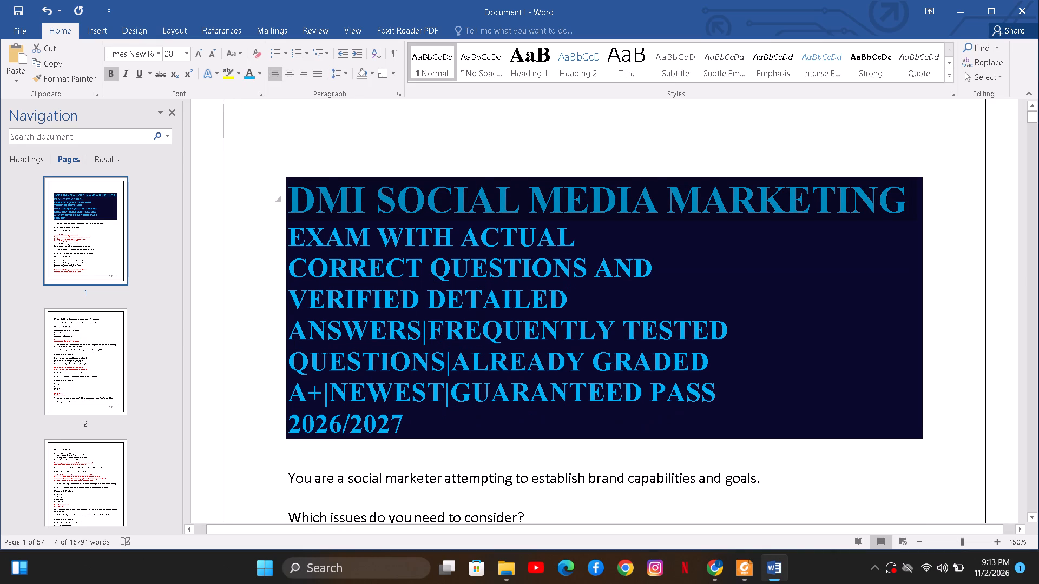
{"action": "left_click_drag", "start_coordinate": [290, 237], "coordinate": [477, 386]}
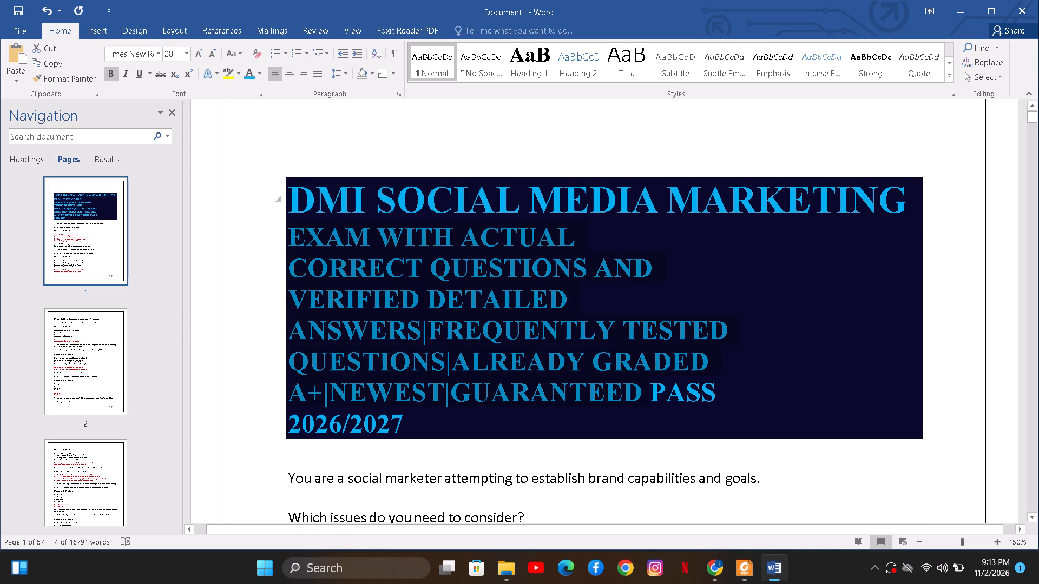
{"action": "left_click_drag", "start_coordinate": [477, 386], "coordinate": [475, 424]}
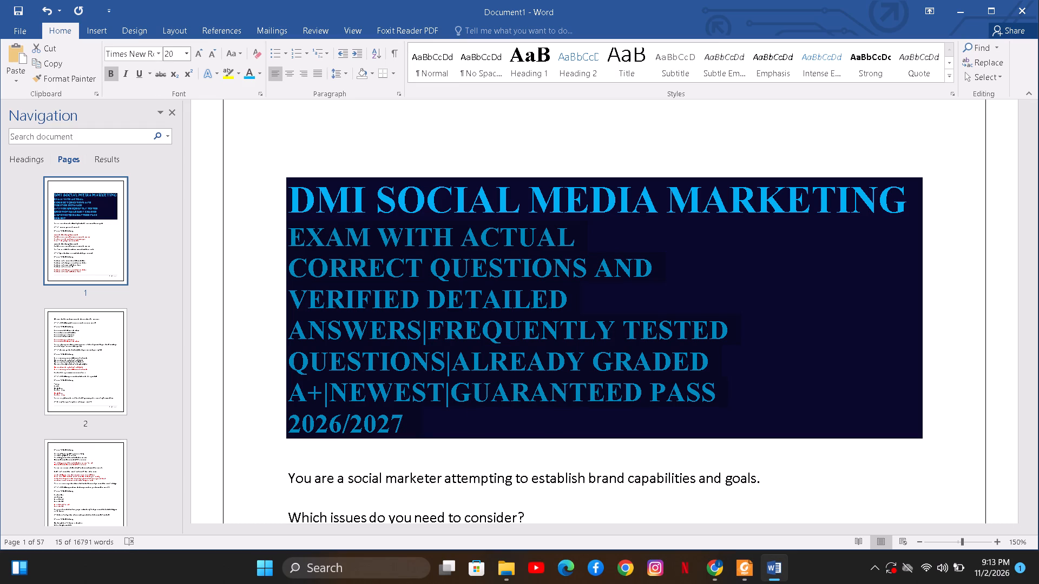
{"action": "left_click", "coordinate": [186, 57]}
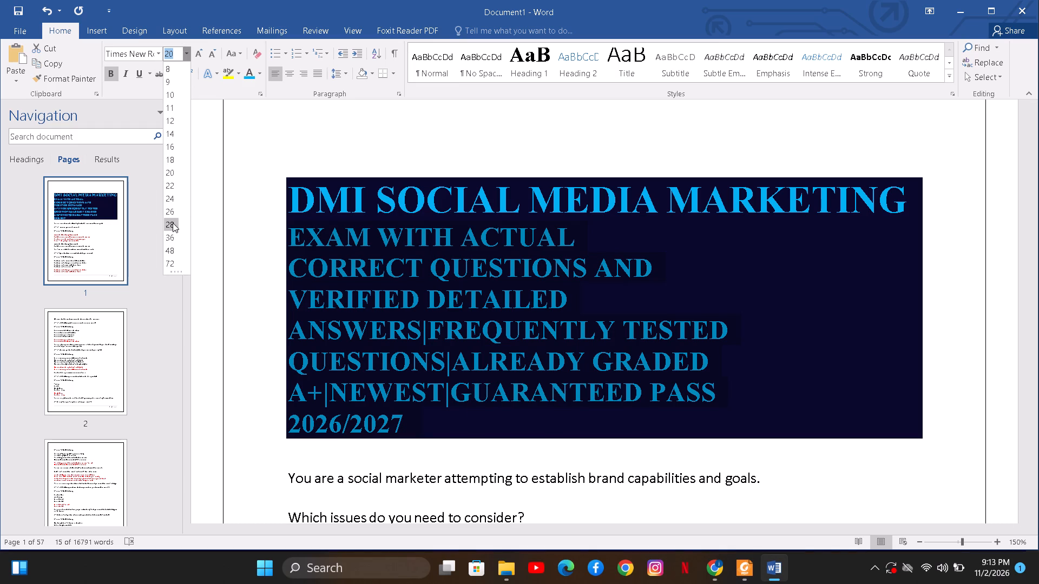
{"action": "left_click", "coordinate": [173, 223]}
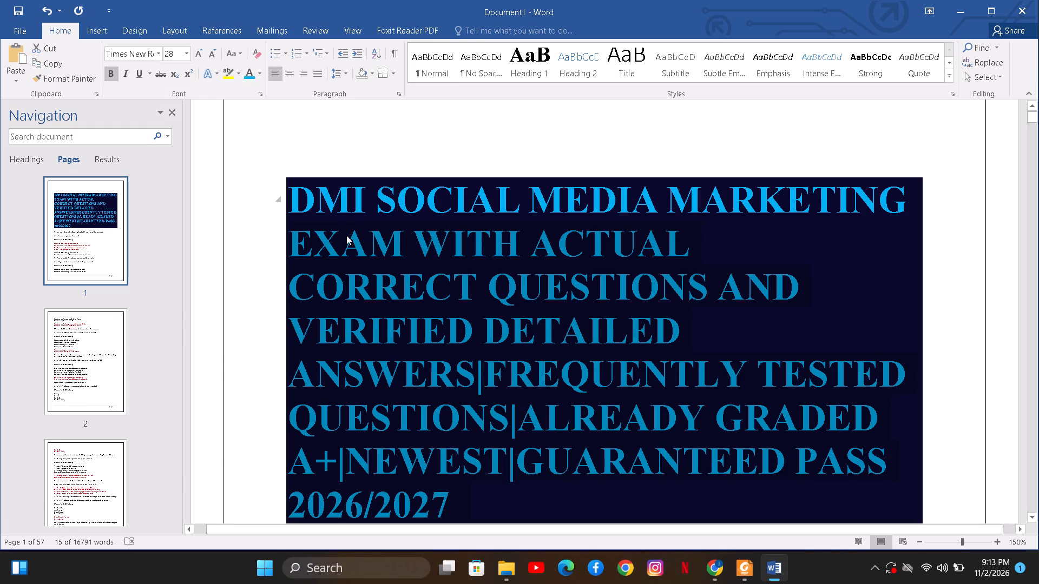
Centre the whole heading on page 1 and reduce its font size to 24.
{"action": "left_click", "coordinate": [340, 231]}
{"action": "left_click_drag", "start_coordinate": [301, 204], "coordinate": [505, 376]}
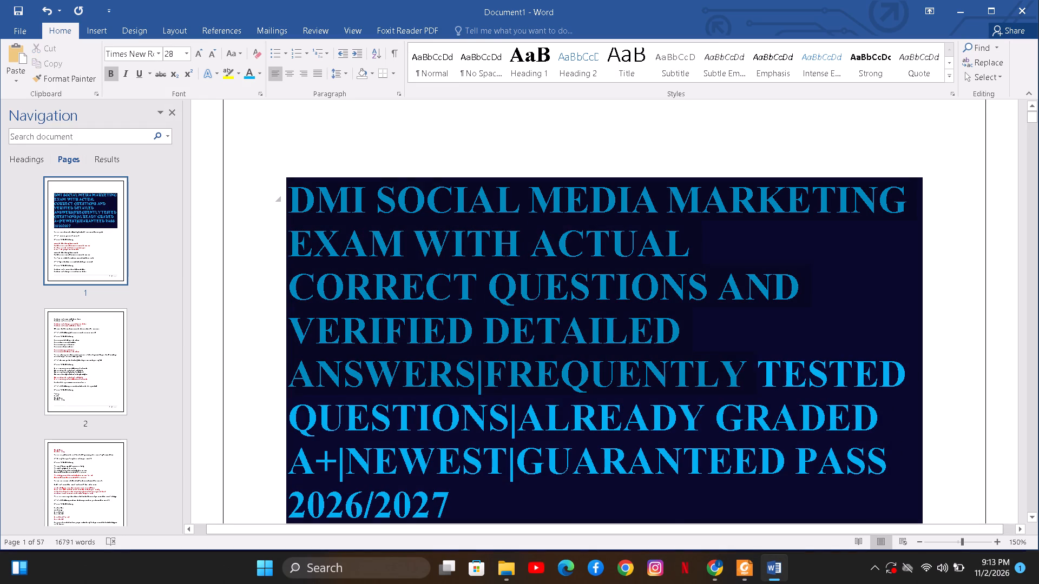
{"action": "left_click_drag", "start_coordinate": [505, 376], "coordinate": [518, 428]}
{"action": "scroll", "coordinate": [516, 412], "scroll_direction": "down", "scroll_amount": 2}
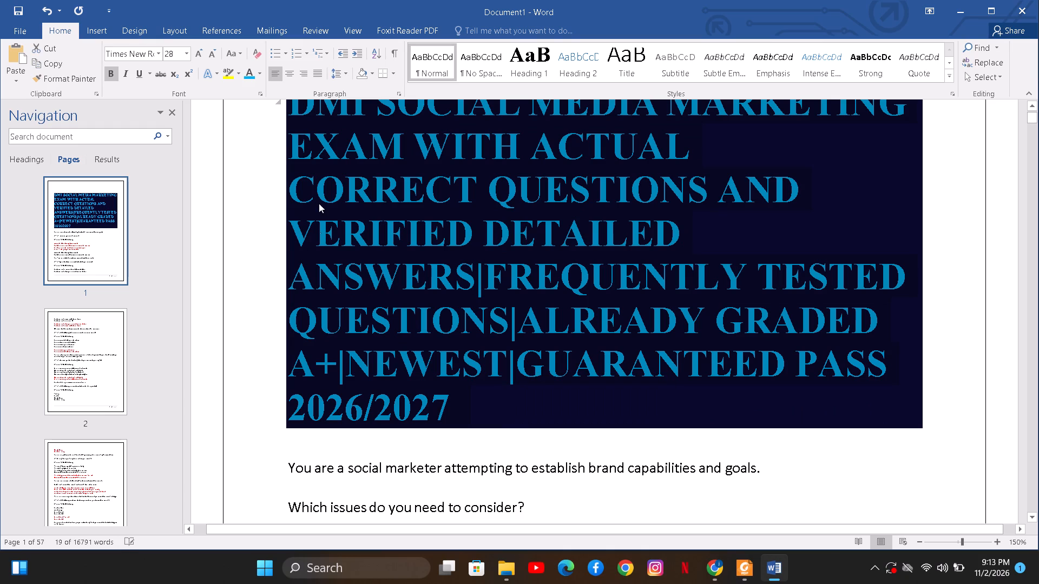
{"action": "left_click", "coordinate": [292, 76]}
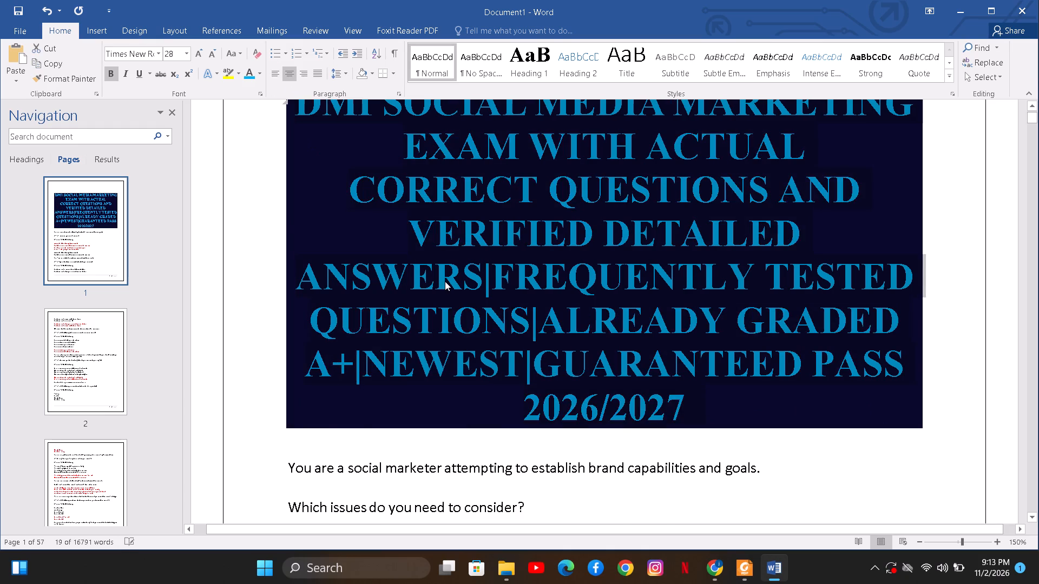
{"action": "scroll", "coordinate": [445, 281], "scroll_direction": "up", "scroll_amount": 3}
{"action": "left_click", "coordinate": [214, 49]}
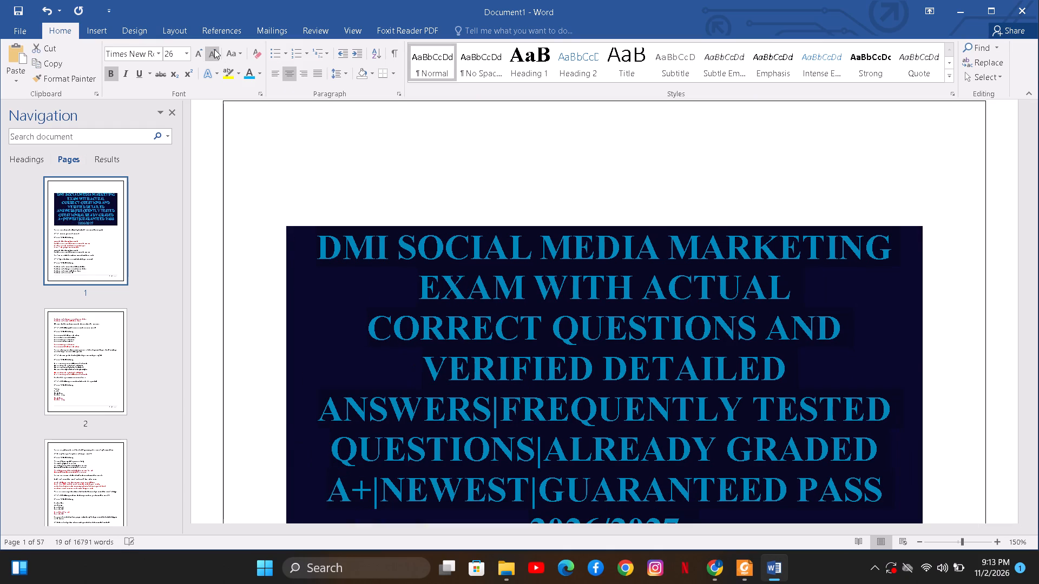
{"action": "left_click", "coordinate": [214, 49]}
Save the document as a PDF named "DMI SOCIAL MEDIA MARKETING EXAM WITH ACTUAL" in the GAITOO folder.
{"action": "scroll", "coordinate": [403, 349], "scroll_direction": "down", "scroll_amount": 4}
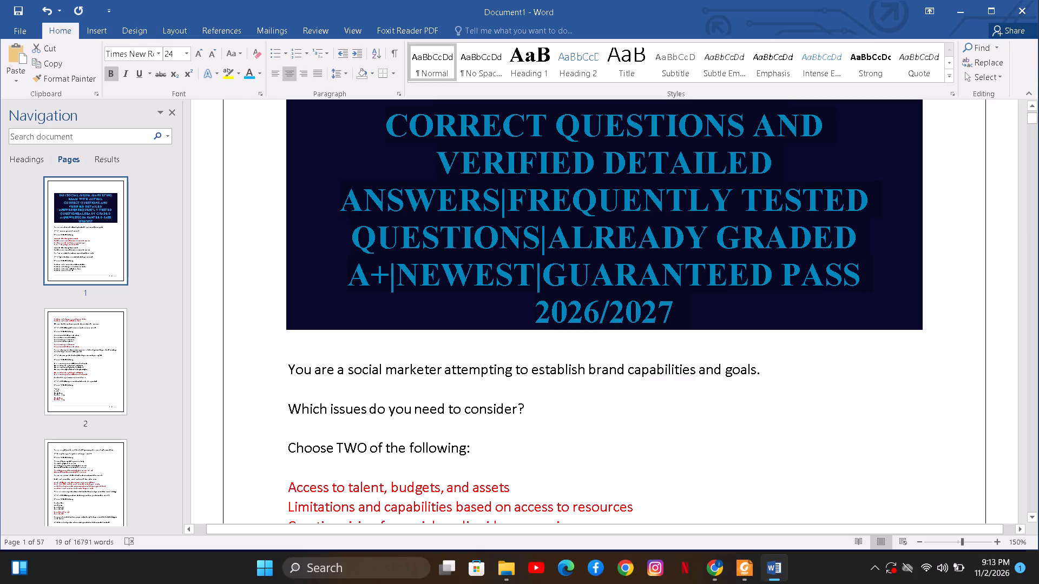
{"action": "key", "text": "ctrl+s"}
{"action": "left_click", "coordinate": [208, 150]}
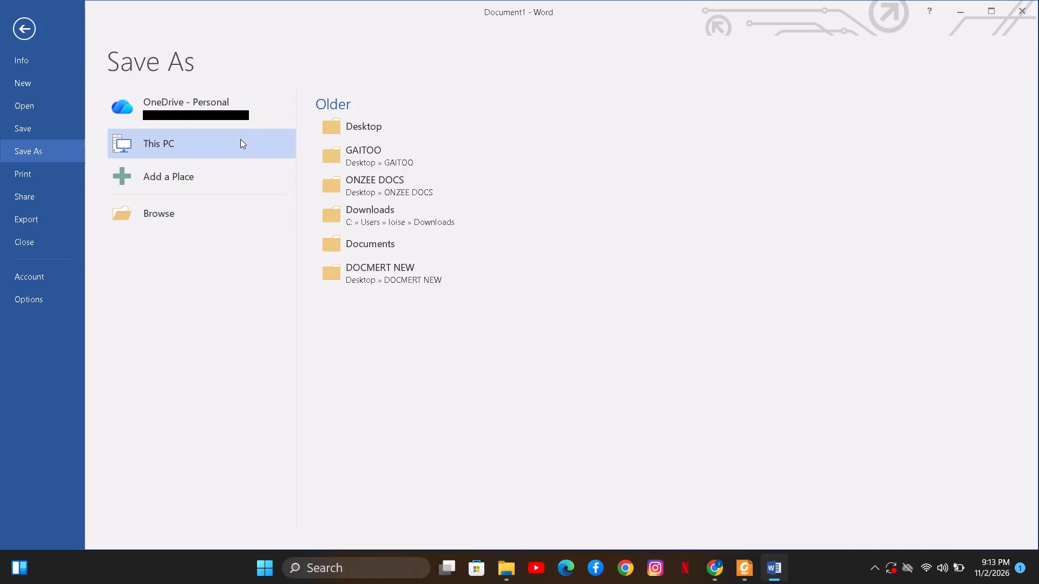
{"action": "left_click", "coordinate": [389, 163]}
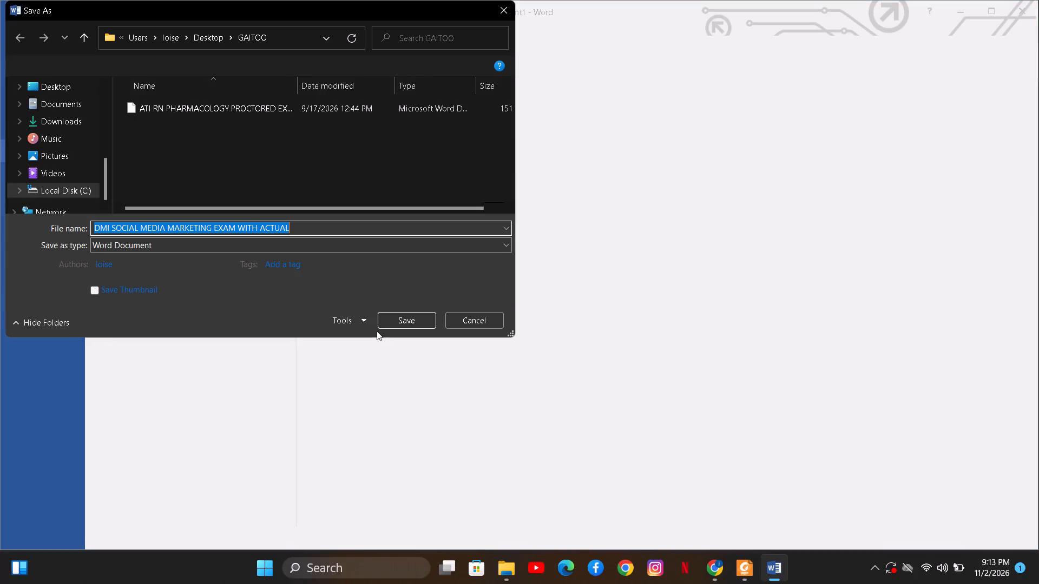
{"action": "left_click", "coordinate": [157, 247]}
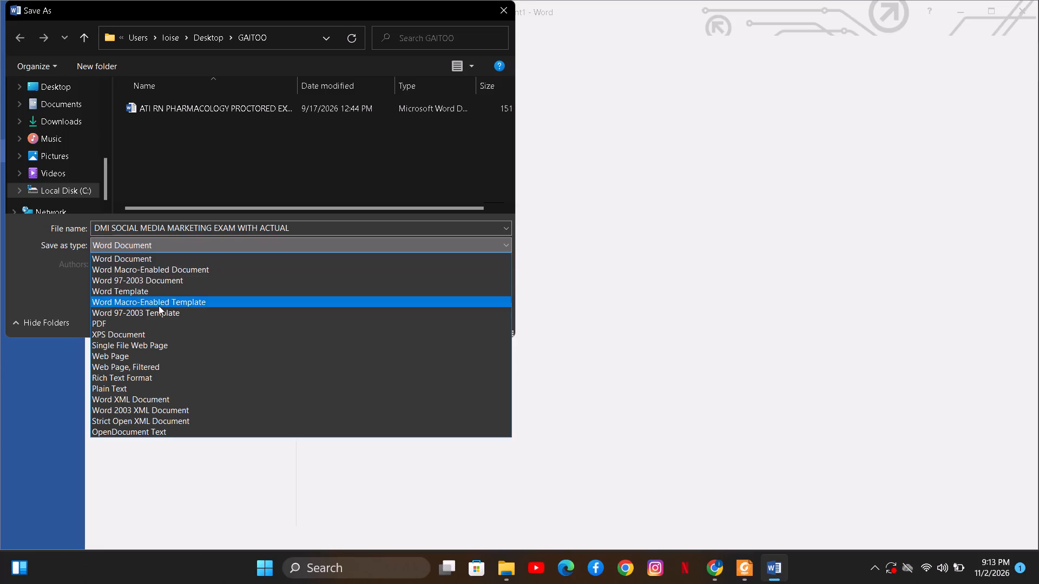
{"action": "left_click", "coordinate": [151, 322]}
{"action": "left_click", "coordinate": [406, 355]}
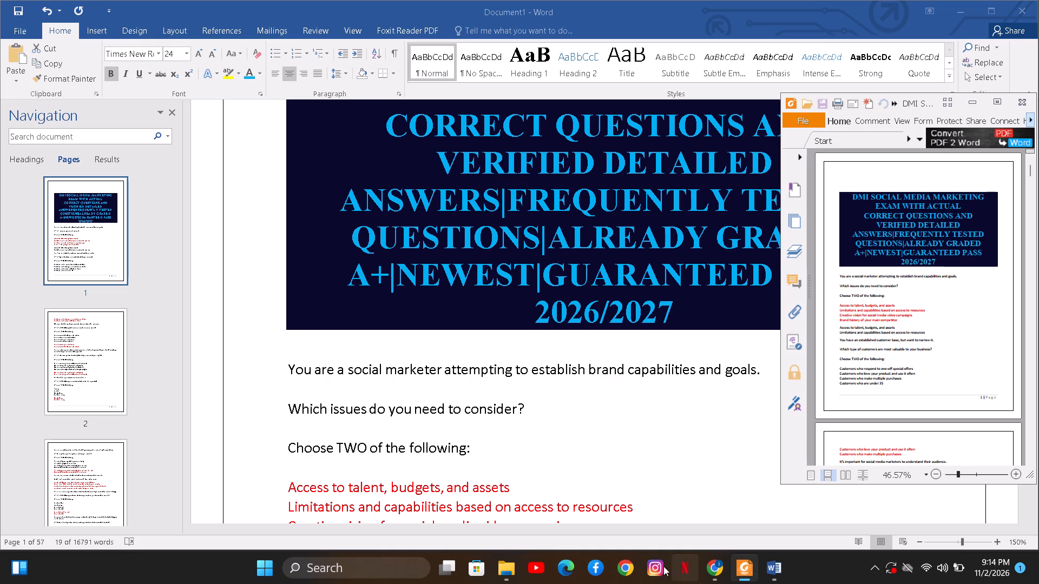
Switch to Chrome, open Stuvia in a new tab and log in to the account dashboard.
{"action": "left_click", "coordinate": [711, 574]}
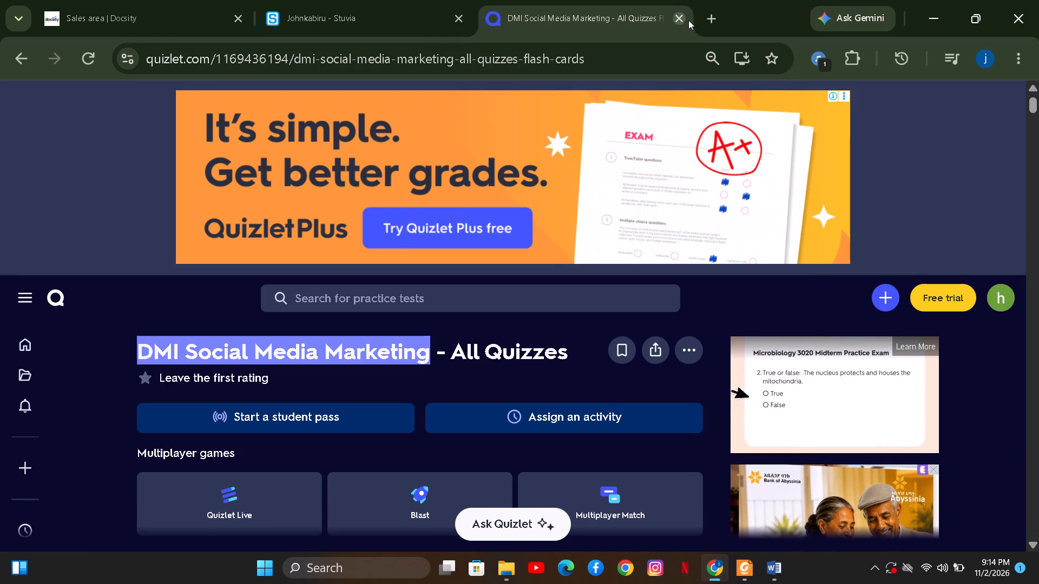
{"action": "left_click", "coordinate": [708, 20]}
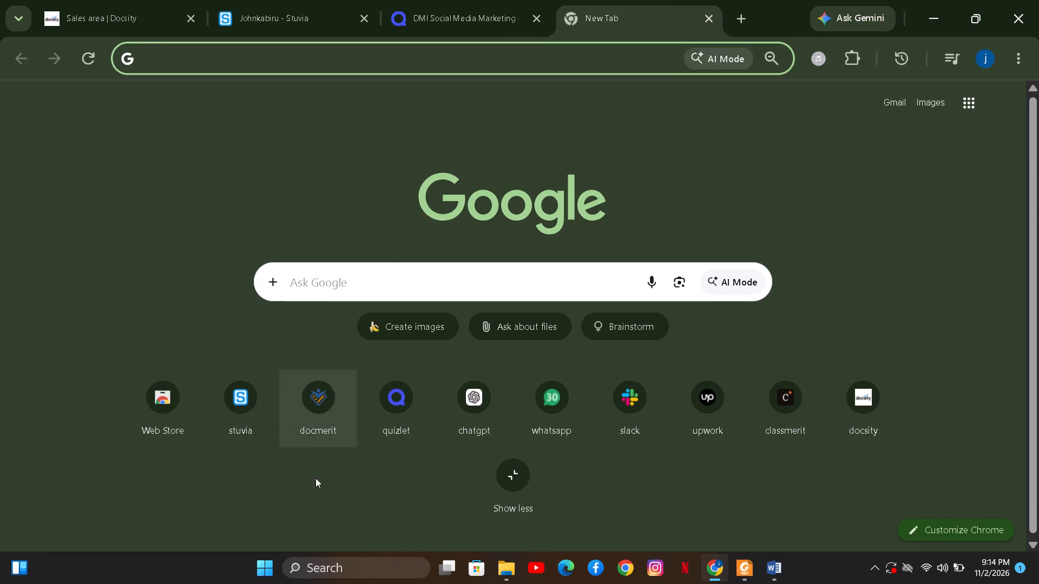
{"action": "left_click", "coordinate": [247, 429]}
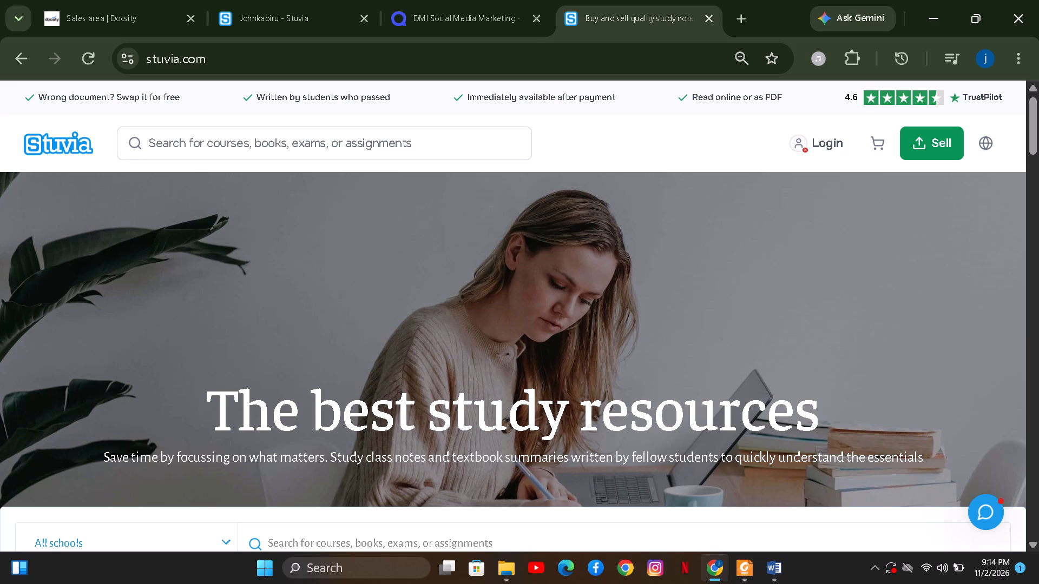
{"action": "left_click", "coordinate": [806, 149]}
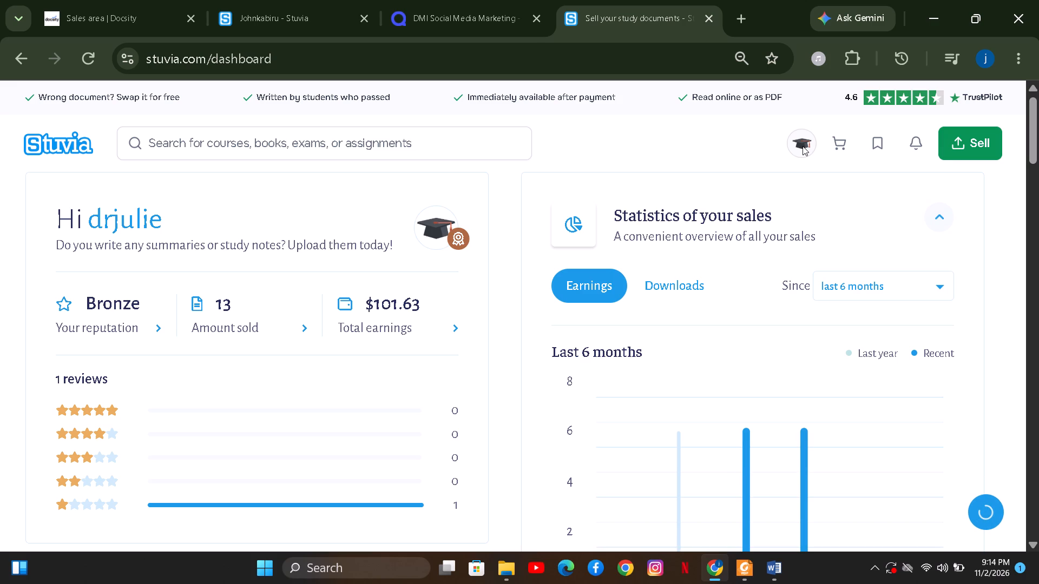
{"action": "scroll", "coordinate": [736, 264], "scroll_direction": "down", "scroll_amount": 2}
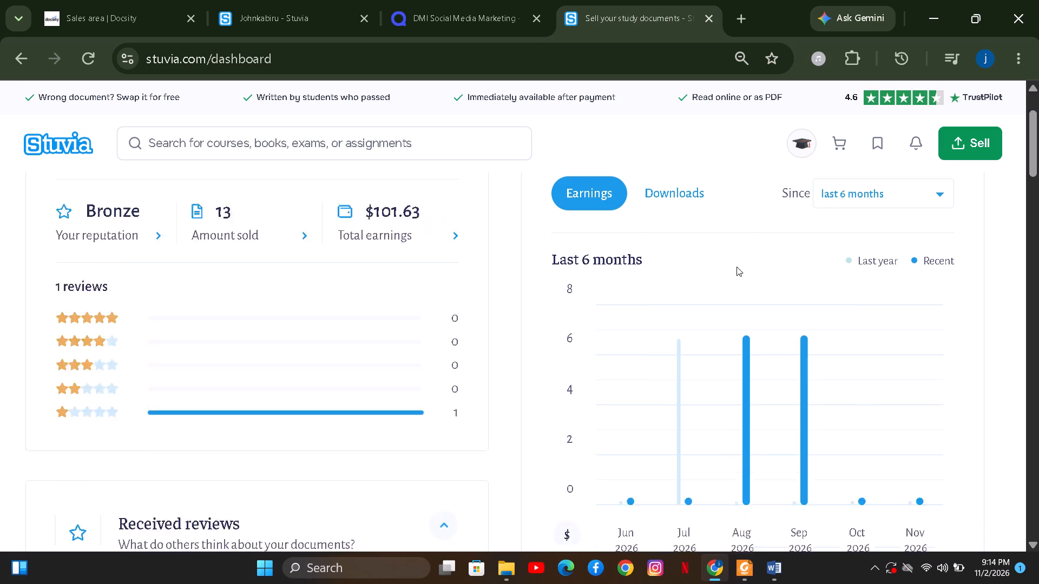
Start a new document upload on Stuvia for the United States, of the type Exam, Qualification, Training, or Test.
{"action": "scroll", "coordinate": [736, 267], "scroll_direction": "down", "scroll_amount": 6}
{"action": "scroll", "coordinate": [725, 270], "scroll_direction": "up", "scroll_amount": 4}
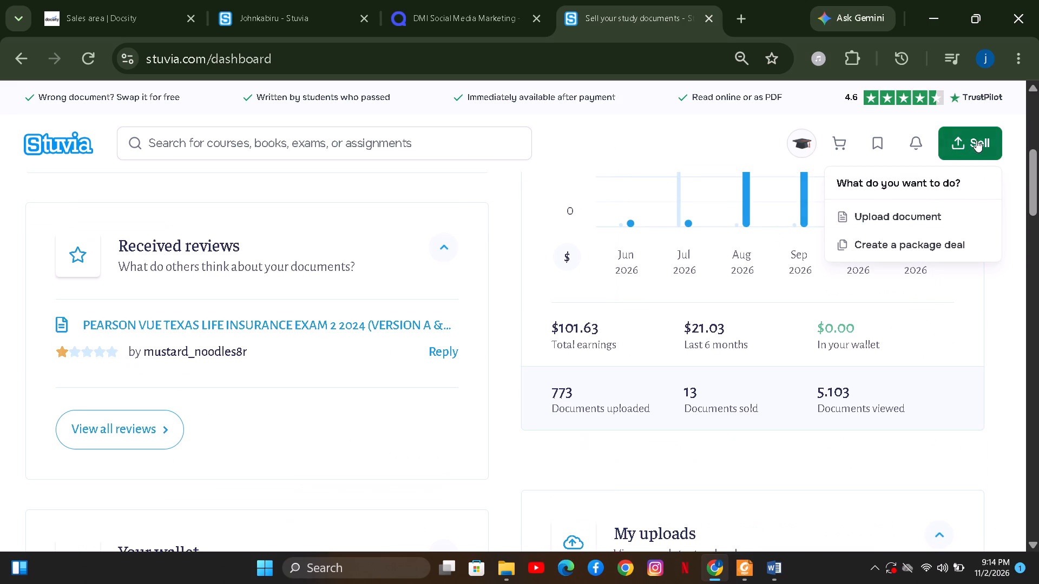
{"action": "left_click", "coordinate": [915, 217]}
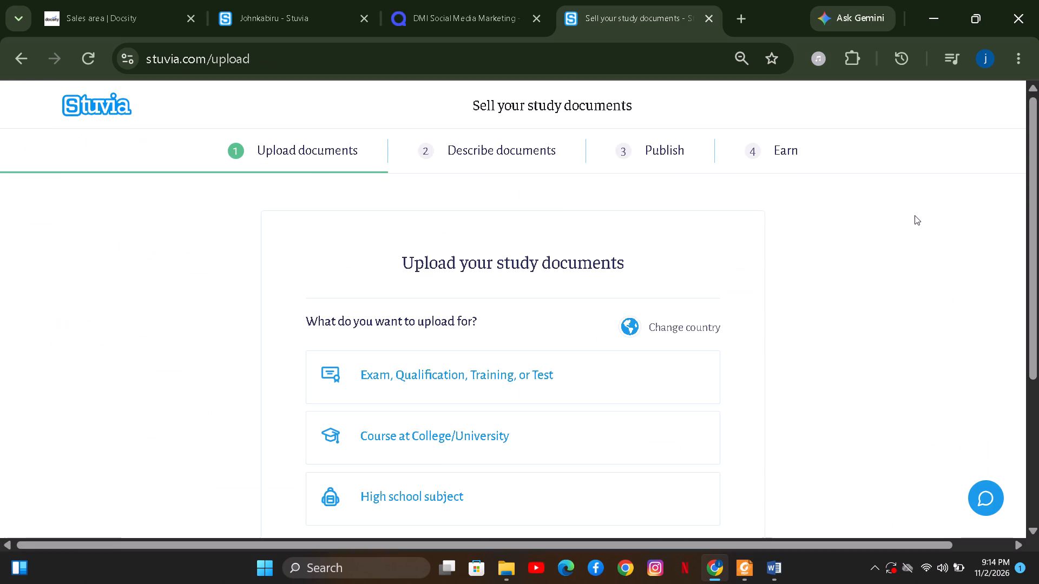
{"action": "left_click", "coordinate": [692, 325]}
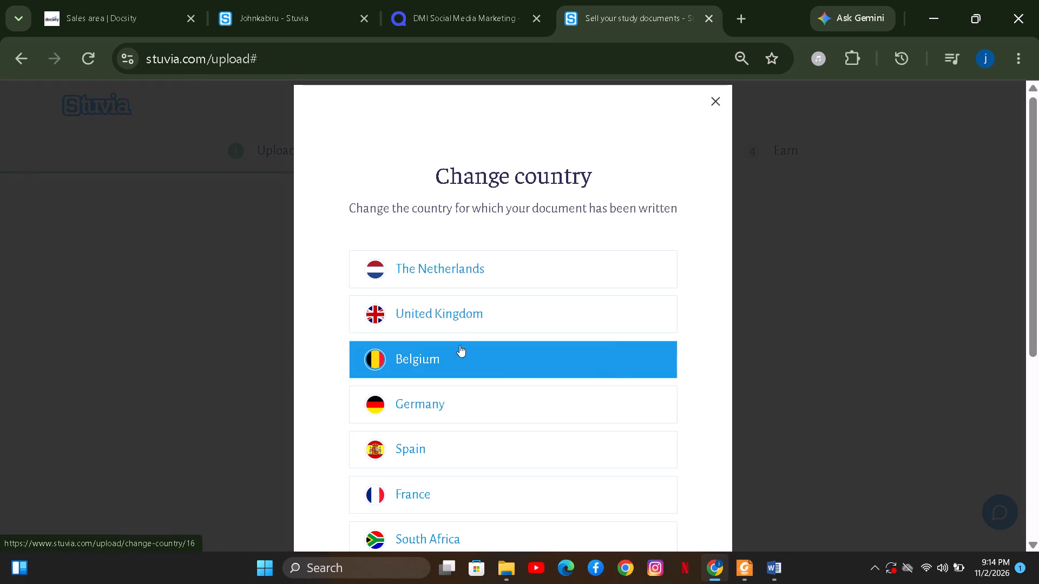
{"action": "scroll", "coordinate": [470, 461], "scroll_direction": "down", "scroll_amount": 3}
{"action": "left_click", "coordinate": [451, 447]}
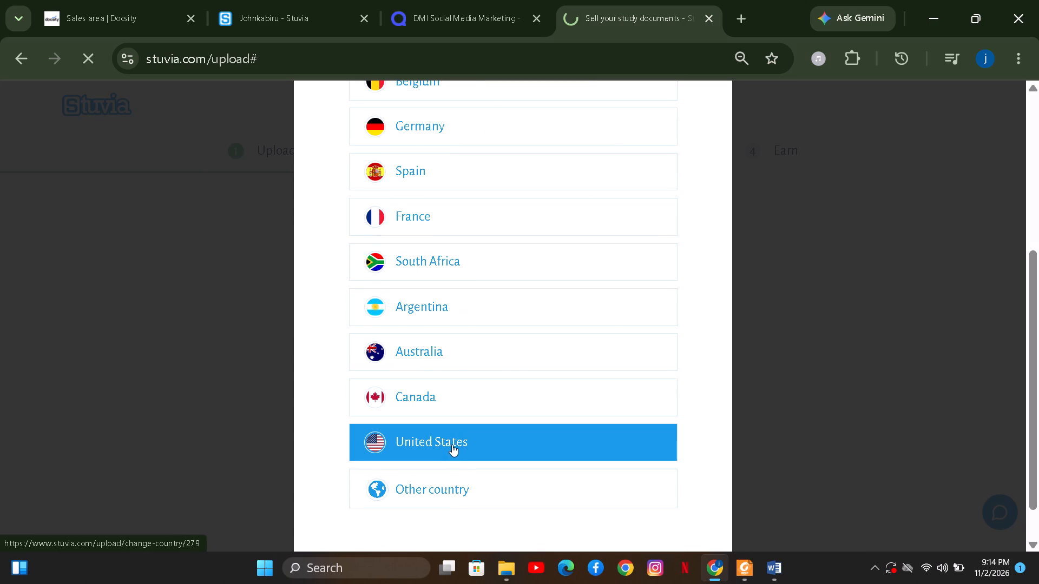
{"action": "left_click", "coordinate": [488, 379]}
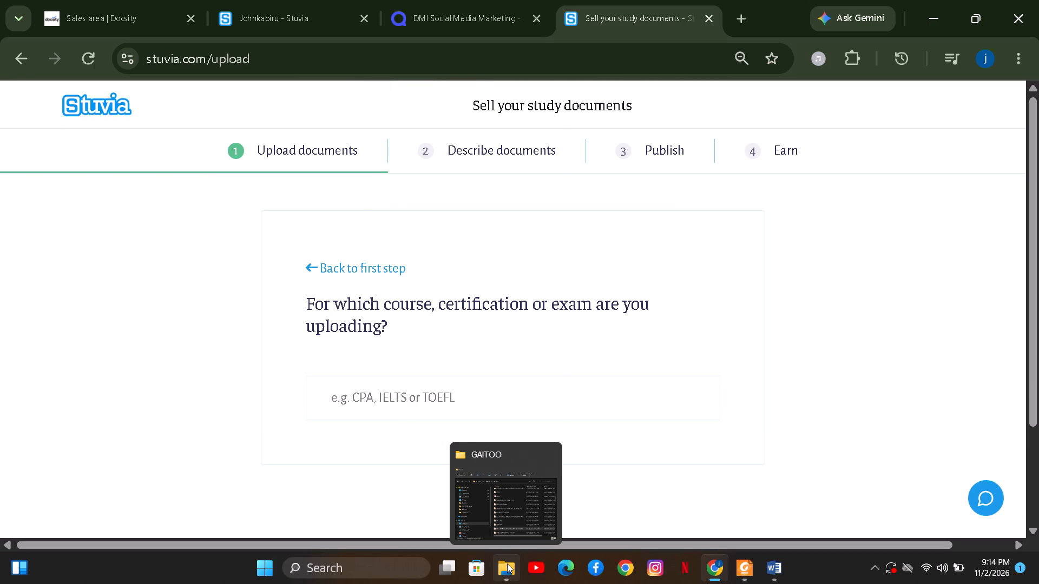
Open the ANPH 1002 FINAL ACTUAL EXAM PDF from the GAITOO folder and copy its full title heading.
{"action": "left_click", "coordinate": [507, 563]}
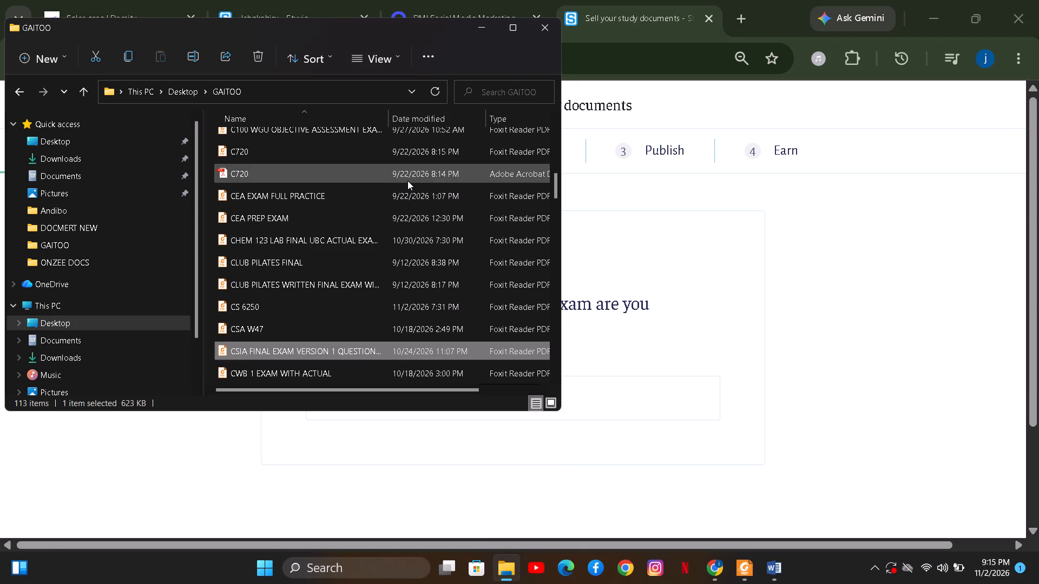
{"action": "scroll", "coordinate": [393, 207], "scroll_direction": "up", "scroll_amount": 15}
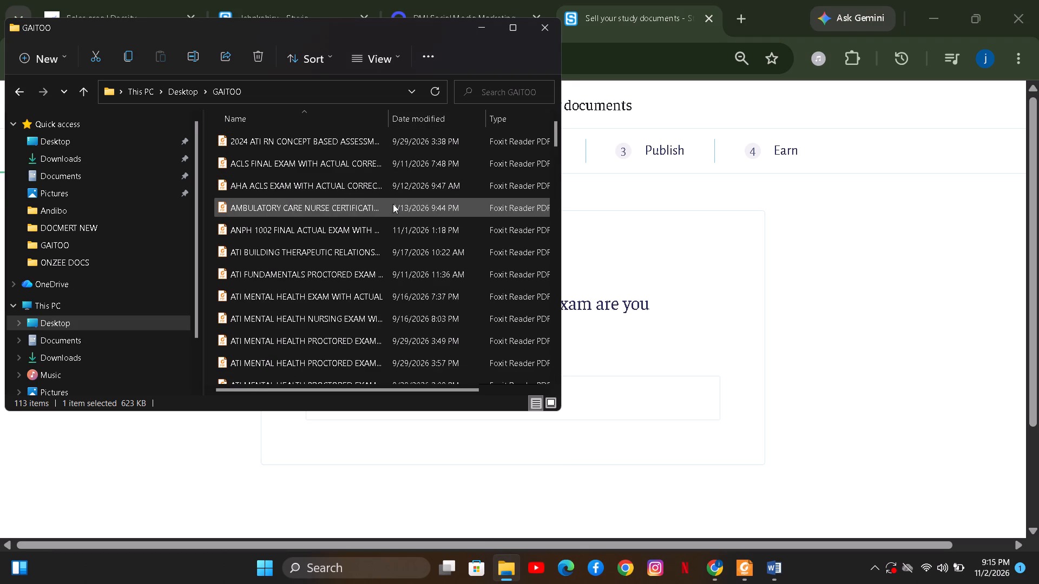
{"action": "scroll", "coordinate": [393, 204], "scroll_direction": "up", "scroll_amount": 1}
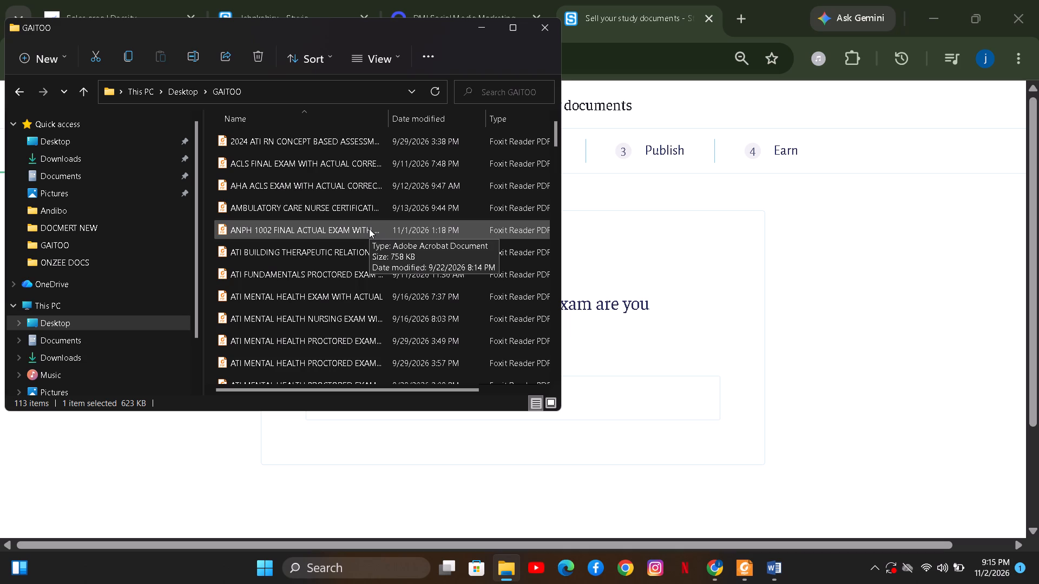
{"action": "double_click", "coordinate": [349, 234]}
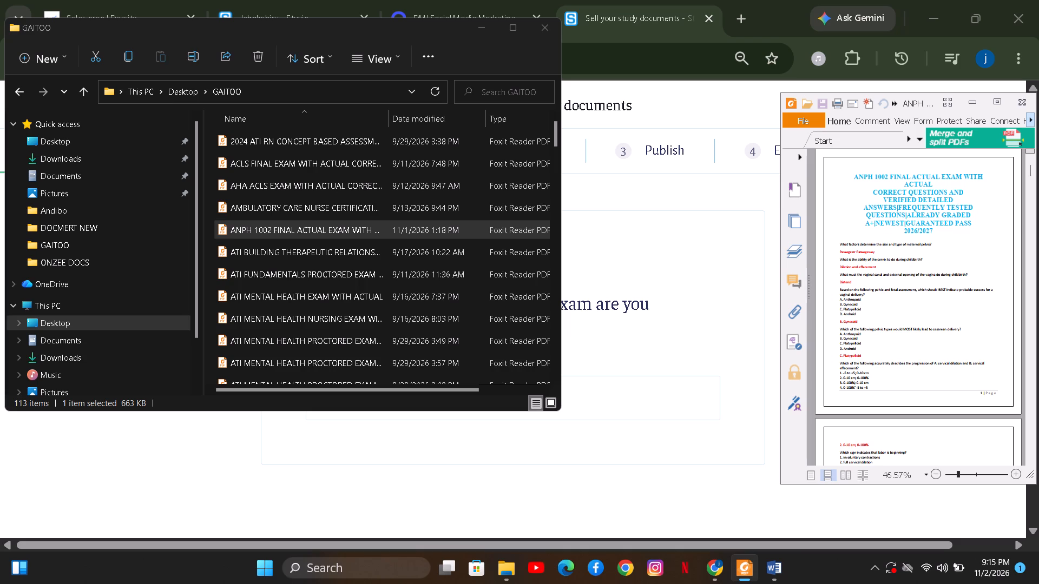
{"action": "left_click_drag", "start_coordinate": [854, 176], "coordinate": [972, 234]}
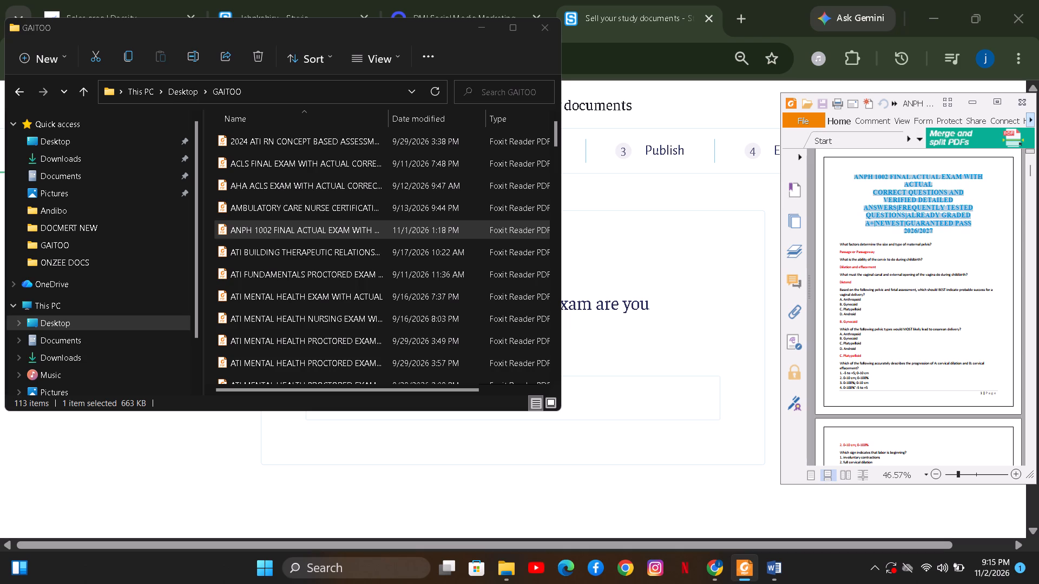
{"action": "key", "text": "ctrl+c"}
{"action": "key", "text": "ctrl+c"}
Add ANPH 1002 as a new course for the upload, using the copied heading trimmed to the course code.
{"action": "left_click", "coordinate": [636, 400]}
{"action": "key", "text": "ctrl+v"}
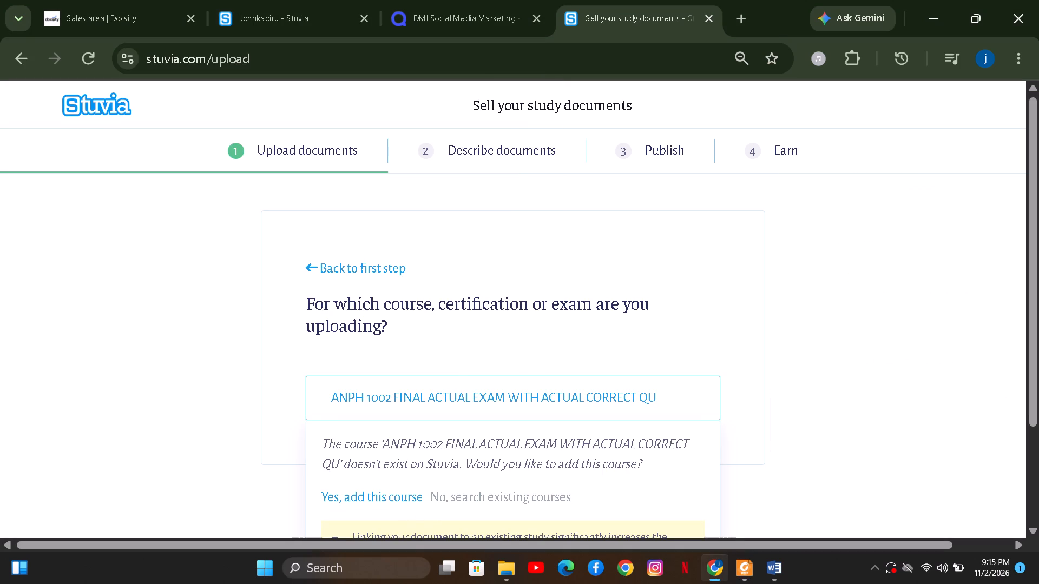
{"action": "left_click_drag", "start_coordinate": [393, 399], "coordinate": [882, 473]}
{"action": "key", "text": "BackSpace"}
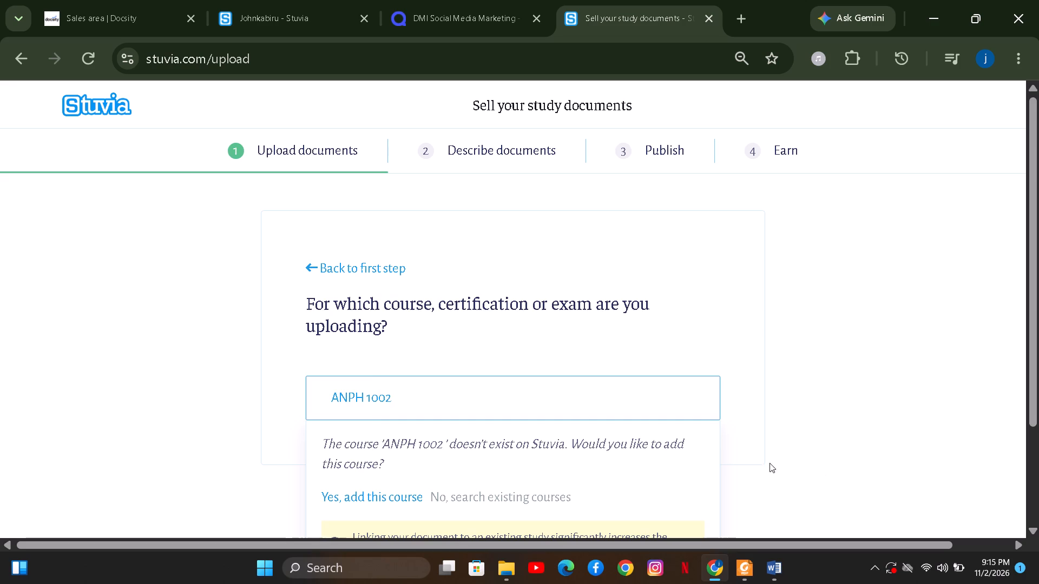
{"action": "scroll", "coordinate": [762, 466], "scroll_direction": "down", "scroll_amount": 3}
{"action": "left_click", "coordinate": [364, 366]}
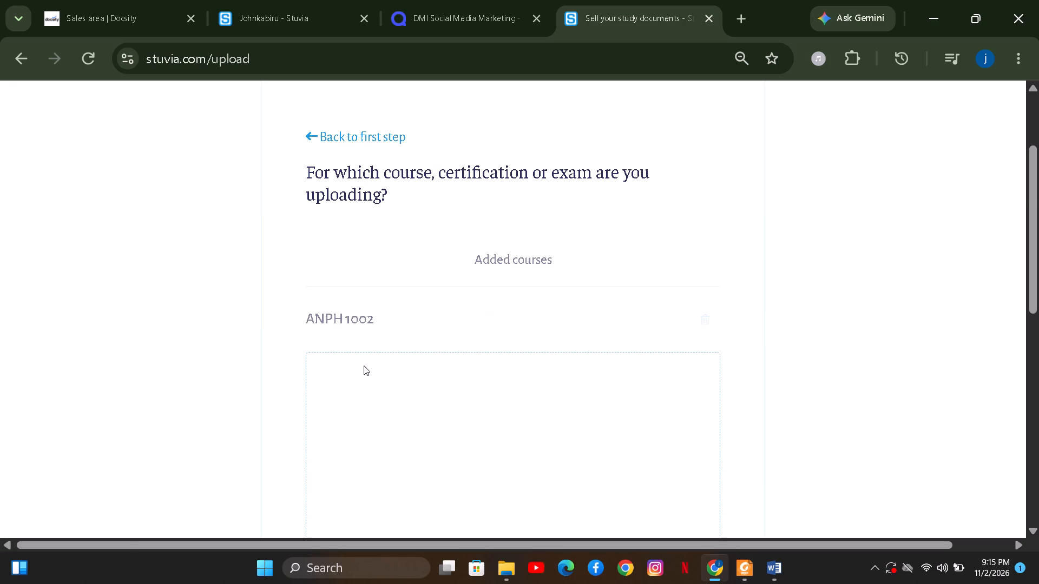
Upload ANPH 1002 FINAL ACTUAL EXAM WITH ACTUAL.pdf from the GAITOO folder and continue to the document description.
{"action": "scroll", "coordinate": [374, 374], "scroll_direction": "down", "scroll_amount": 3}
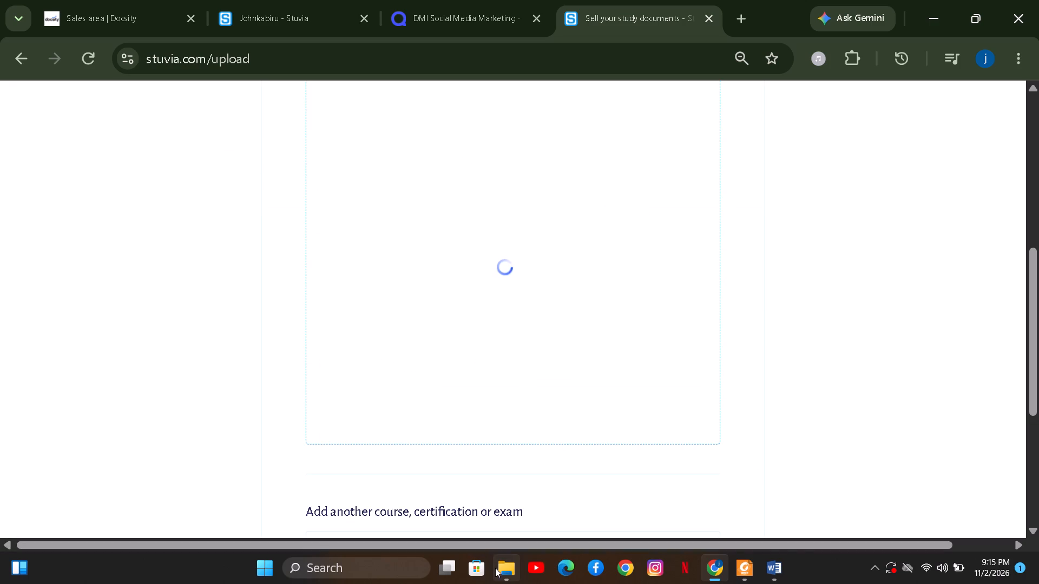
{"action": "left_click", "coordinate": [495, 568]}
{"action": "left_click_drag", "start_coordinate": [292, 228], "coordinate": [604, 289]}
{"action": "left_click", "coordinate": [665, 410]}
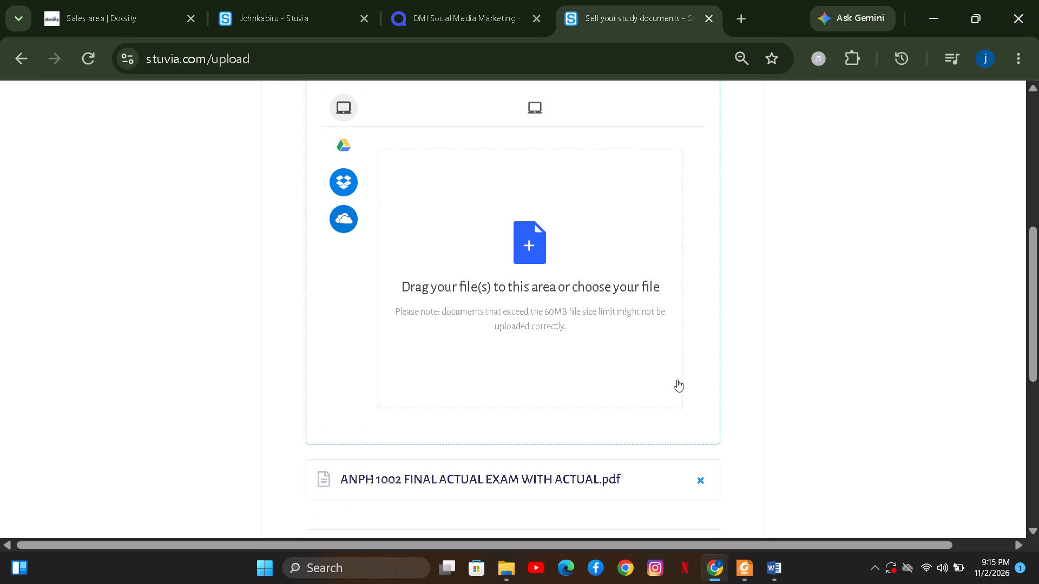
{"action": "scroll", "coordinate": [631, 404], "scroll_direction": "down", "scroll_amount": 4}
{"action": "left_click", "coordinate": [529, 331]}
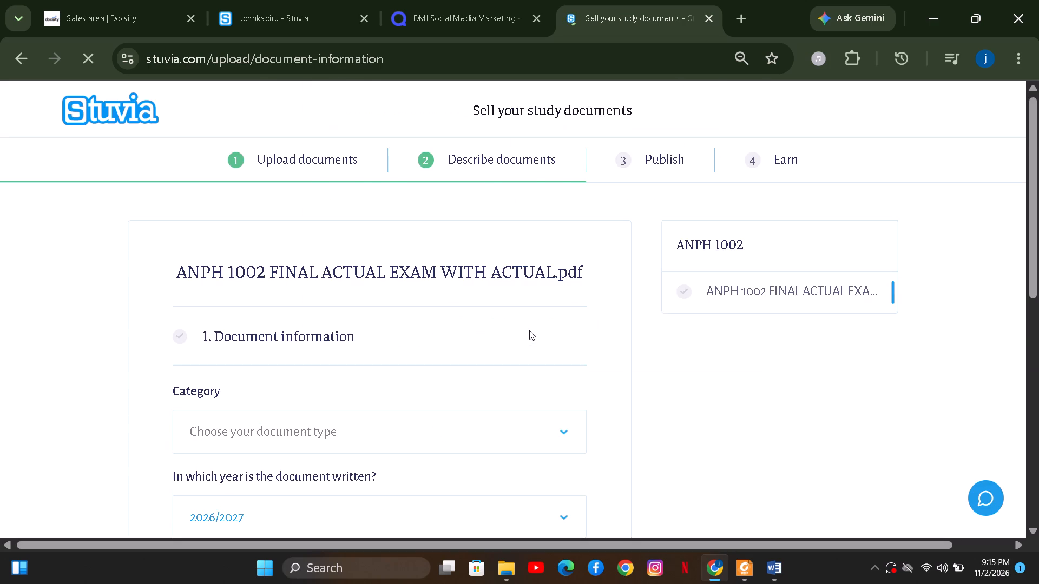
Save the document information as Exam (elaborations), Questions & answers, grade A+, no linked book, and save the course information without an exam date.
{"action": "scroll", "coordinate": [529, 330], "scroll_direction": "down", "scroll_amount": 1}
{"action": "left_click", "coordinate": [435, 324]}
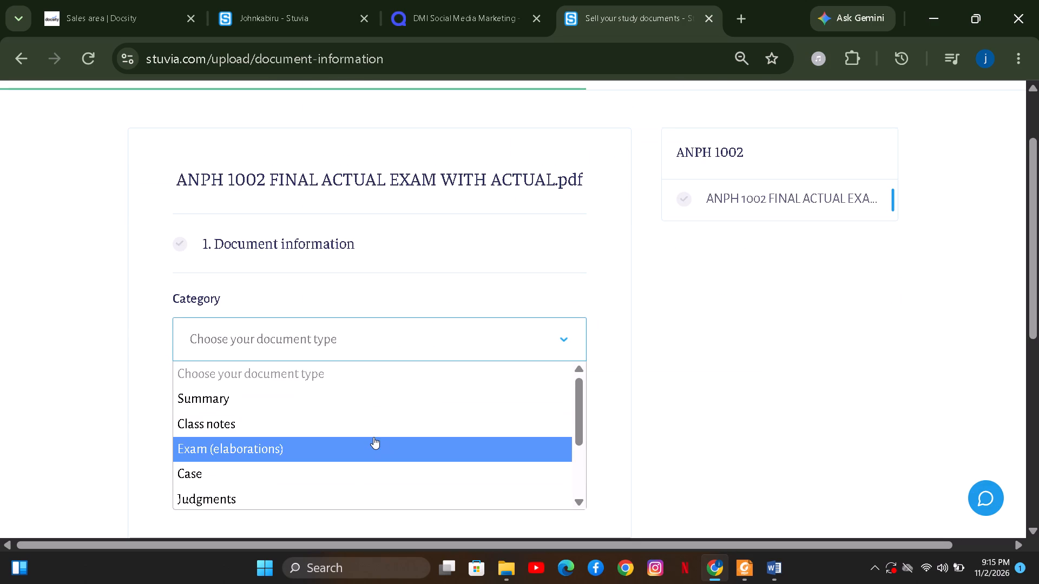
{"action": "left_click", "coordinate": [373, 437]}
{"action": "scroll", "coordinate": [394, 386], "scroll_direction": "down", "scroll_amount": 2}
{"action": "left_click", "coordinate": [339, 223]}
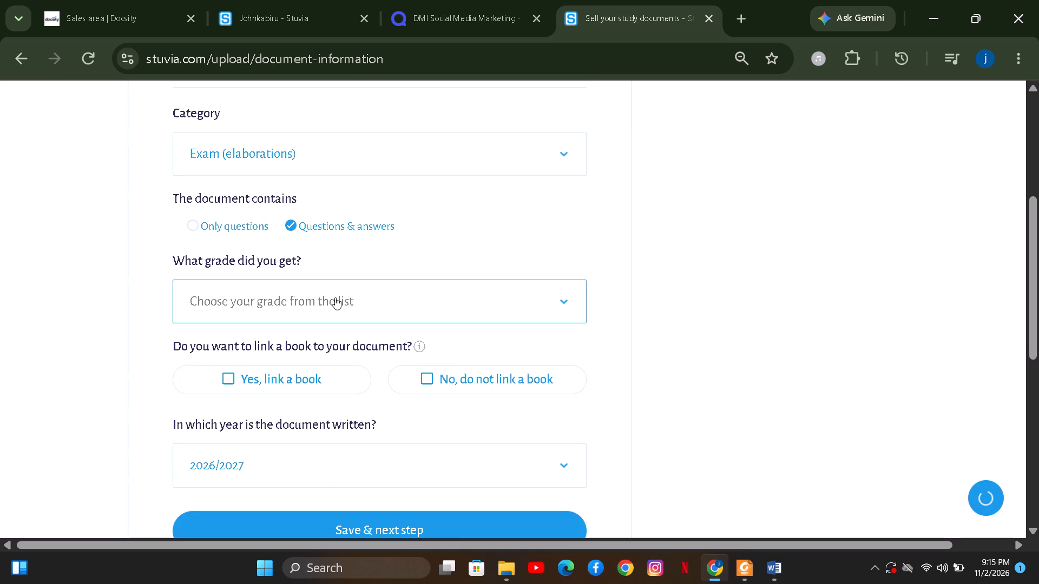
{"action": "left_click", "coordinate": [335, 297]}
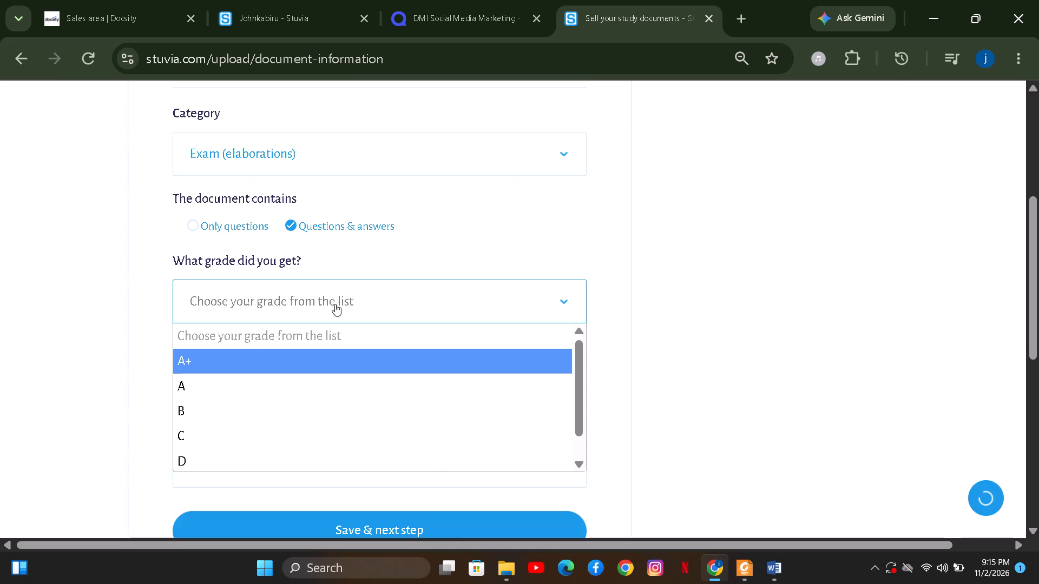
{"action": "left_click", "coordinate": [334, 360]}
{"action": "left_click", "coordinate": [438, 381]}
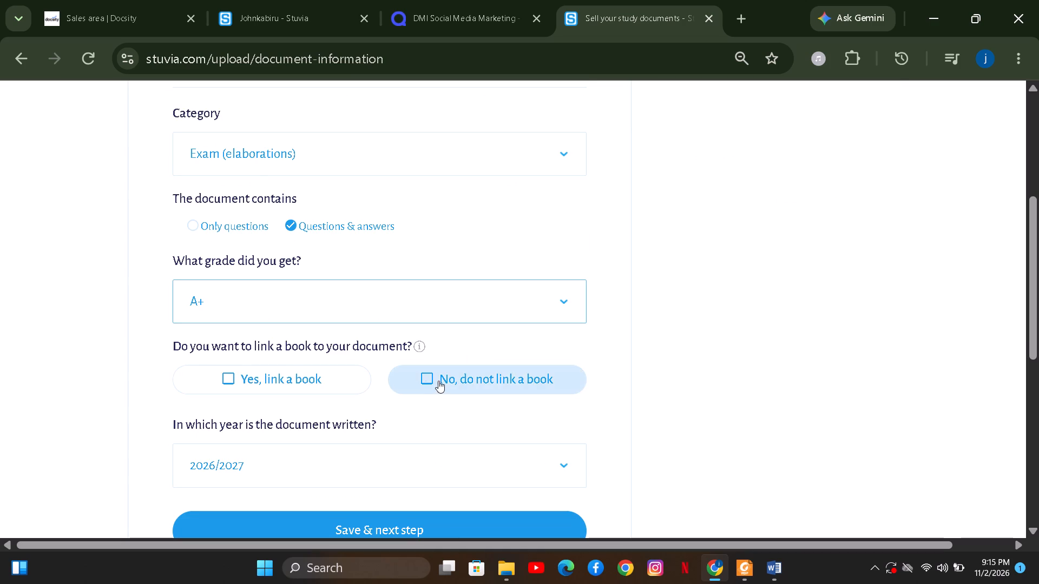
{"action": "scroll", "coordinate": [437, 381], "scroll_direction": "down", "scroll_amount": 3}
{"action": "left_click", "coordinate": [401, 258]}
{"action": "left_click", "coordinate": [402, 308]}
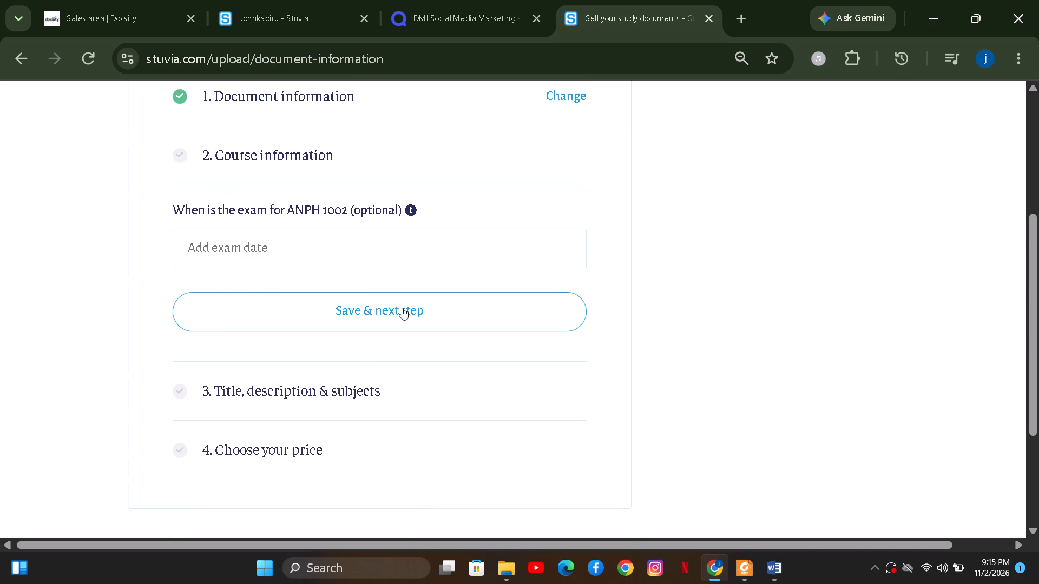
Add the keywords "ANPH 1002 FINAL ACTUAL EXAM WITH ACTUAL CORRECT QU", "ANPH 1002 FINAL" and "ANPH 1002".
{"action": "left_click", "coordinate": [406, 328]}
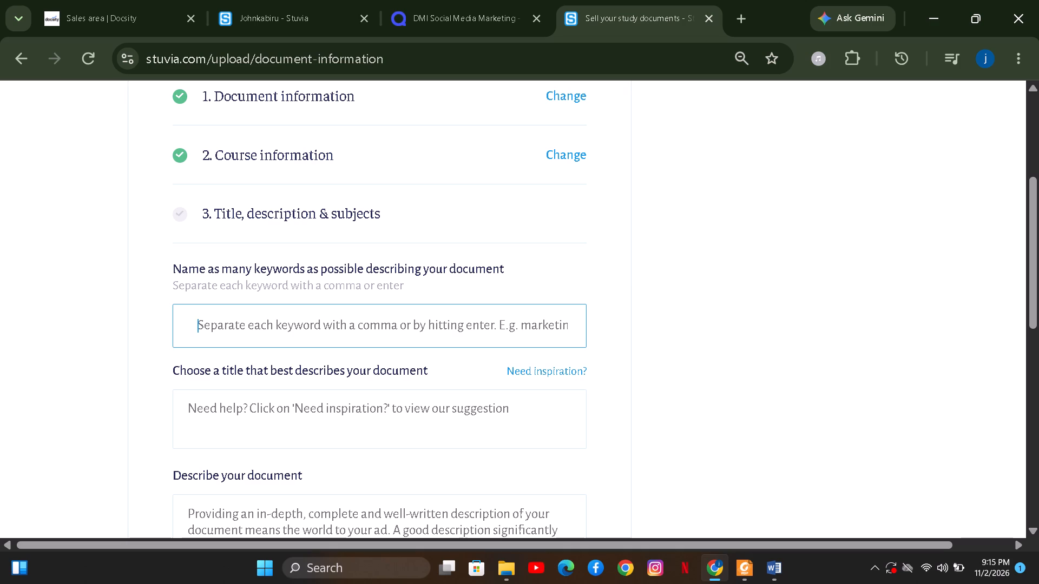
{"action": "key", "text": "ctrl+v"}
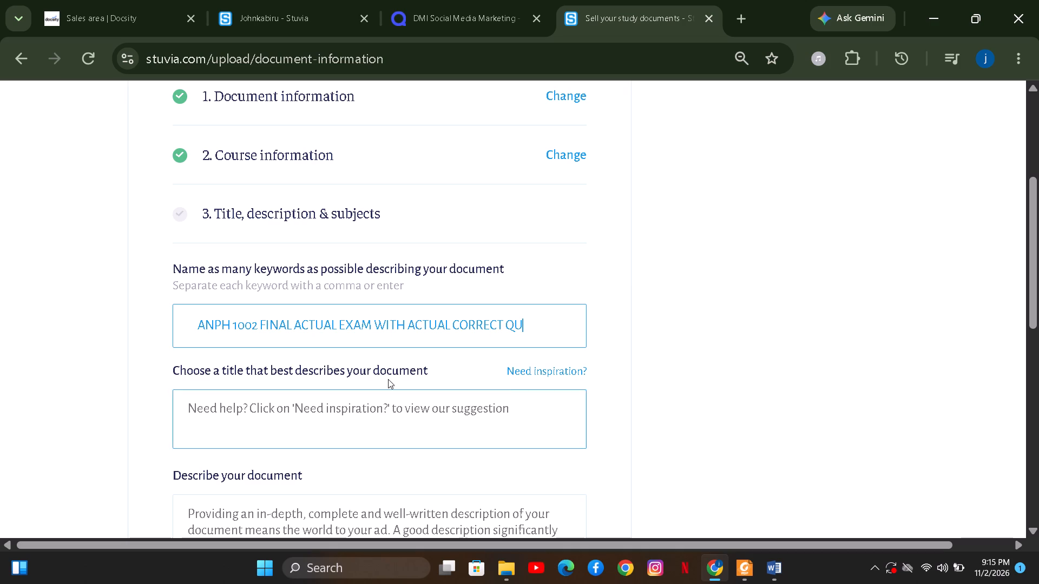
{"action": "key", "text": "Return"}
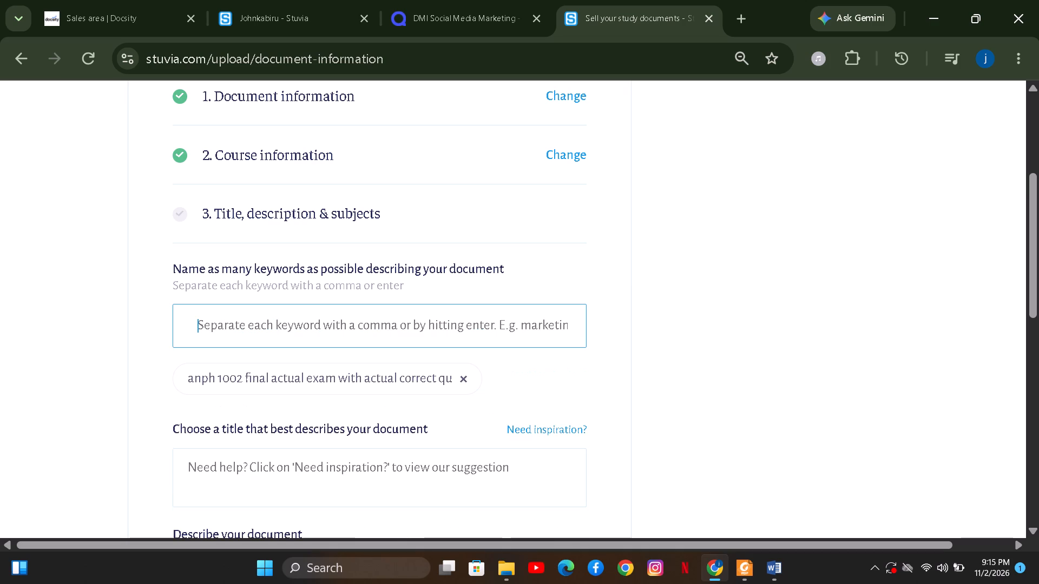
{"action": "key", "text": "ctrl+v"}
{"action": "left_click_drag", "start_coordinate": [291, 328], "coordinate": [681, 412]}
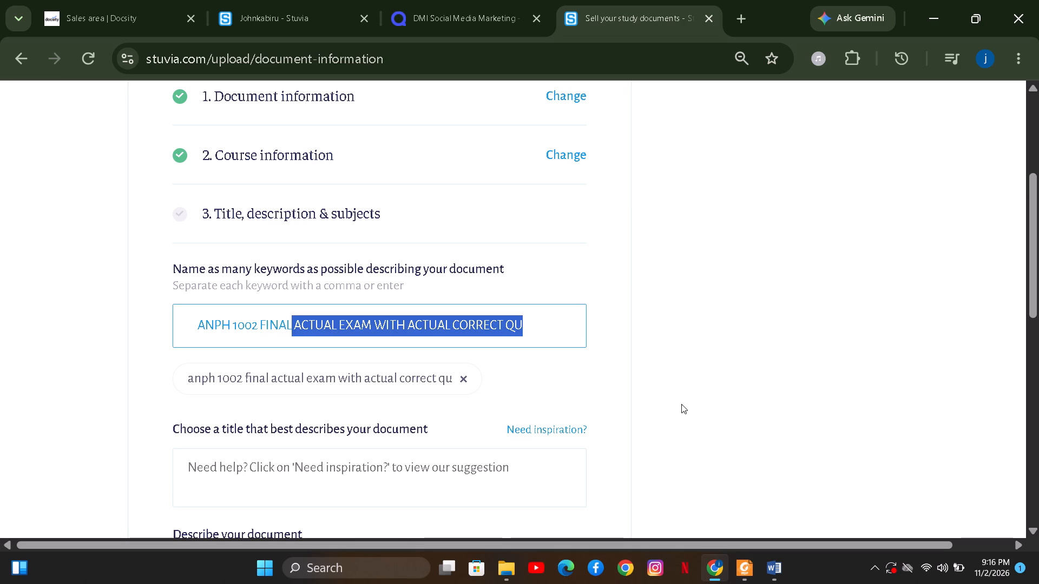
{"action": "key", "text": "BackSpace"}
{"action": "key", "text": "Return"}
{"action": "key", "text": "ctrl+v"}
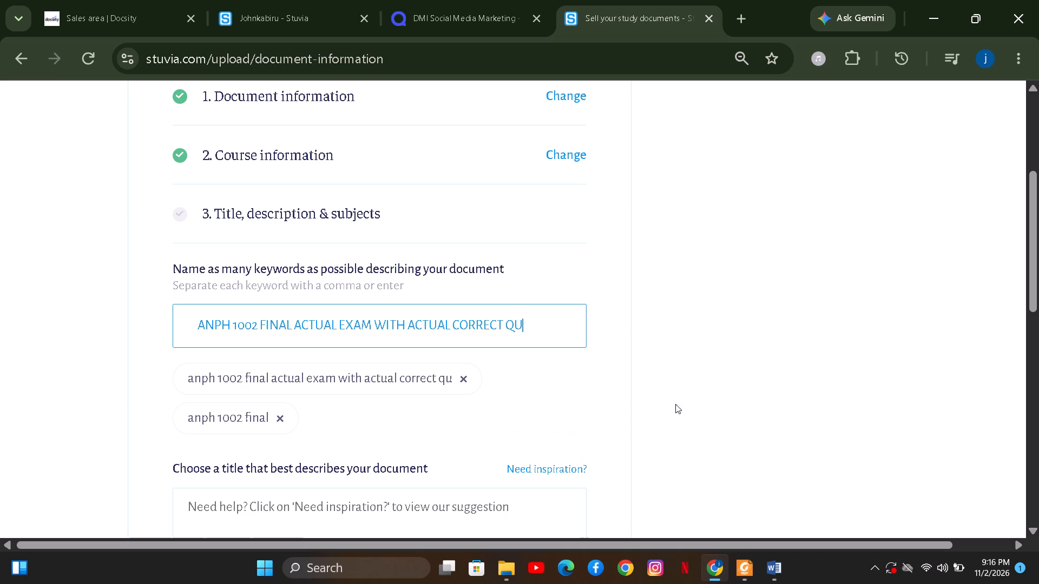
{"action": "left_click_drag", "start_coordinate": [258, 321], "coordinate": [840, 435]}
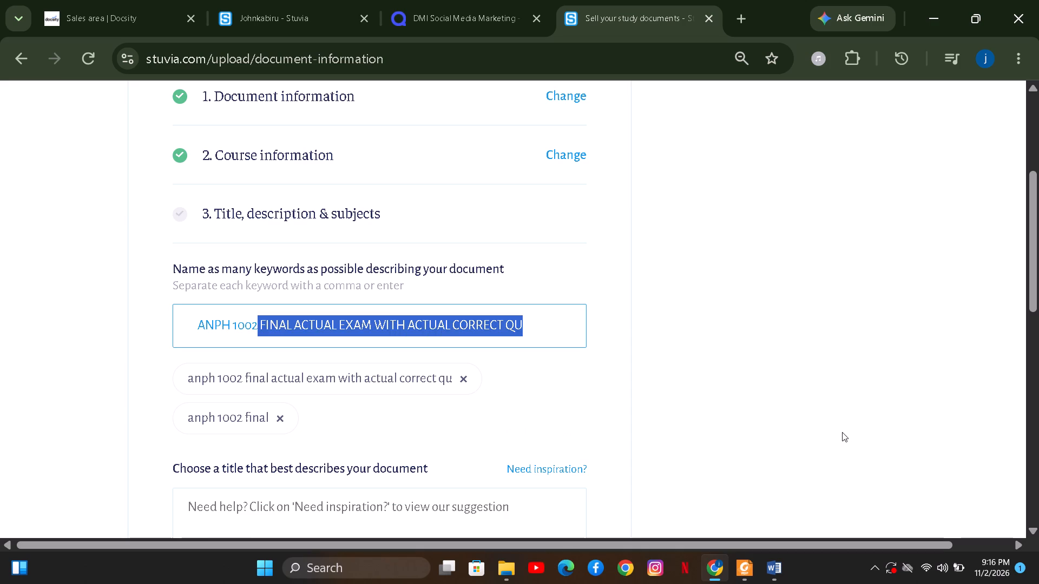
{"action": "key", "text": "BackSpace"}
{"action": "key", "text": "Return"}
Fill both the title and description with the copied heading, set the language to English and save the section.
{"action": "scroll", "coordinate": [694, 480], "scroll_direction": "down", "scroll_amount": 3}
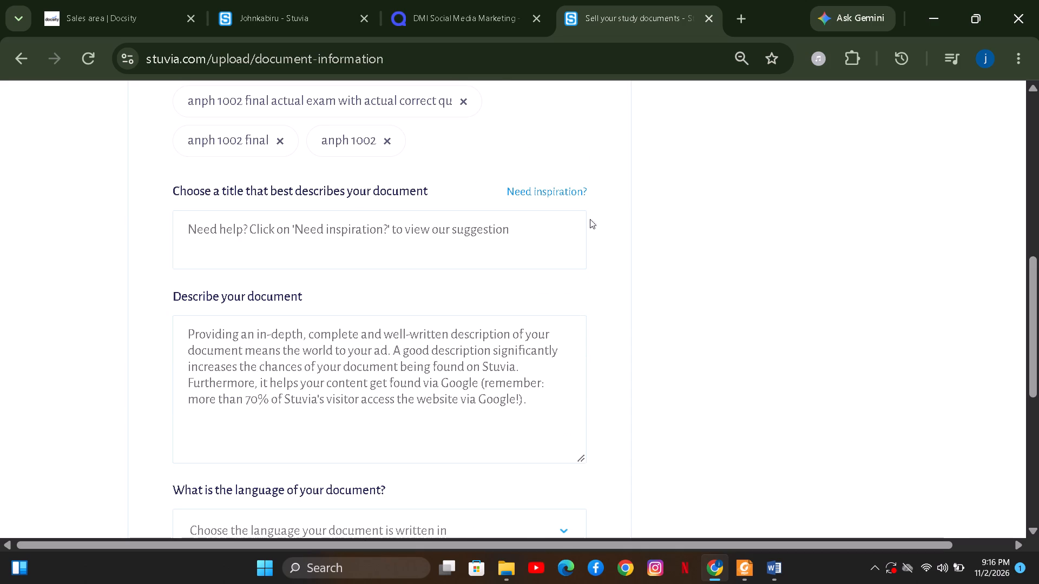
{"action": "left_click", "coordinate": [499, 229]}
{"action": "key", "text": "ctrl+v"}
{"action": "left_click", "coordinate": [439, 374]}
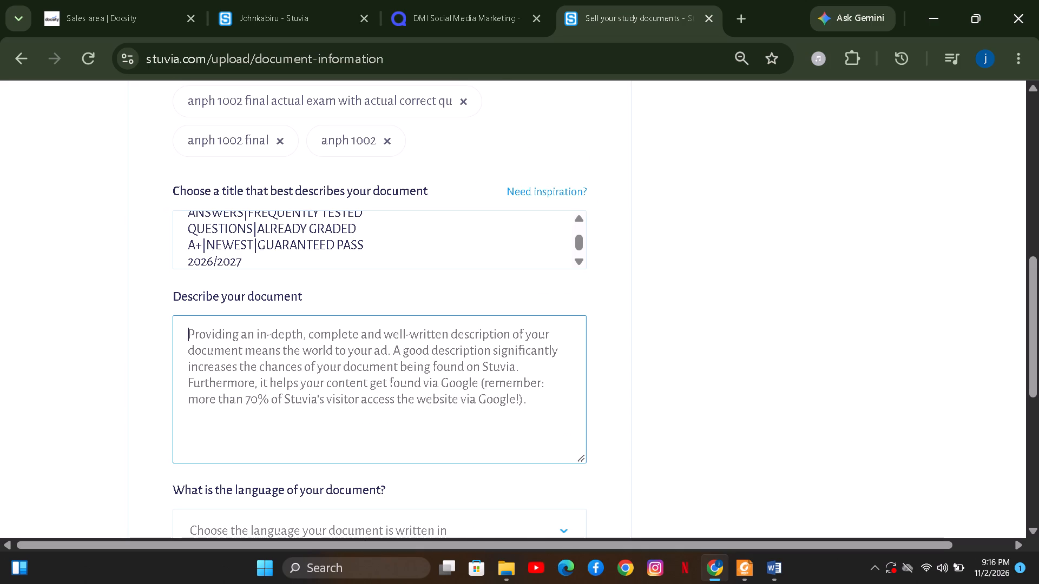
{"action": "key", "text": "ctrl+v"}
{"action": "scroll", "coordinate": [456, 354], "scroll_direction": "down", "scroll_amount": 4}
{"action": "left_click", "coordinate": [392, 251]}
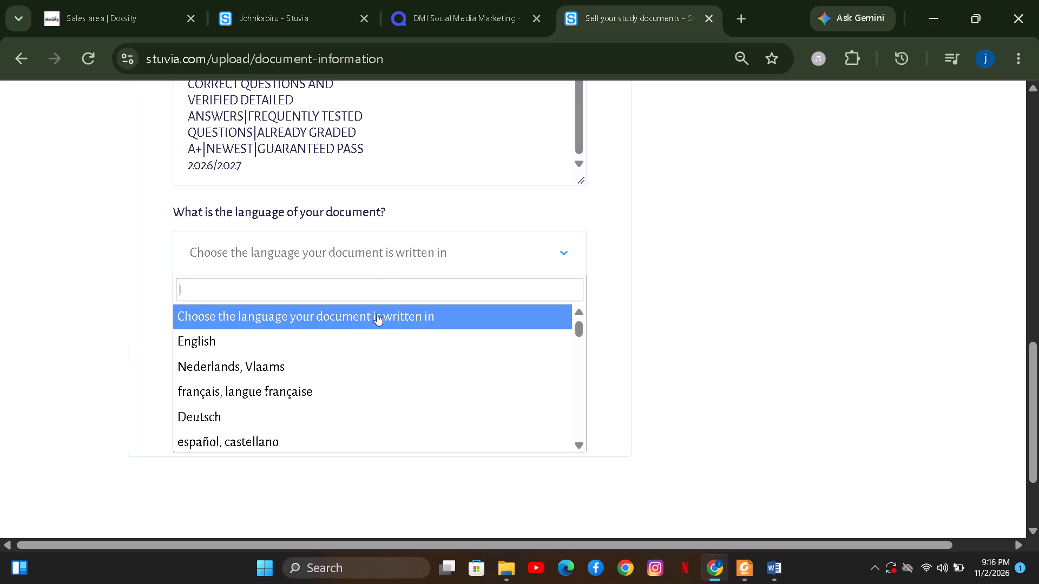
{"action": "left_click", "coordinate": [369, 335]}
{"action": "left_click", "coordinate": [409, 323]}
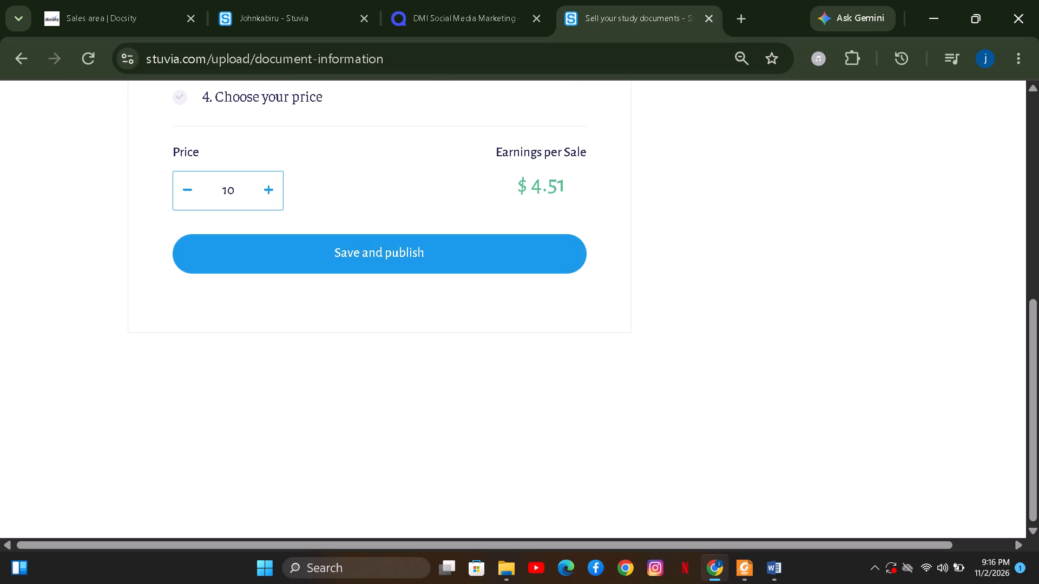
Set the document price to 15 and publish the document.
{"action": "left_click_drag", "start_coordinate": [228, 188], "coordinate": [241, 188]}
{"action": "key", "text": "5"}
{"action": "left_click", "coordinate": [400, 247]}
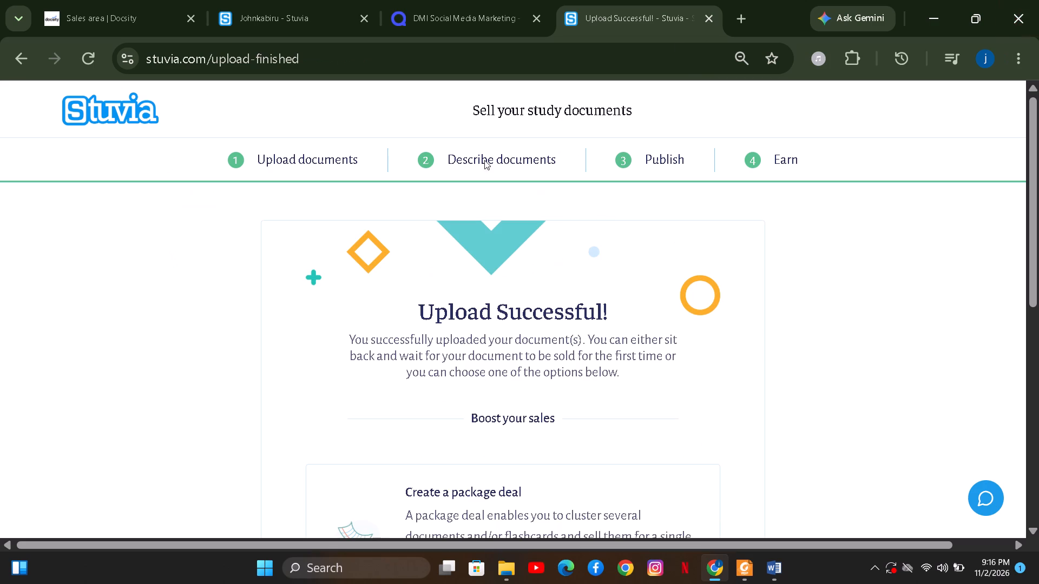
Start another document upload of the type Exam, Qualification, Training, or Test.
{"action": "scroll", "coordinate": [483, 163], "scroll_direction": "down", "scroll_amount": 8}
{"action": "left_click", "coordinate": [498, 243]}
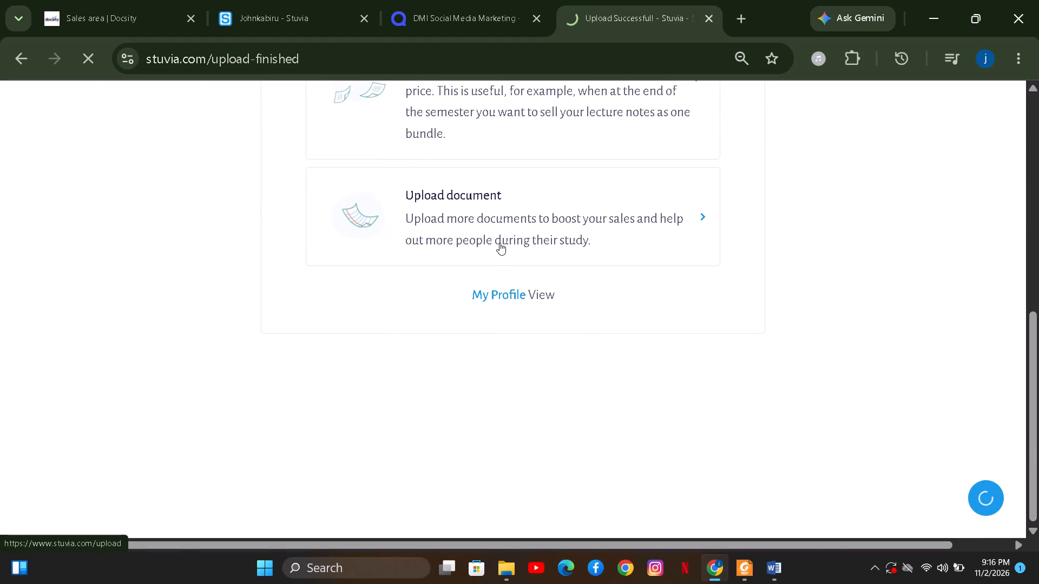
{"action": "left_click", "coordinate": [474, 384]}
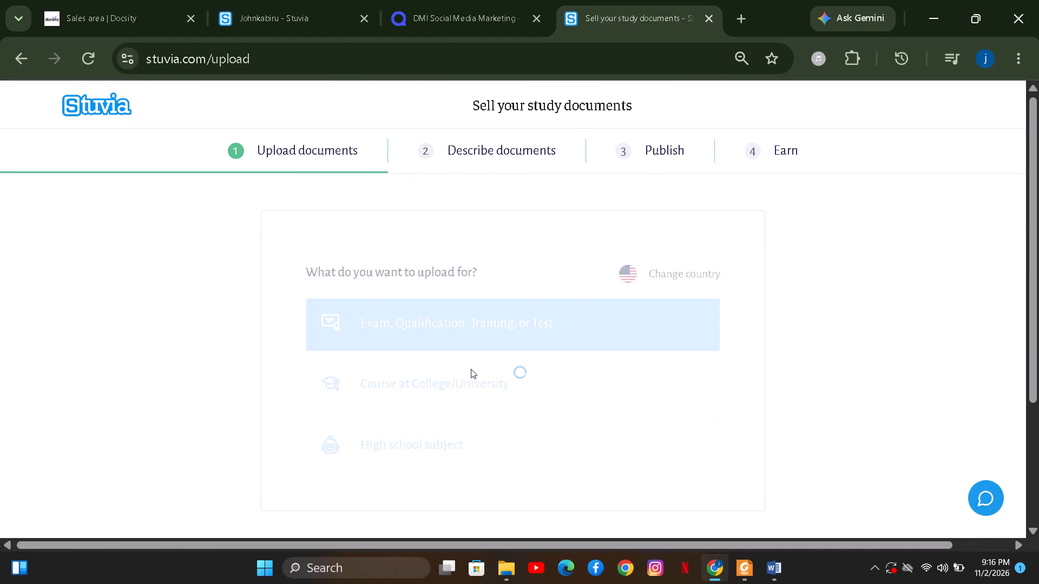
Open the CS 6250 PDF from the GAITOO folder and copy its full heading.
{"action": "scroll", "coordinate": [470, 395], "scroll_direction": "down", "scroll_amount": 2}
{"action": "left_click", "coordinate": [505, 569]}
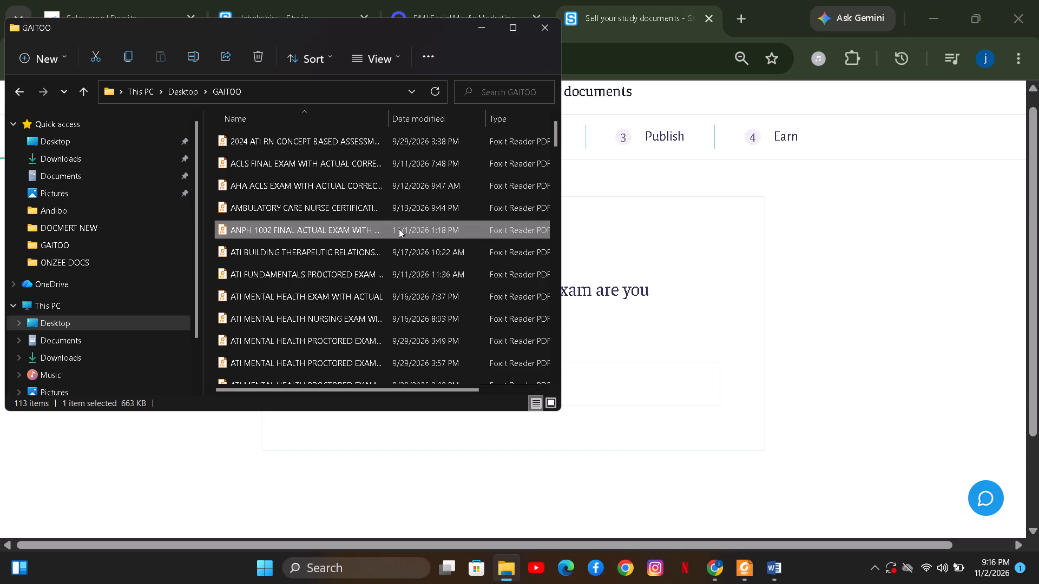
{"action": "scroll", "coordinate": [399, 229], "scroll_direction": "down", "scroll_amount": 4}
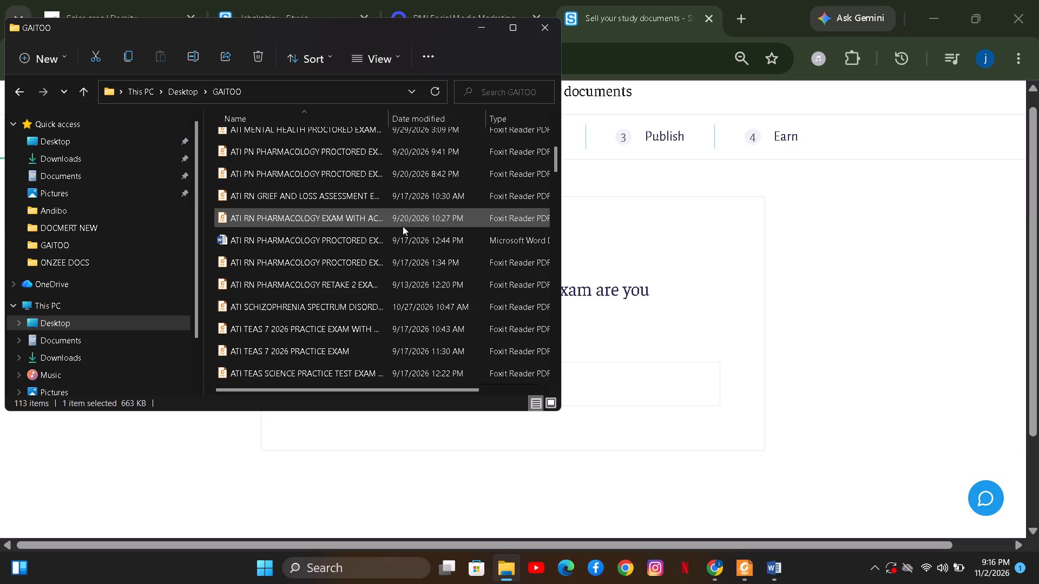
{"action": "scroll", "coordinate": [403, 226], "scroll_direction": "down", "scroll_amount": 3}
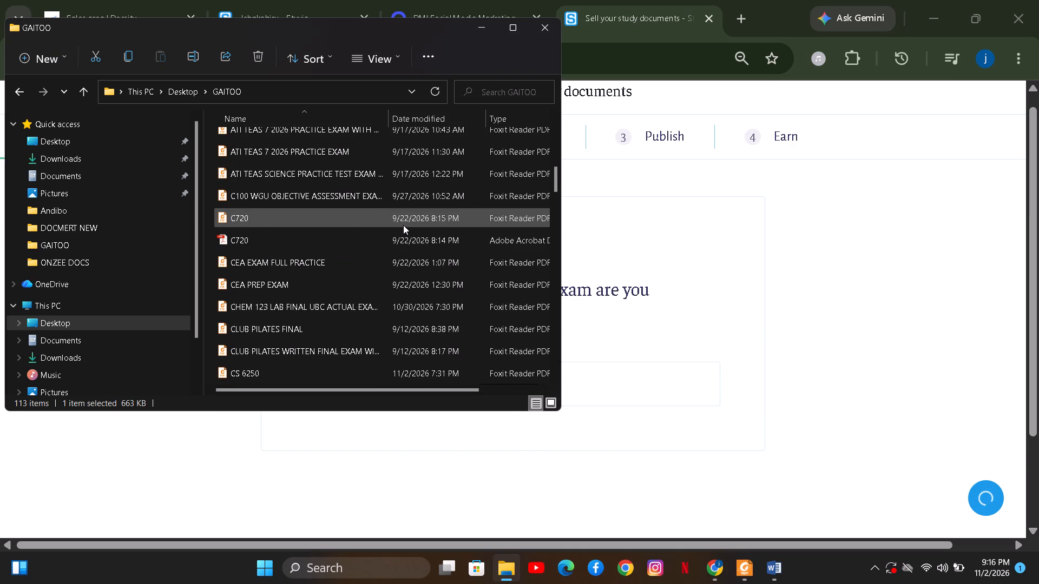
{"action": "scroll", "coordinate": [403, 225], "scroll_direction": "down", "scroll_amount": 2}
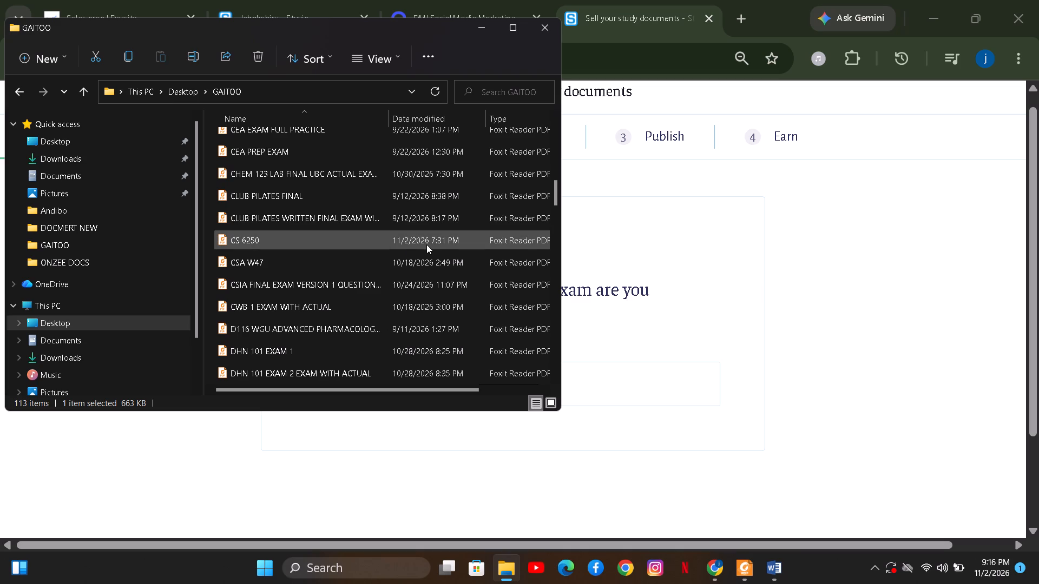
{"action": "double_click", "coordinate": [383, 244]}
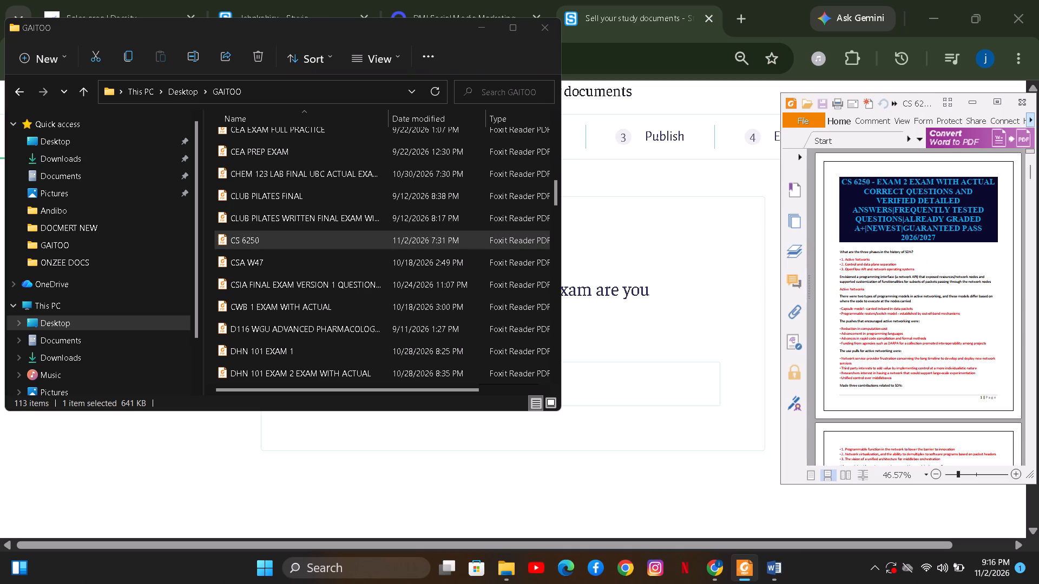
{"action": "left_click_drag", "start_coordinate": [842, 179], "coordinate": [843, 179]}
{"action": "left_click_drag", "start_coordinate": [843, 179], "coordinate": [942, 241]}
{"action": "key", "text": "ctrl+c"}
{"action": "key", "text": "ctrl+c"}
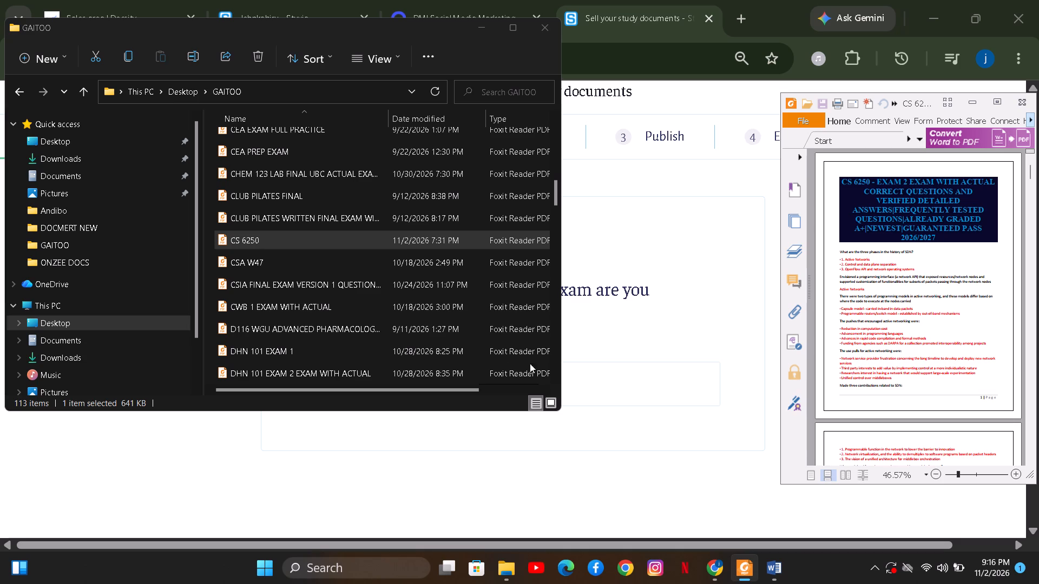
Enter CS 6250 as the exam being uploaded for and add it as a new course.
{"action": "left_click", "coordinate": [655, 374]}
{"action": "key", "text": "ctrl+v"}
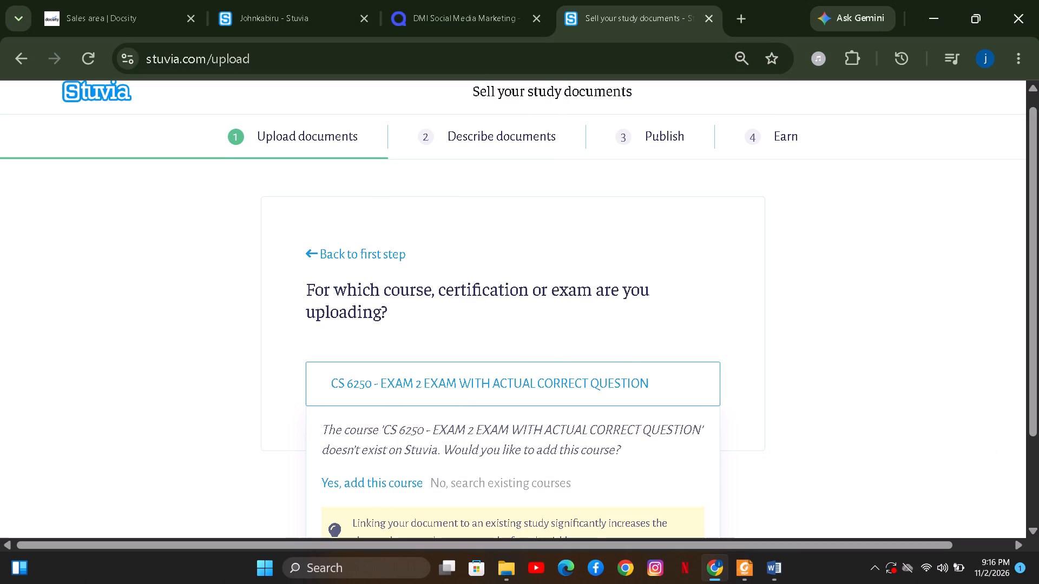
{"action": "left_click_drag", "start_coordinate": [372, 384], "coordinate": [808, 412]}
{"action": "key", "text": "BackSpace"}
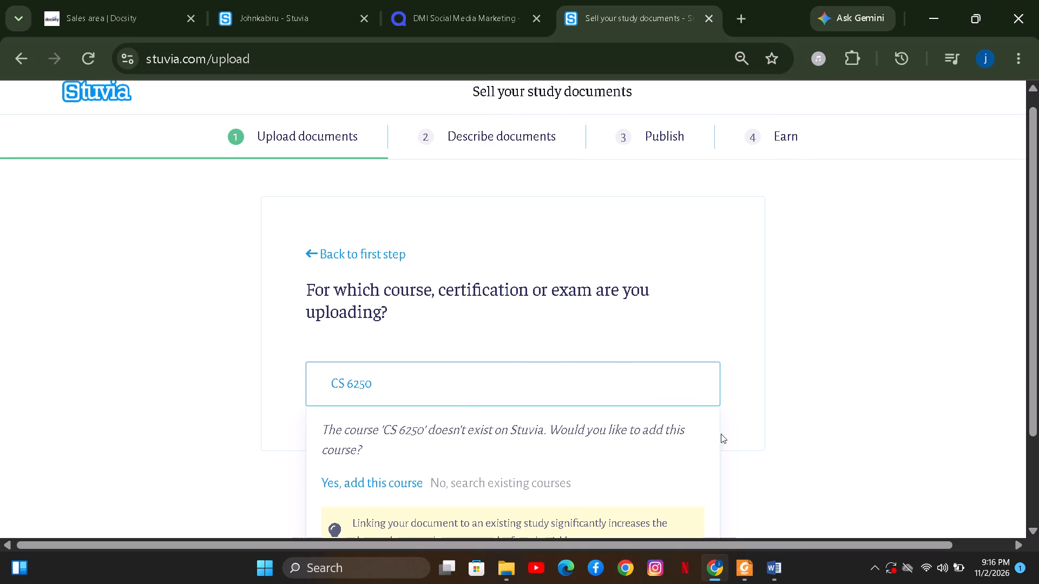
{"action": "left_click", "coordinate": [392, 482]}
Upload the CS 6250 PDF from the GAITOO folder and continue to the document description.
{"action": "scroll", "coordinate": [401, 465], "scroll_direction": "down", "scroll_amount": 4}
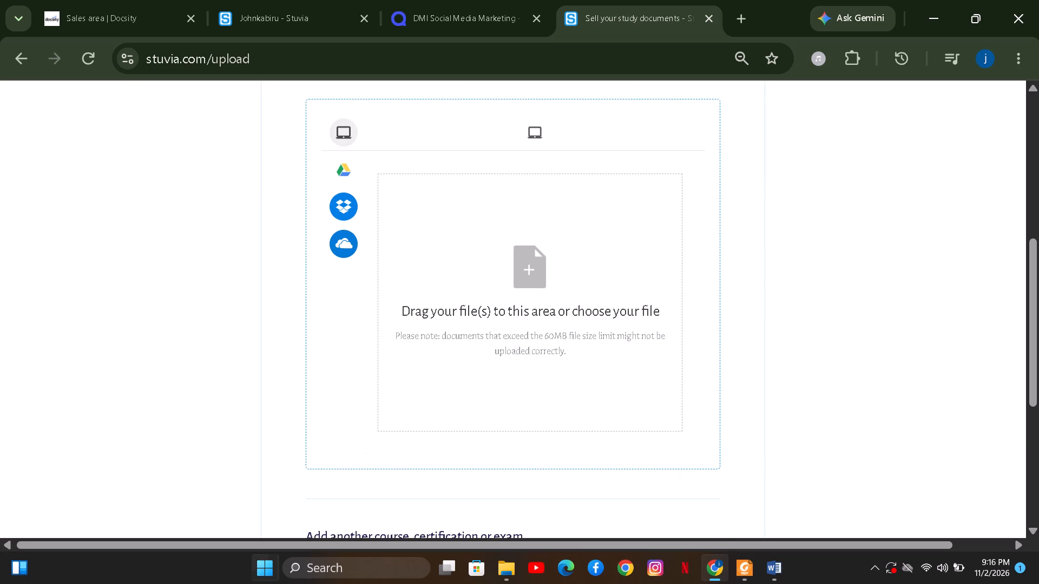
{"action": "left_click", "coordinate": [508, 566]}
{"action": "left_click_drag", "start_coordinate": [284, 245], "coordinate": [285, 245]}
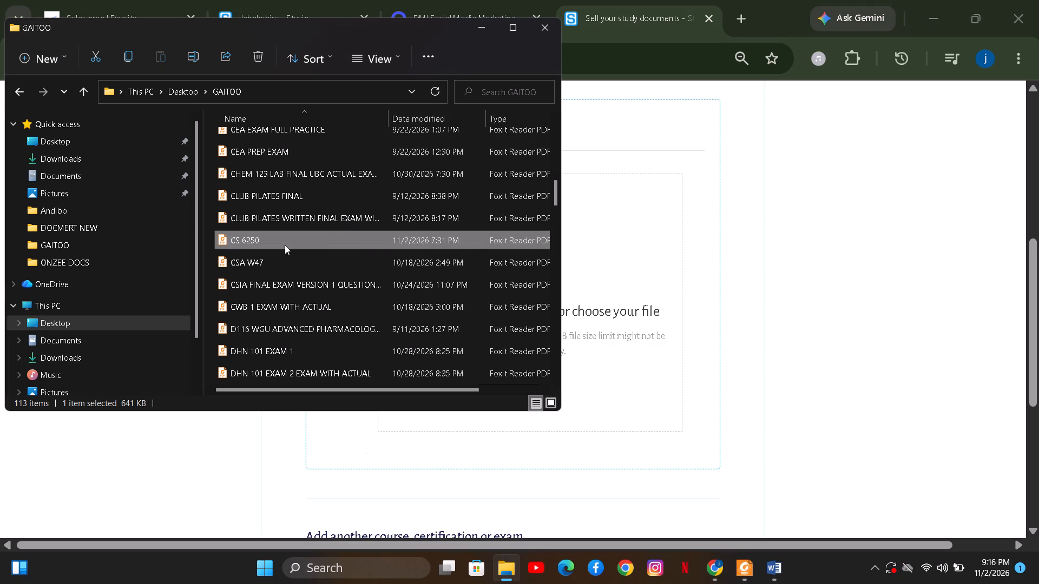
{"action": "left_click_drag", "start_coordinate": [285, 245], "coordinate": [609, 303]}
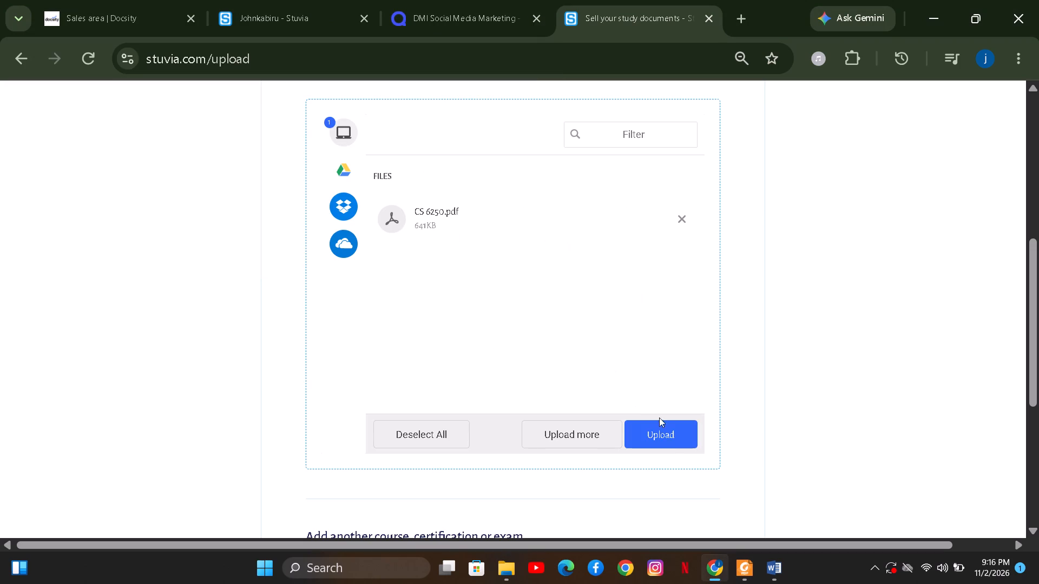
{"action": "left_click", "coordinate": [670, 436]}
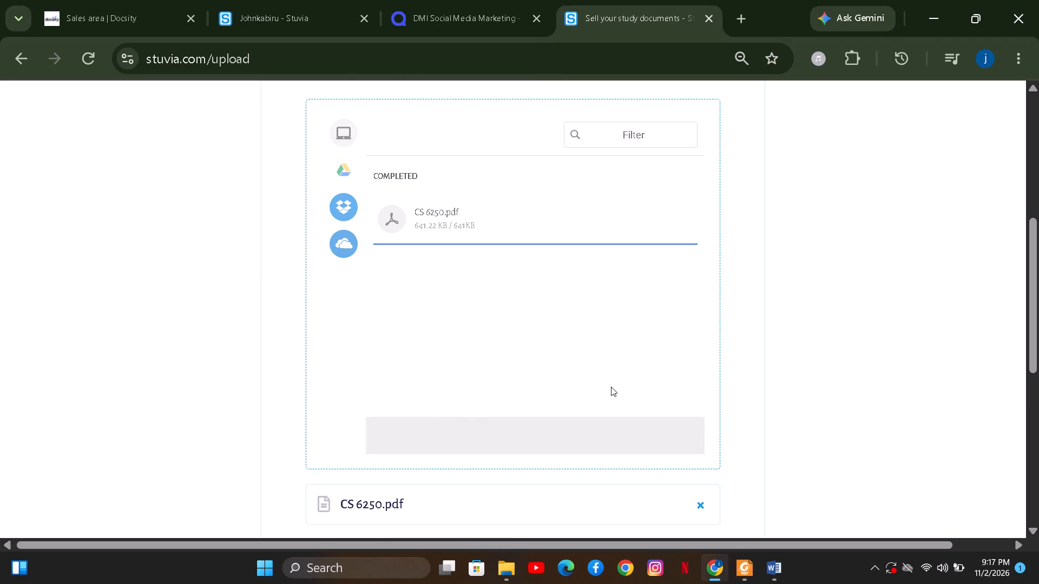
{"action": "scroll", "coordinate": [609, 383], "scroll_direction": "down", "scroll_amount": 3}
{"action": "left_click", "coordinate": [556, 430]}
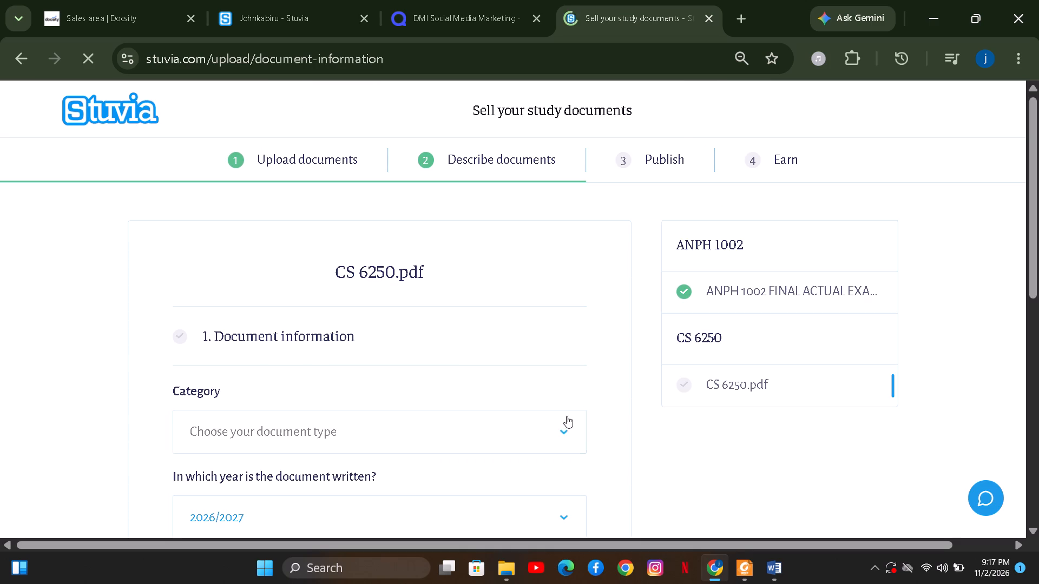
Set the category to Exam (elaborations) with questions & answers, grade A+ and no linked book, and save the document information.
{"action": "left_click", "coordinate": [372, 449]}
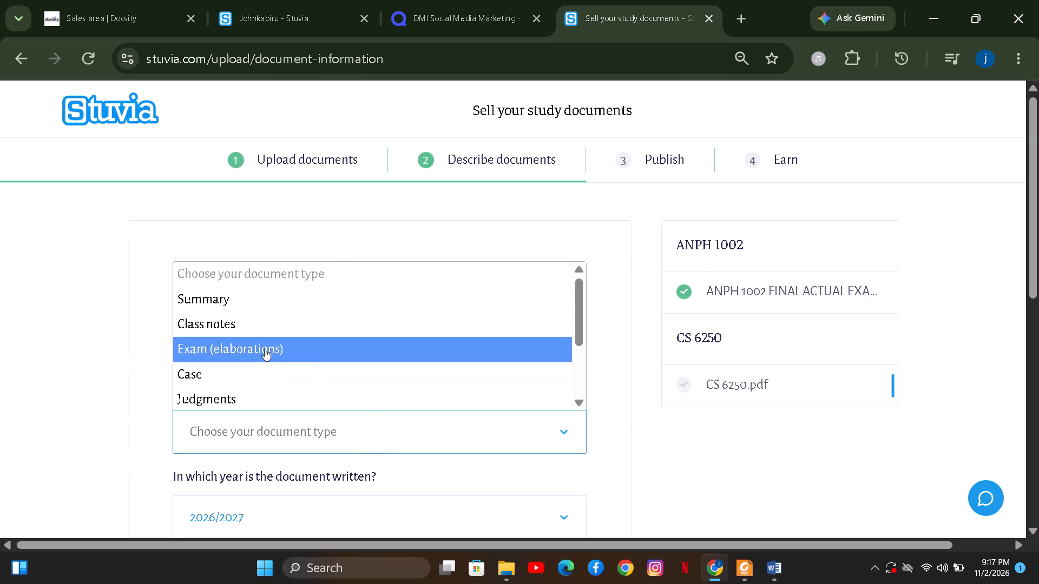
{"action": "left_click", "coordinate": [266, 349]}
{"action": "scroll", "coordinate": [317, 333], "scroll_direction": "down", "scroll_amount": 3}
{"action": "left_click", "coordinate": [356, 225]}
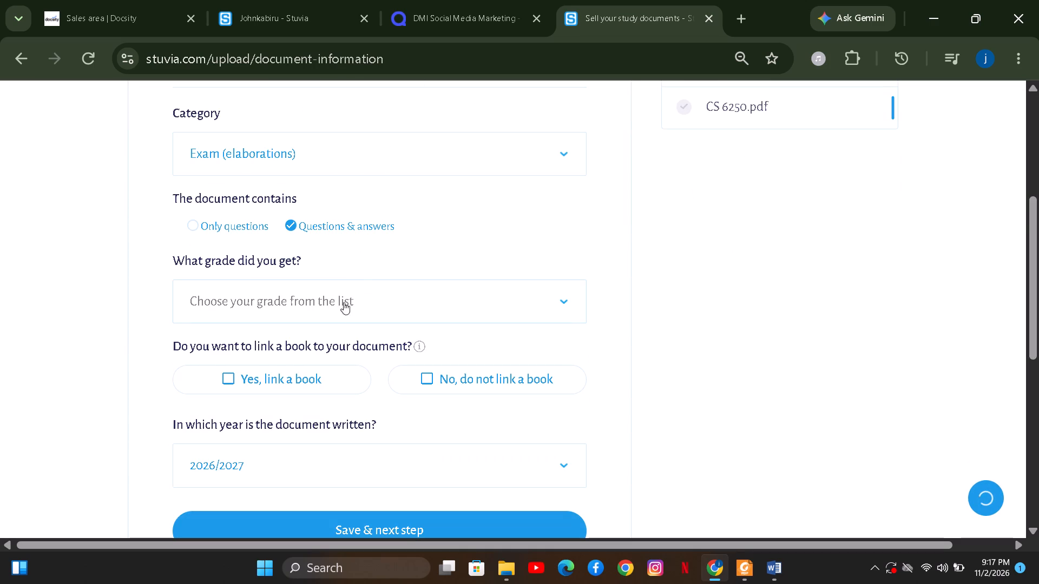
{"action": "left_click", "coordinate": [344, 298]}
{"action": "left_click", "coordinate": [275, 357]}
{"action": "left_click", "coordinate": [457, 373]}
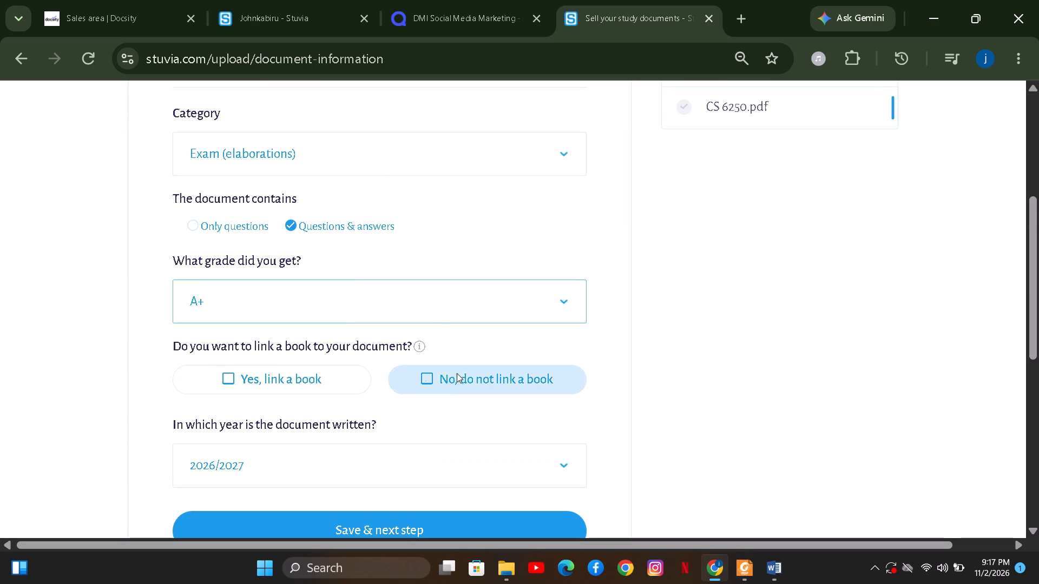
{"action": "scroll", "coordinate": [420, 344], "scroll_direction": "down", "scroll_amount": 2}
{"action": "left_click", "coordinate": [352, 349]}
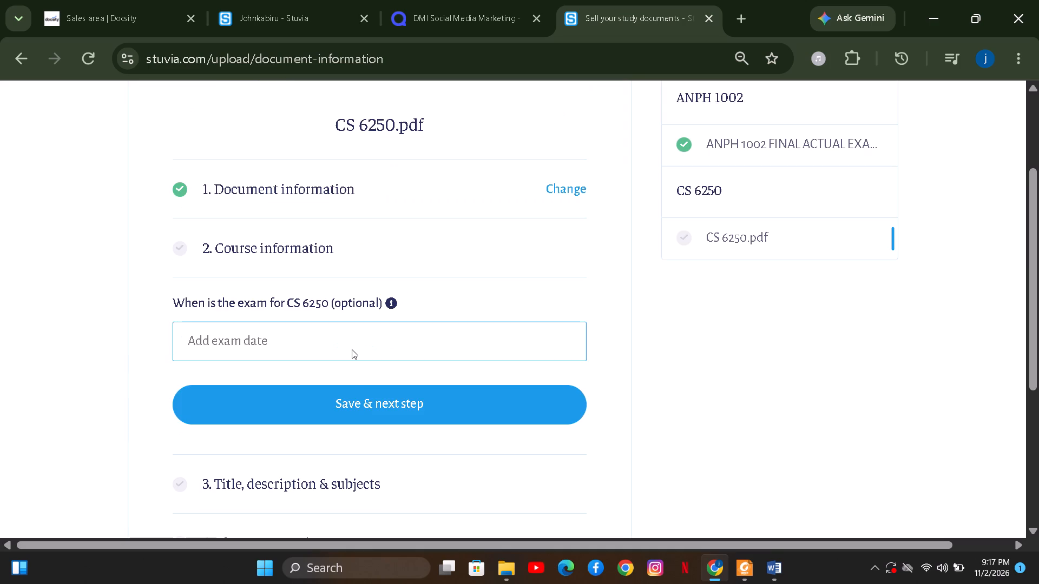
Save the course information without an exam date.
{"action": "left_click", "coordinate": [344, 402]}
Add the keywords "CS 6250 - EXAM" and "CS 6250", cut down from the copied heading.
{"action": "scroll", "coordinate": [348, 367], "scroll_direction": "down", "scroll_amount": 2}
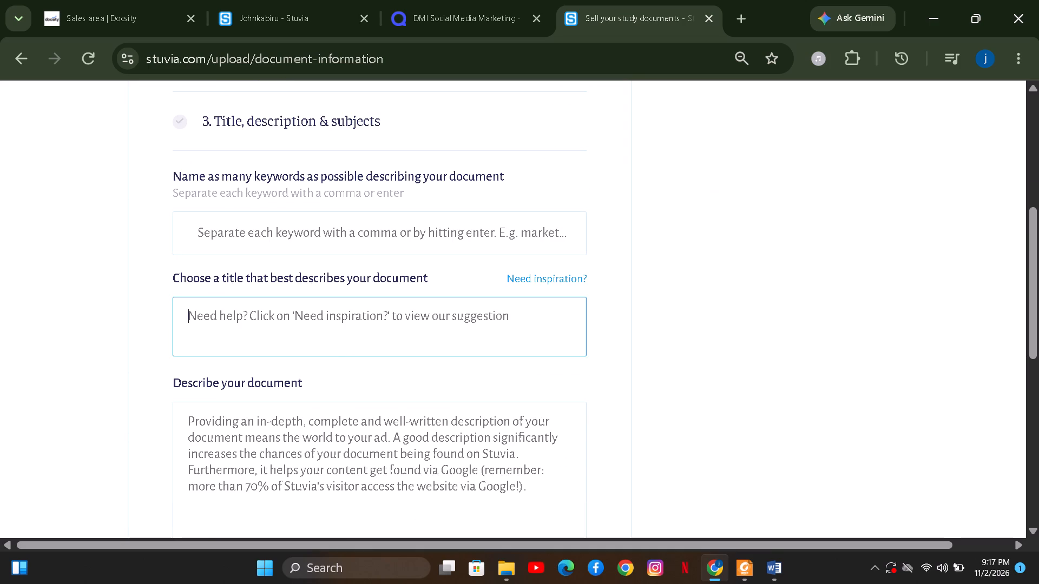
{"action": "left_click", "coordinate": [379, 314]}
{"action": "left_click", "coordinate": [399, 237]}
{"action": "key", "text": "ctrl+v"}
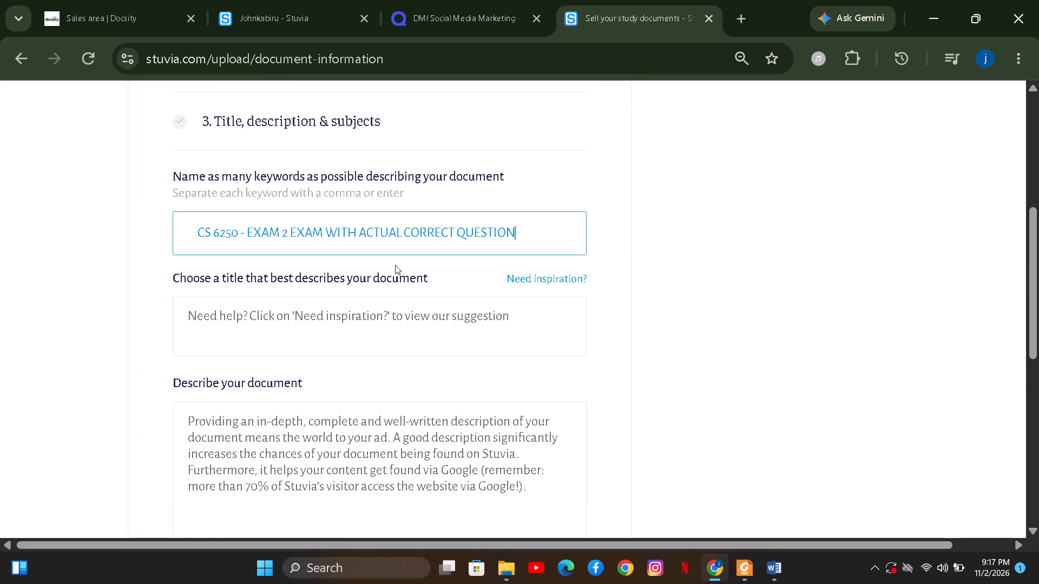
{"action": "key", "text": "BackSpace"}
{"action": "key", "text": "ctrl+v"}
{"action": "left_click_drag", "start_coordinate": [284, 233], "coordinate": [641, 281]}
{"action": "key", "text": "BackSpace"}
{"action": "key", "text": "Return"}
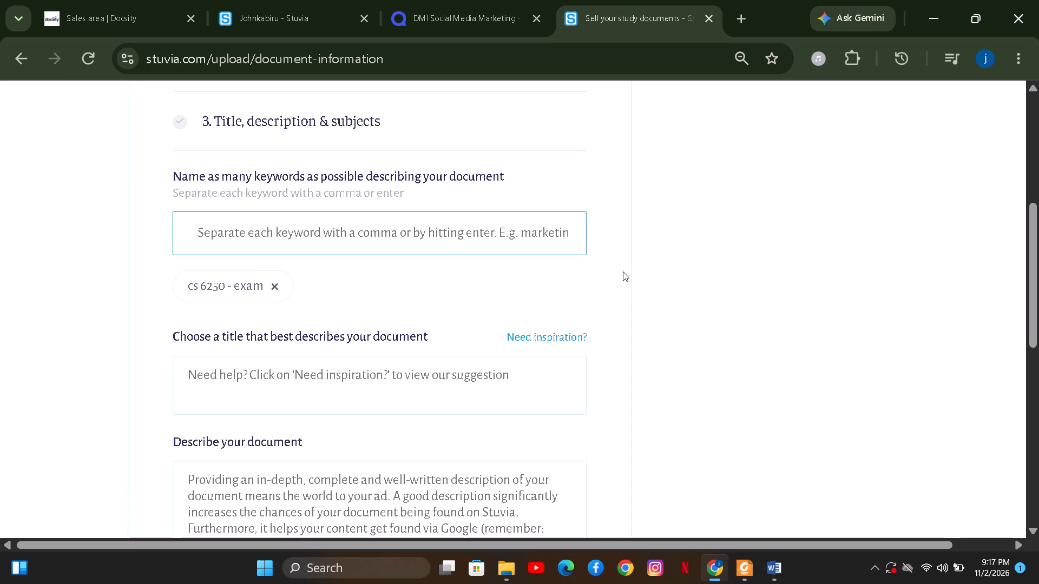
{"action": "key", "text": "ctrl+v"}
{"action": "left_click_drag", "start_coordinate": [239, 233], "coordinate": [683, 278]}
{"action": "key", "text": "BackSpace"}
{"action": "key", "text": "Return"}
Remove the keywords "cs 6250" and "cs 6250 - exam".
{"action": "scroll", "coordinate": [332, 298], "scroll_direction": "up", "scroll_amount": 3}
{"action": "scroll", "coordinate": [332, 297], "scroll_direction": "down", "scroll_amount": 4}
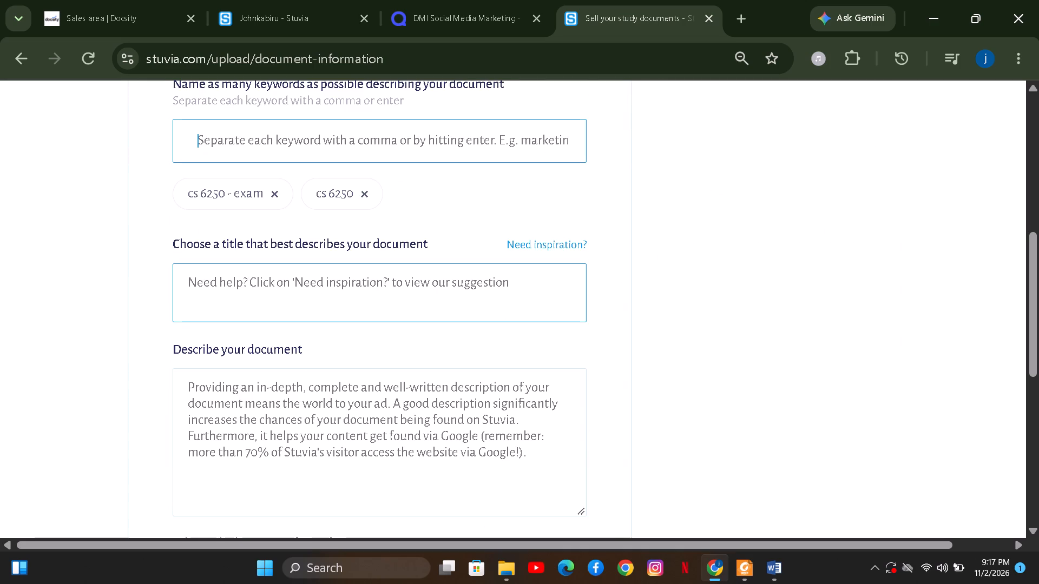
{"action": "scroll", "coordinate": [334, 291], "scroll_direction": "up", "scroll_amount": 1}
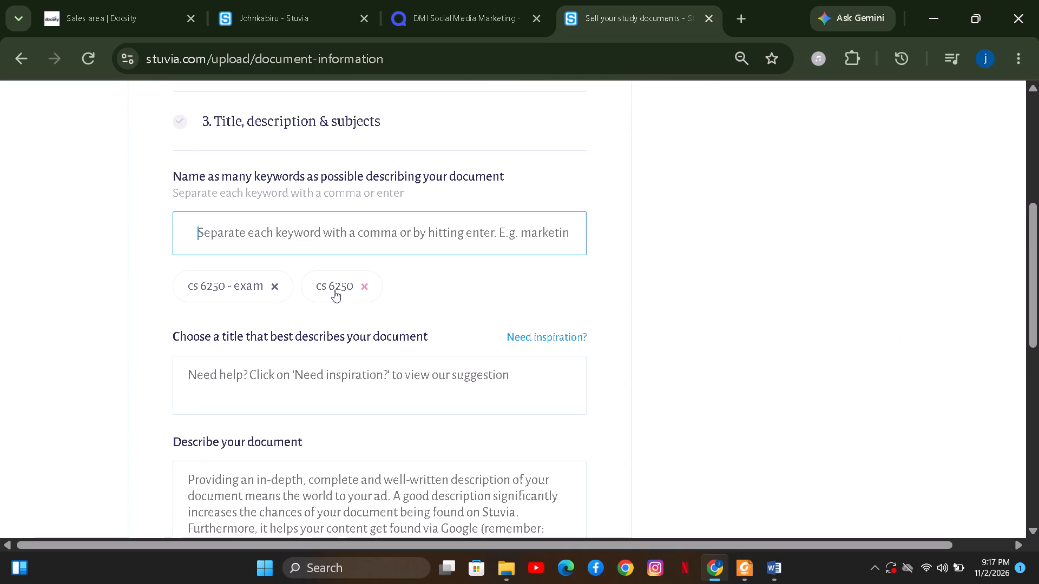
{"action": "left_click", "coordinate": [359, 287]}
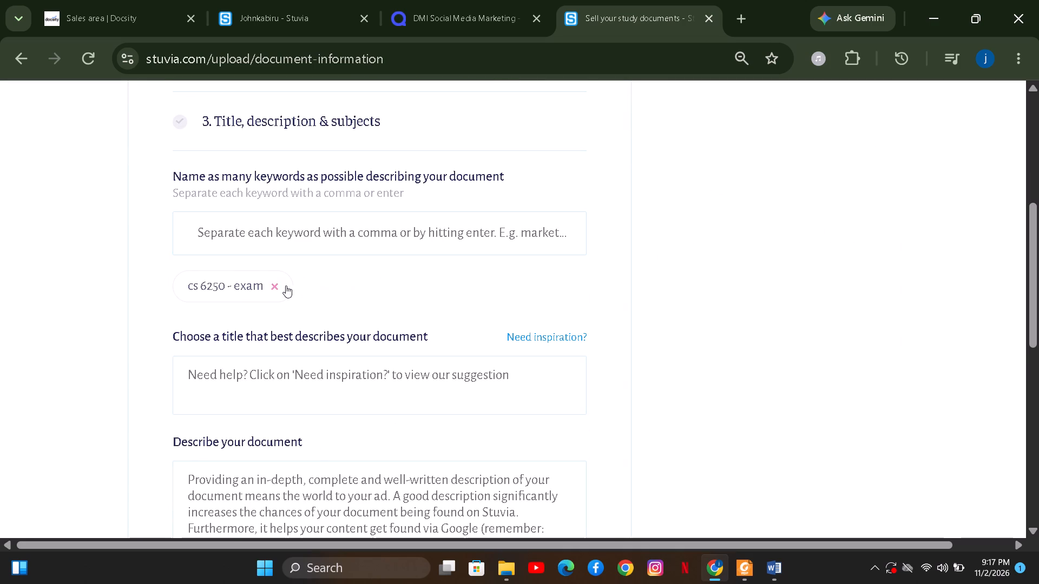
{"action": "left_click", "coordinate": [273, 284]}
Add the keywords "CS 6250 - EXAM 2 EXAM WITH ACTUAL CORRECT QUESTION", "CS 6250 - EXAM" and "CS 6250".
{"action": "left_click", "coordinate": [306, 236]}
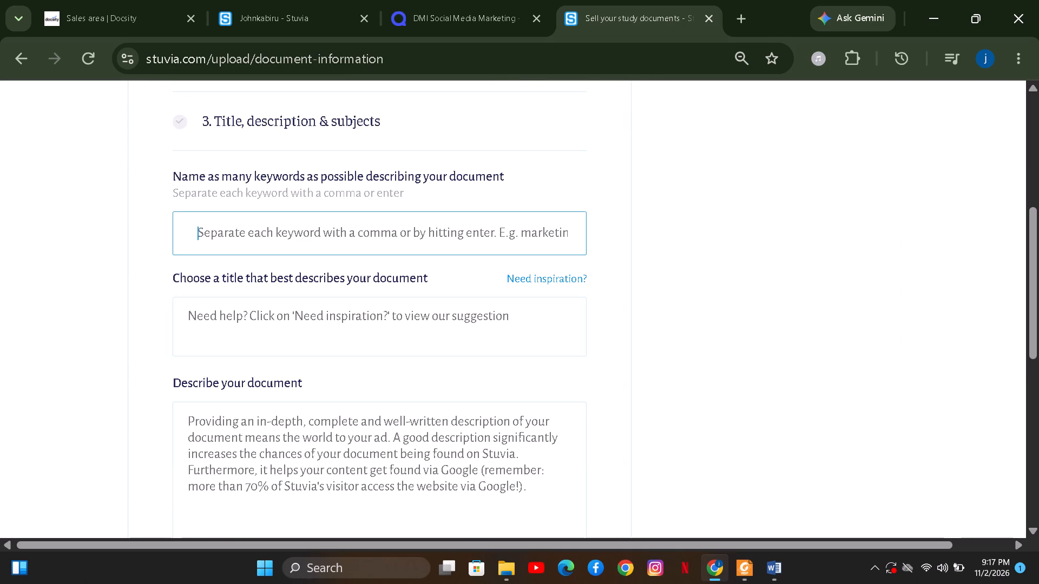
{"action": "key", "text": "ctrl+b"}
{"action": "key", "text": "ctrl+v"}
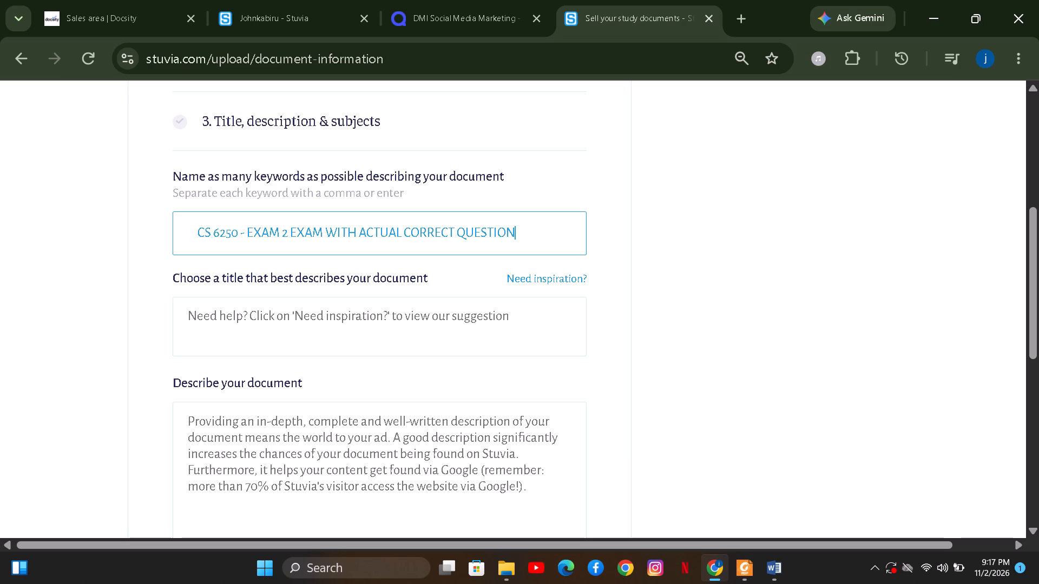
{"action": "key", "text": "Return"}
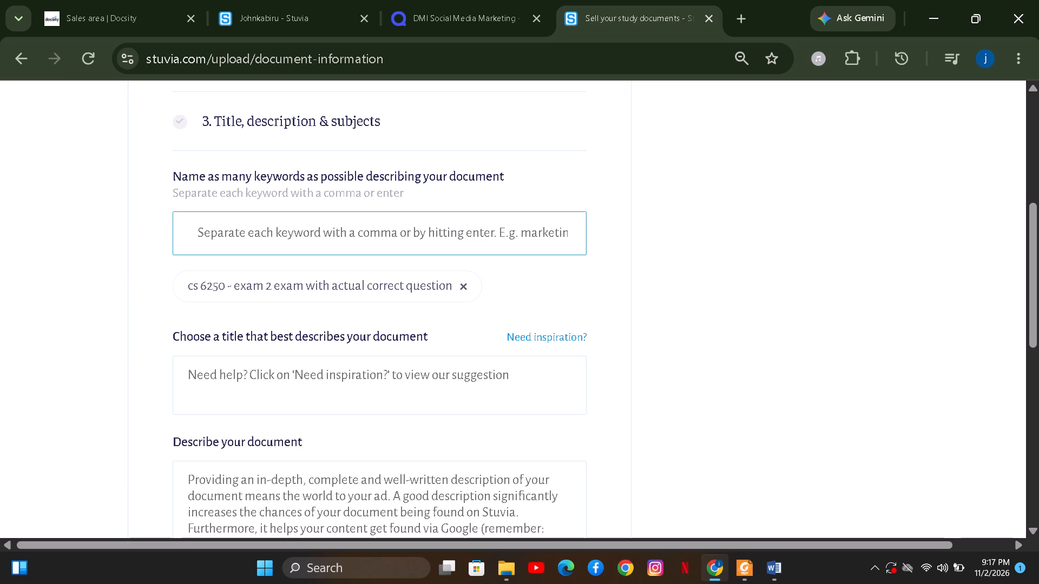
{"action": "key", "text": "ctrl+v"}
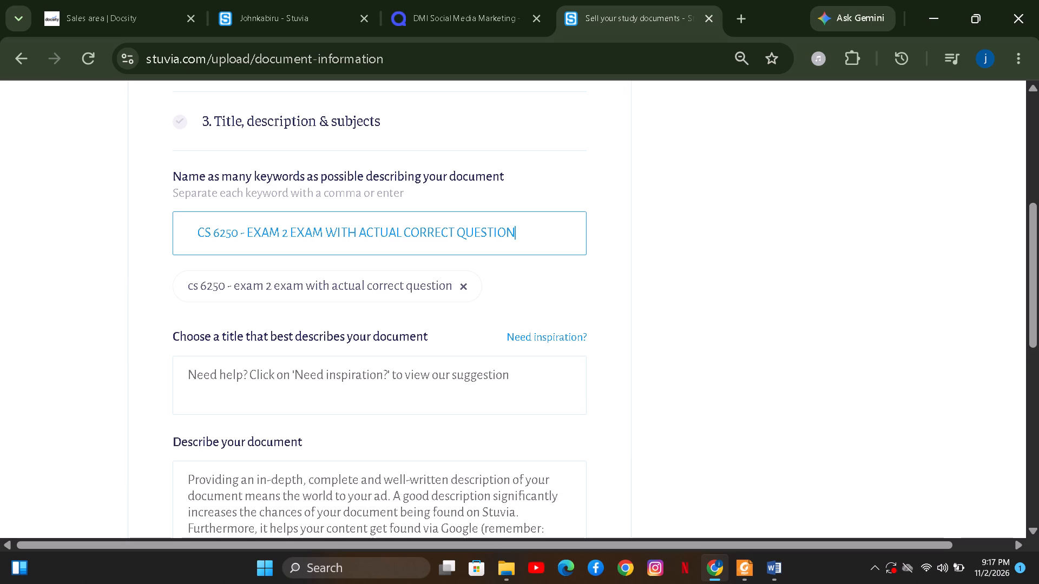
{"action": "left_click_drag", "start_coordinate": [284, 234], "coordinate": [635, 297]}
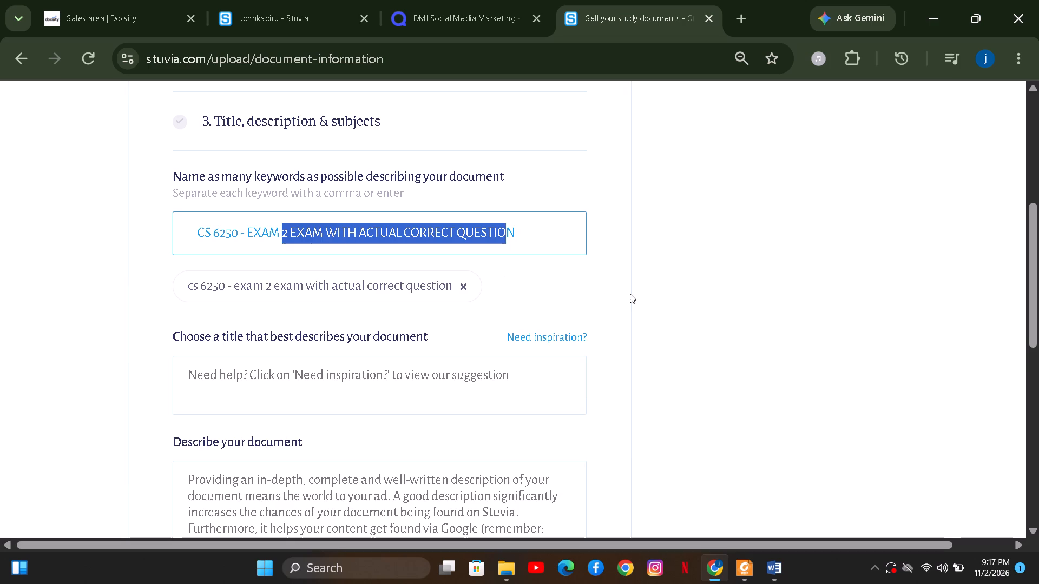
{"action": "key", "text": "BackSpace"}
{"action": "key", "text": "Return"}
{"action": "key", "text": "ctrl+v"}
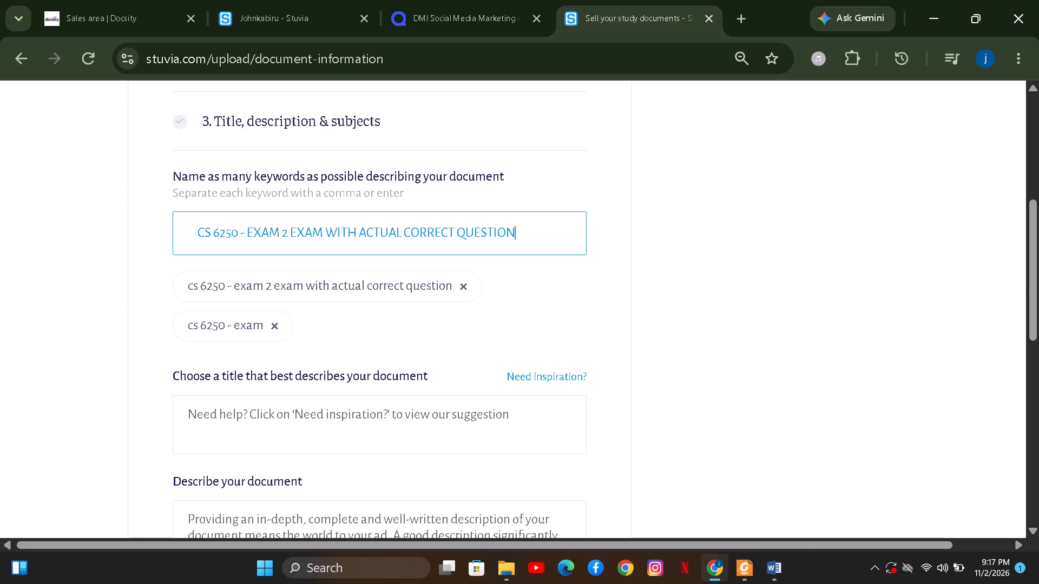
{"action": "left_click_drag", "start_coordinate": [240, 234], "coordinate": [714, 277]}
{"action": "key", "text": "BackSpace"}
{"action": "key", "text": "Return"}
Fill both the title and the description with the copied CS 6250 heading.
{"action": "scroll", "coordinate": [346, 374], "scroll_direction": "down", "scroll_amount": 1}
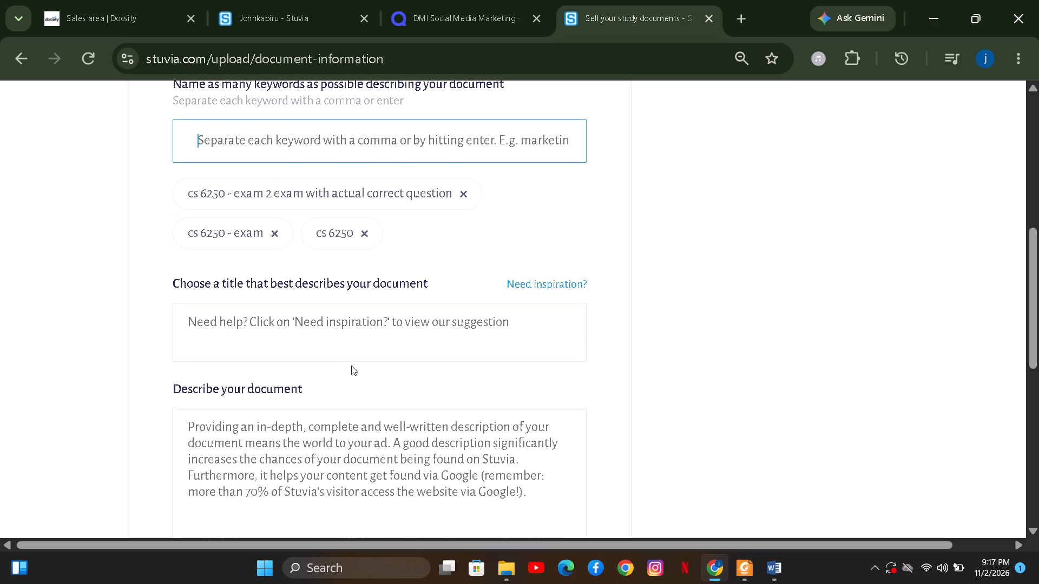
{"action": "left_click", "coordinate": [366, 347]}
{"action": "key", "text": "ctrl+v"}
{"action": "left_click", "coordinate": [357, 489]}
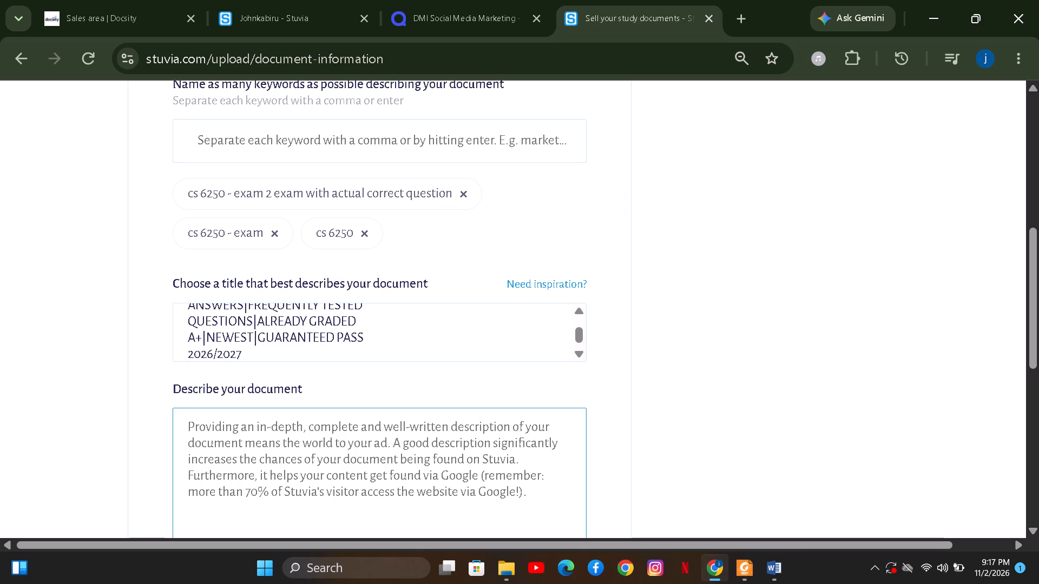
{"action": "key", "text": "ctrl+v"}
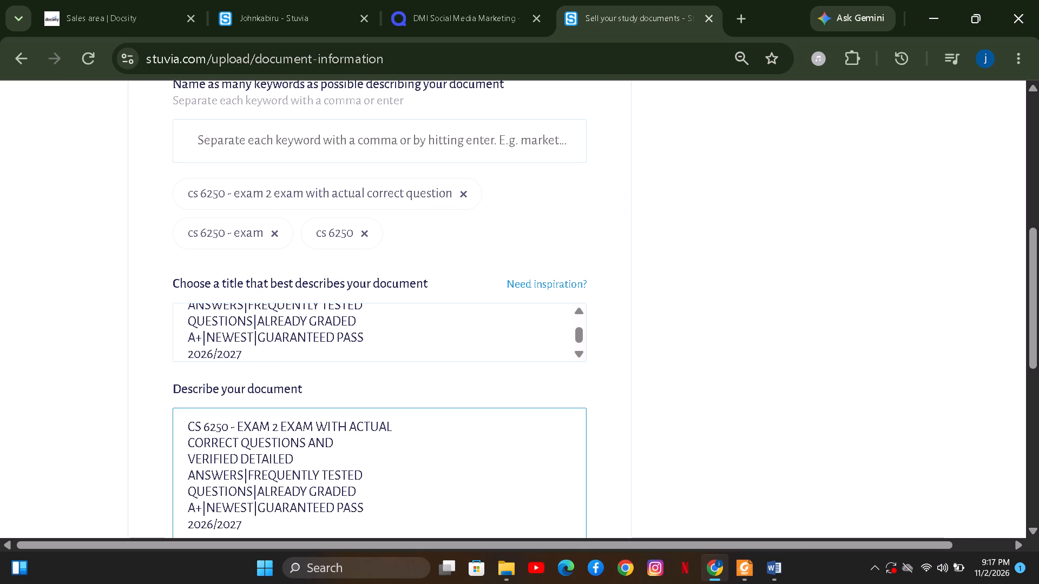
Set the CS 6250 document's language to English and save the title and description section.
{"action": "scroll", "coordinate": [373, 427], "scroll_direction": "down", "scroll_amount": 2}
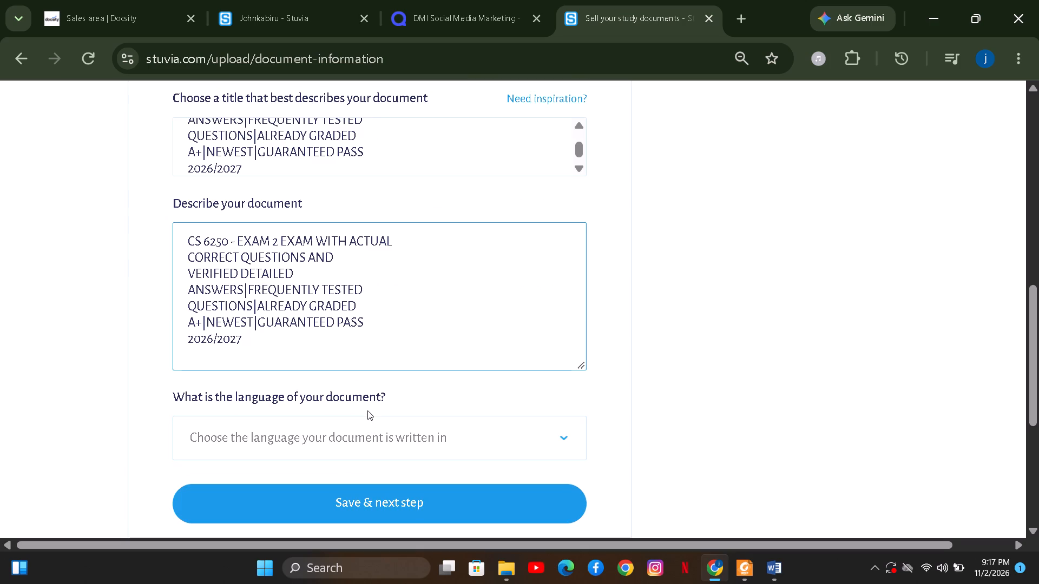
{"action": "left_click", "coordinate": [381, 437]}
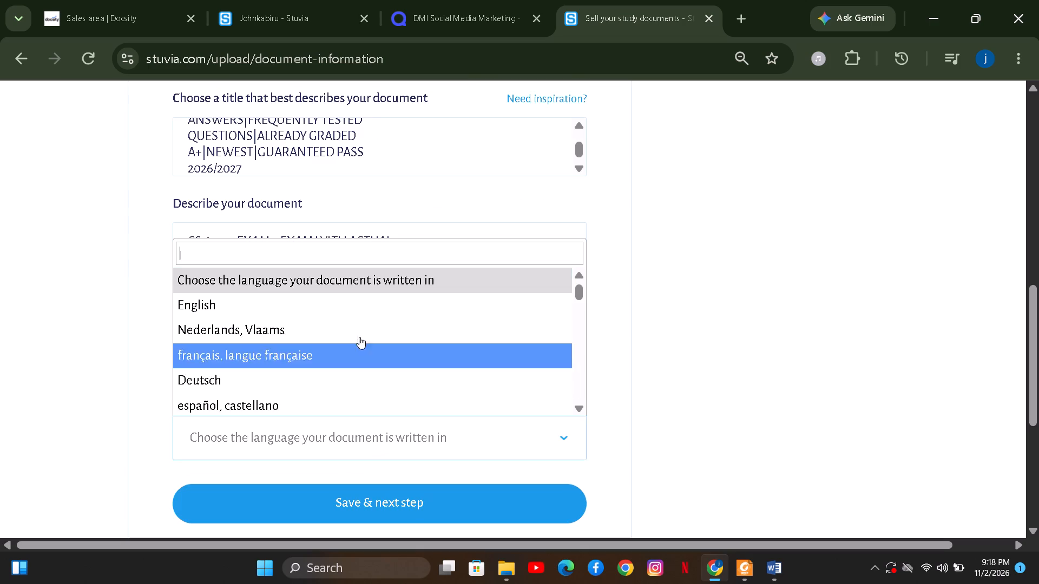
{"action": "left_click", "coordinate": [356, 308]}
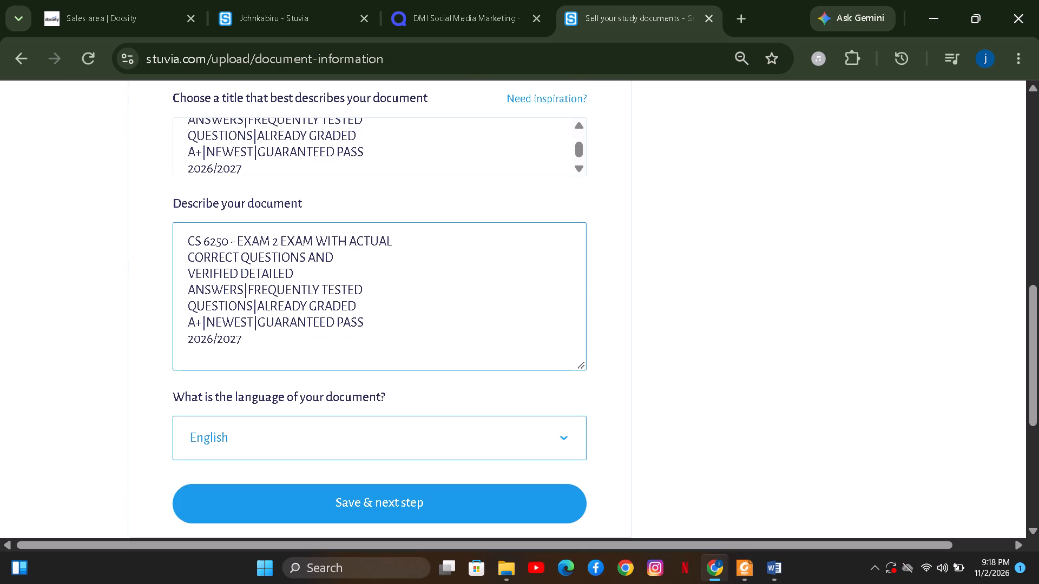
{"action": "left_click", "coordinate": [369, 500]}
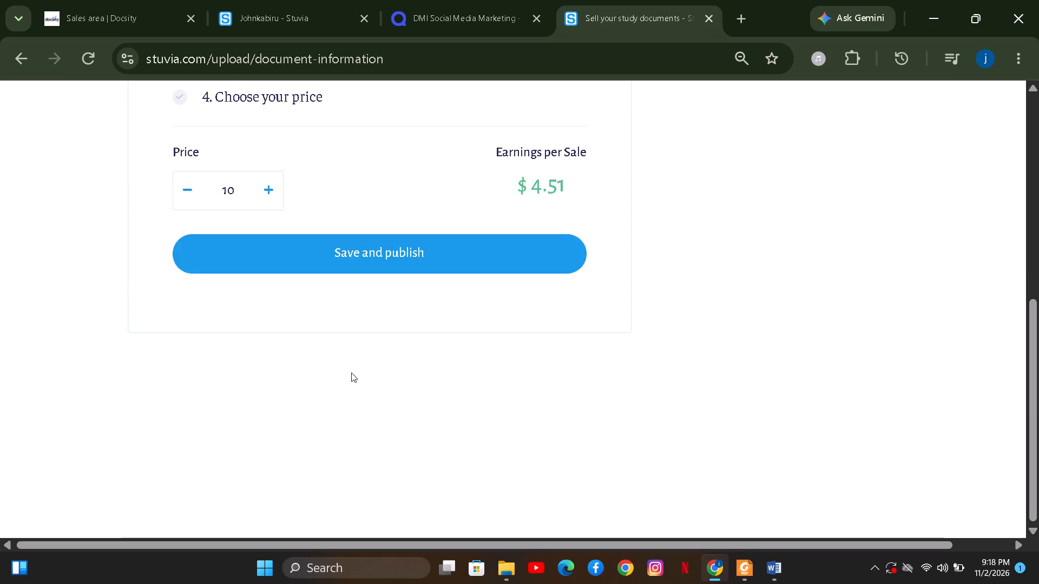
Set the CS 6250 document's price to 15.50 and publish it.
{"action": "left_click_drag", "start_coordinate": [227, 185], "coordinate": [228, 185]}
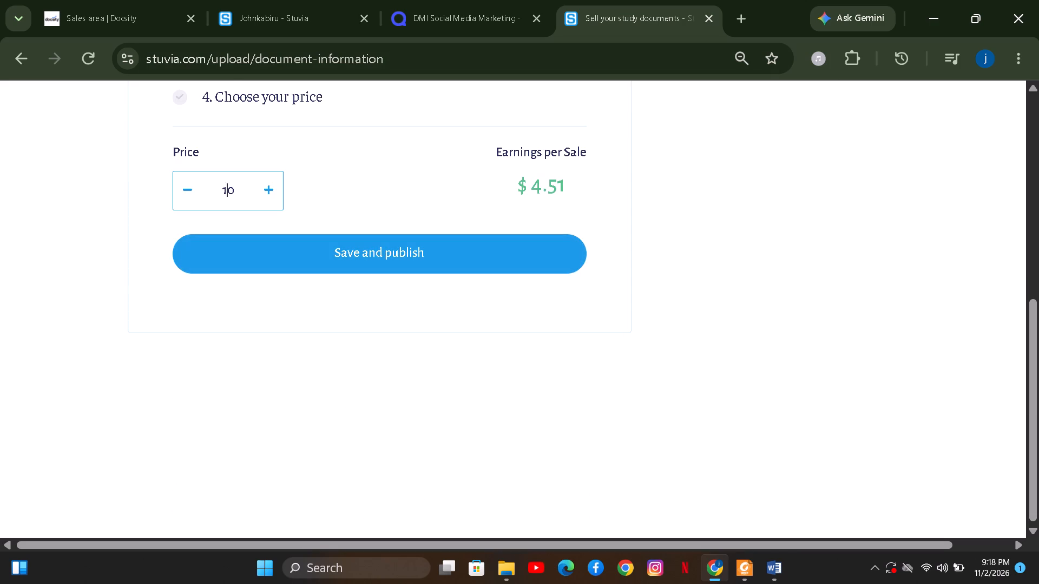
{"action": "left_click_drag", "start_coordinate": [228, 185], "coordinate": [254, 191]}
{"action": "left_click", "coordinate": [256, 191]}
{"action": "key", "text": "5"}
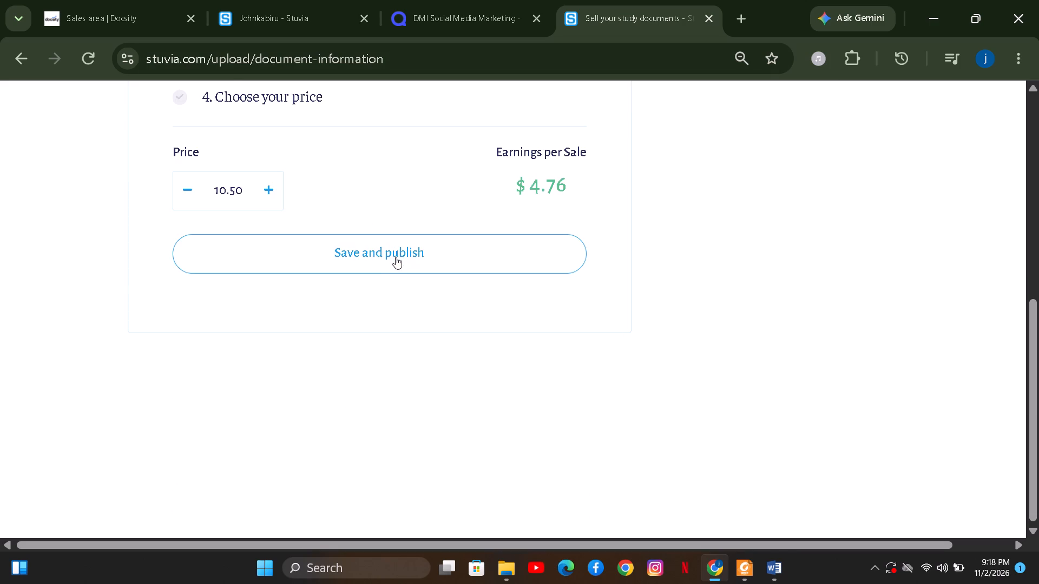
{"action": "left_click", "coordinate": [221, 193]}
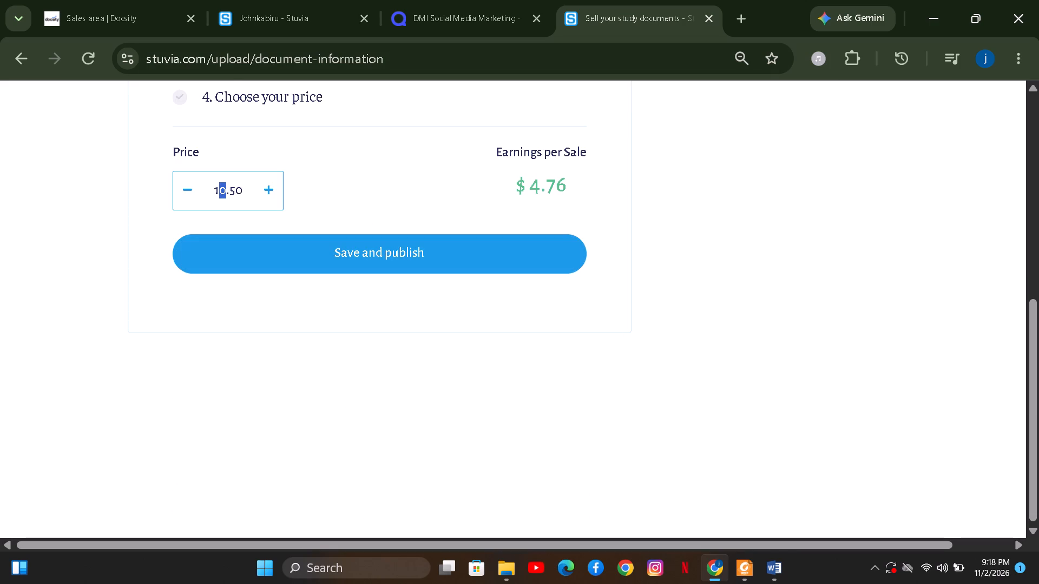
{"action": "key", "text": "5"}
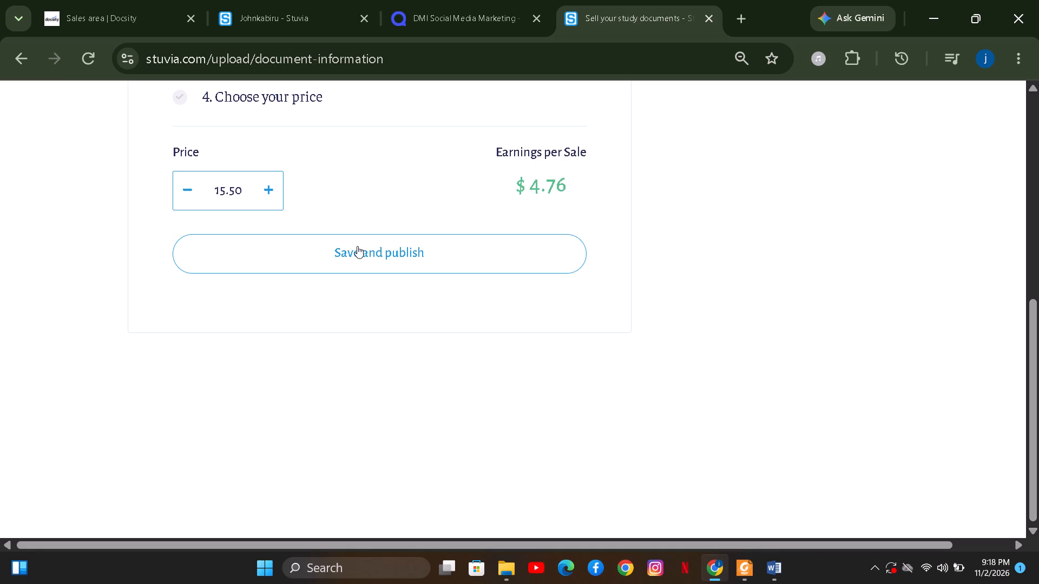
{"action": "left_click", "coordinate": [358, 246]}
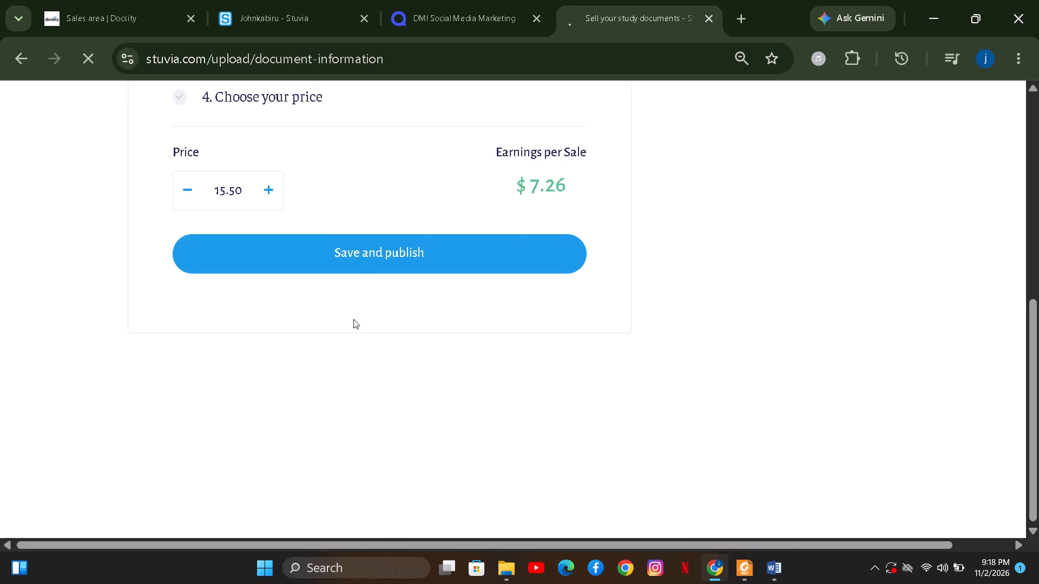
Start another document upload for an exam, qualification, training or test.
{"action": "scroll", "coordinate": [359, 327], "scroll_direction": "down", "scroll_amount": 5}
{"action": "left_click", "coordinate": [468, 250]}
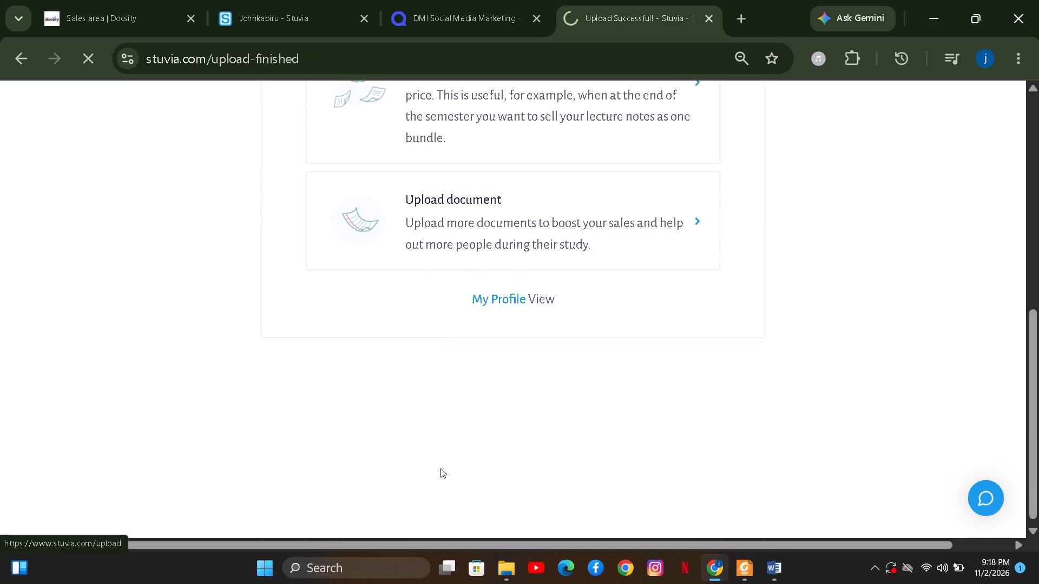
{"action": "left_click", "coordinate": [492, 371]}
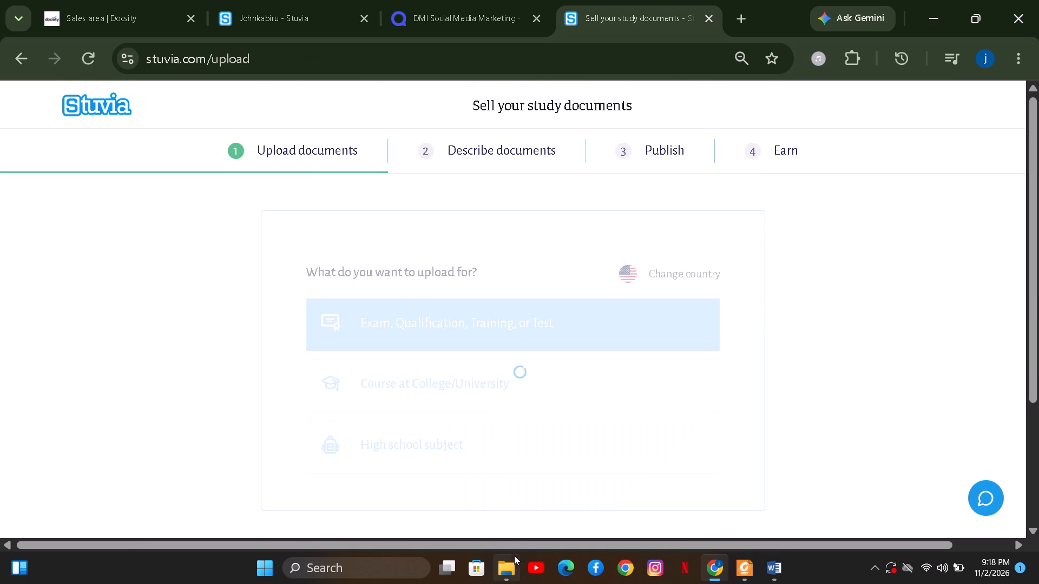
Open the DMI SOCIAL MEDIA MARKETING EXAM PDF from the GAITOO folder and copy its full heading.
{"action": "left_click", "coordinate": [507, 566]}
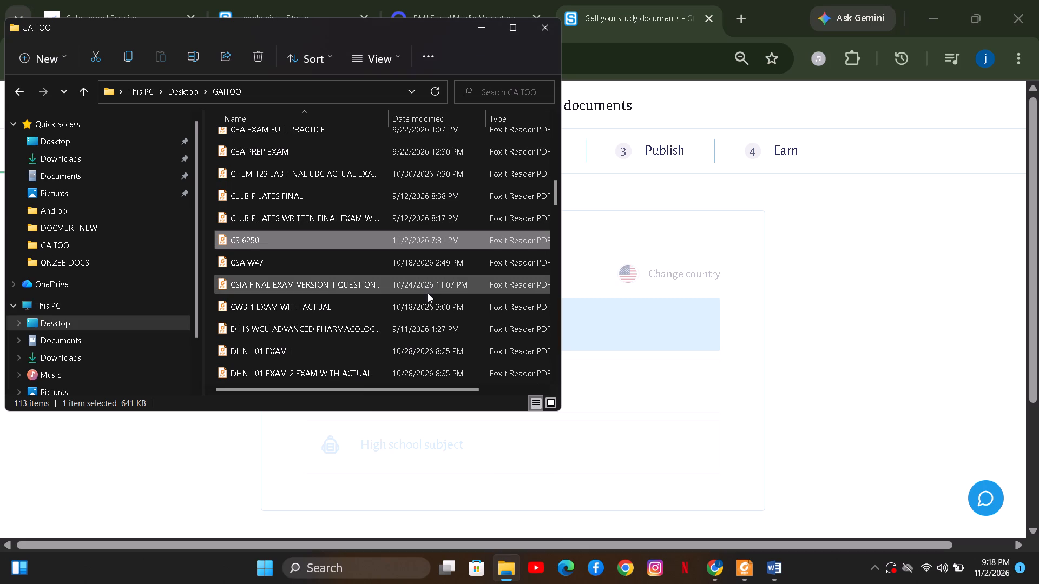
{"action": "scroll", "coordinate": [428, 293], "scroll_direction": "down", "scroll_amount": 1}
{"action": "double_click", "coordinate": [363, 326]}
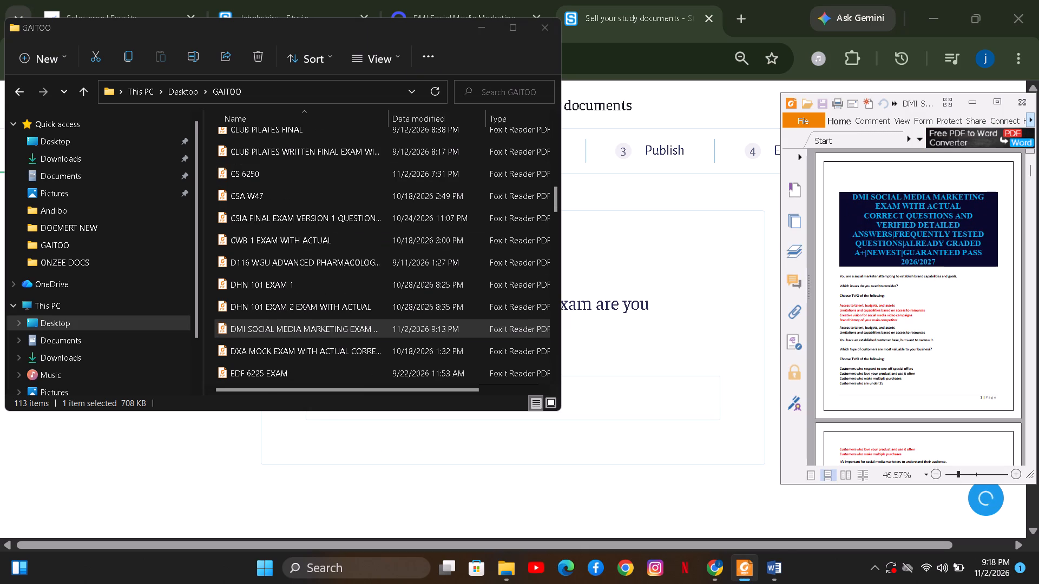
{"action": "left_click_drag", "start_coordinate": [853, 198], "coordinate": [952, 256]}
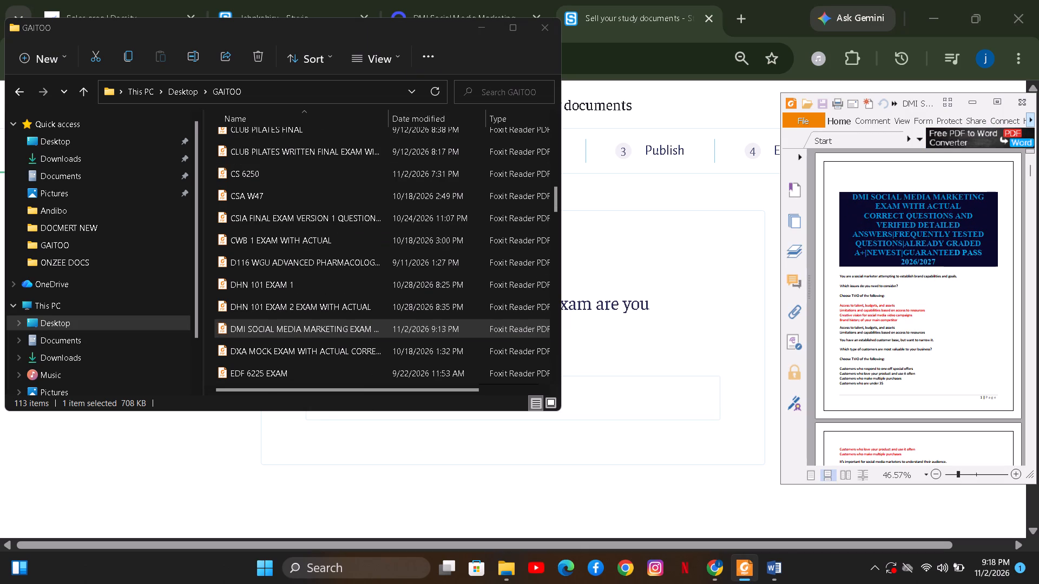
{"action": "left_click_drag", "start_coordinate": [952, 256], "coordinate": [952, 258]}
{"action": "key", "text": "ctrl+c"}
{"action": "key", "text": "ctrl+c"}
Add the new course "DMI SOCIAL", cut down from the copied heading.
{"action": "left_click", "coordinate": [655, 398]}
{"action": "key", "text": "ctrl+v"}
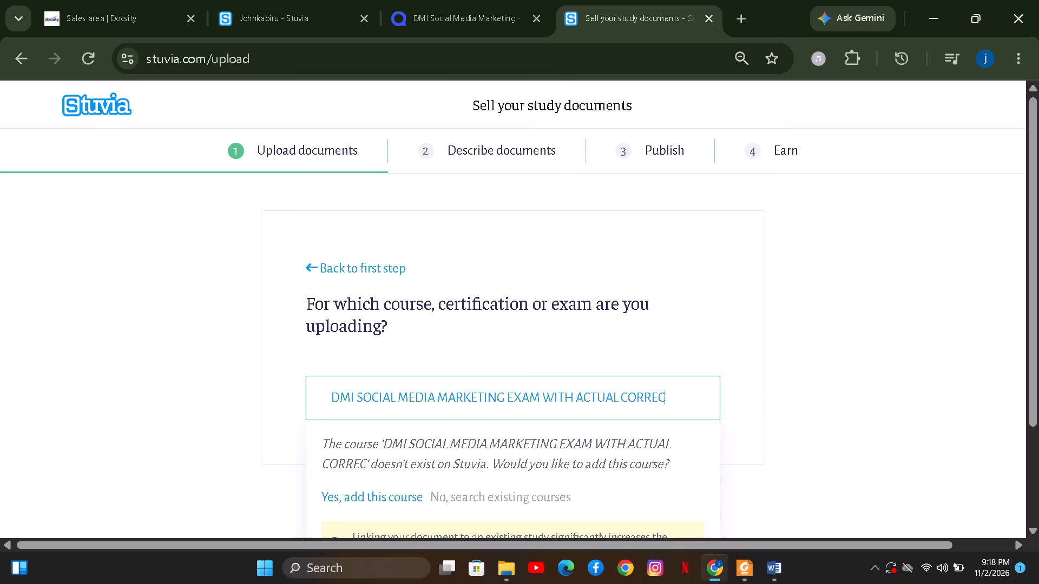
{"action": "left_click_drag", "start_coordinate": [396, 400], "coordinate": [844, 439]}
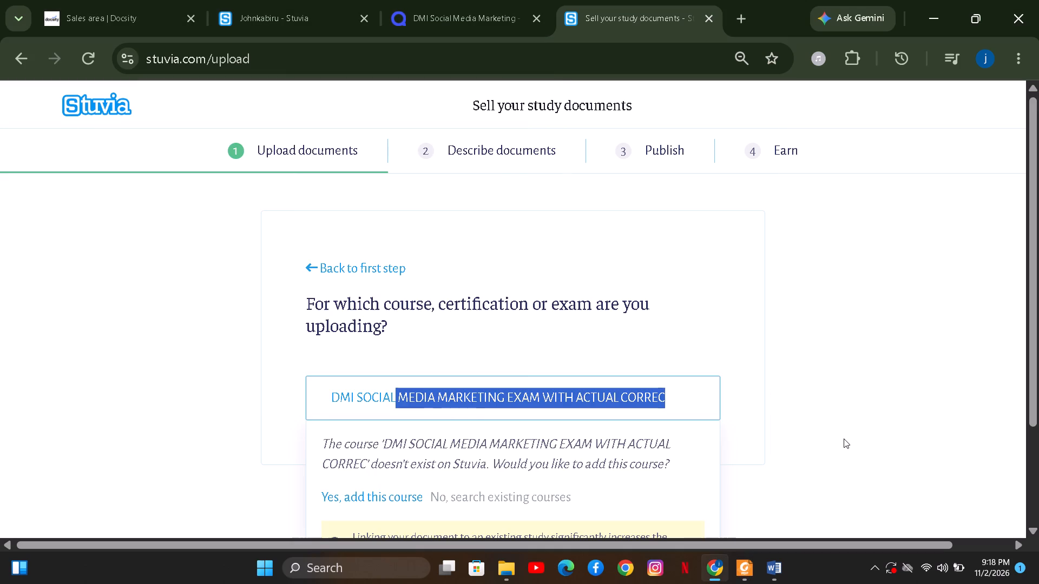
{"action": "left_click_drag", "start_coordinate": [844, 439], "coordinate": [844, 439]}
{"action": "key", "text": "BackSpace"}
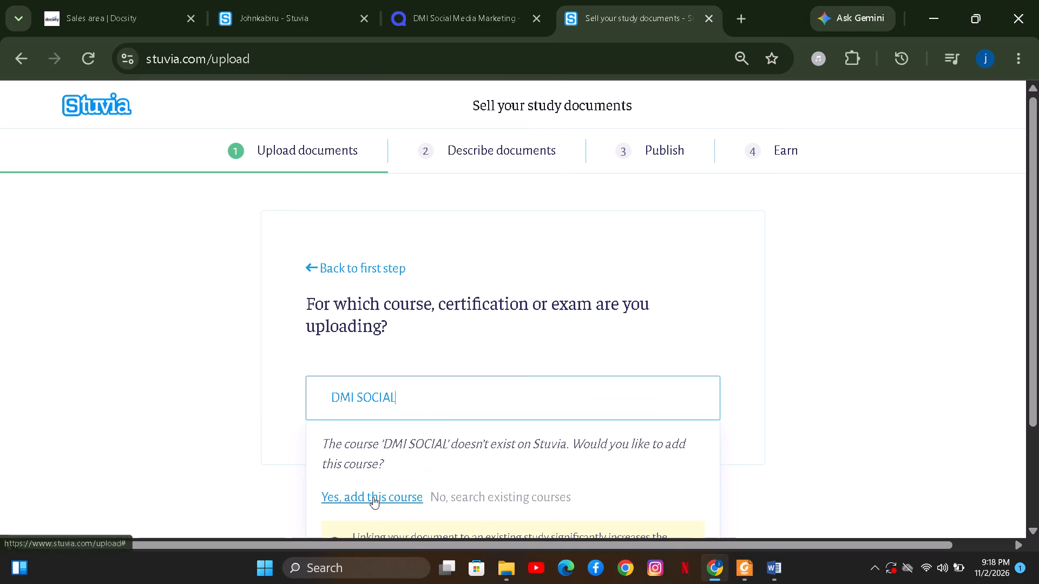
{"action": "left_click", "coordinate": [373, 497]}
Attach the DMI SOCIAL MEDIA MARKETING EXAM PDF from the GAITOO folder to the course and upload it.
{"action": "scroll", "coordinate": [390, 470], "scroll_direction": "down", "scroll_amount": 3}
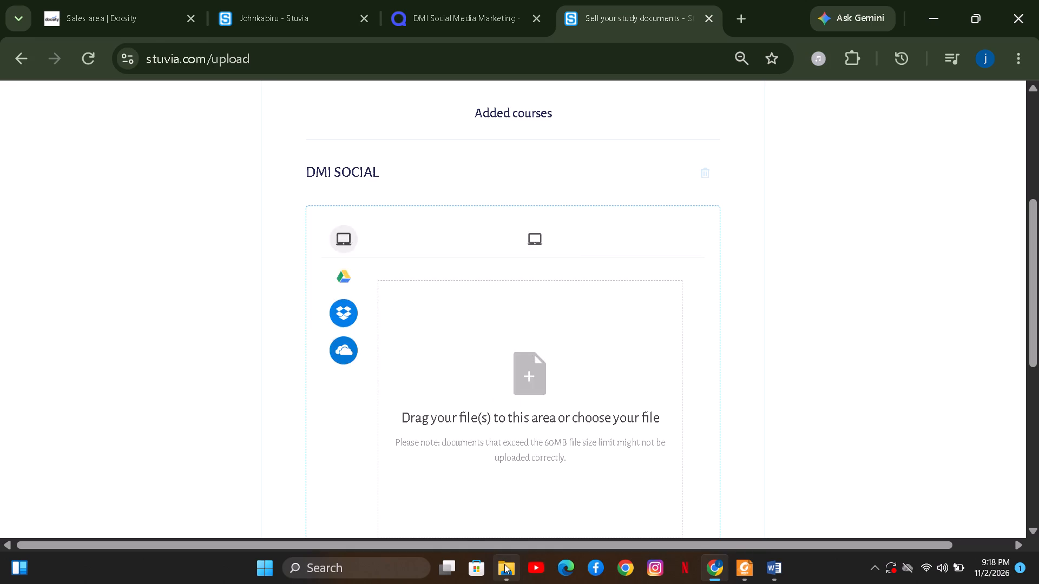
{"action": "left_click", "coordinate": [504, 564]}
{"action": "left_click_drag", "start_coordinate": [353, 328], "coordinate": [611, 388]}
{"action": "scroll", "coordinate": [670, 505], "scroll_direction": "down", "scroll_amount": 3}
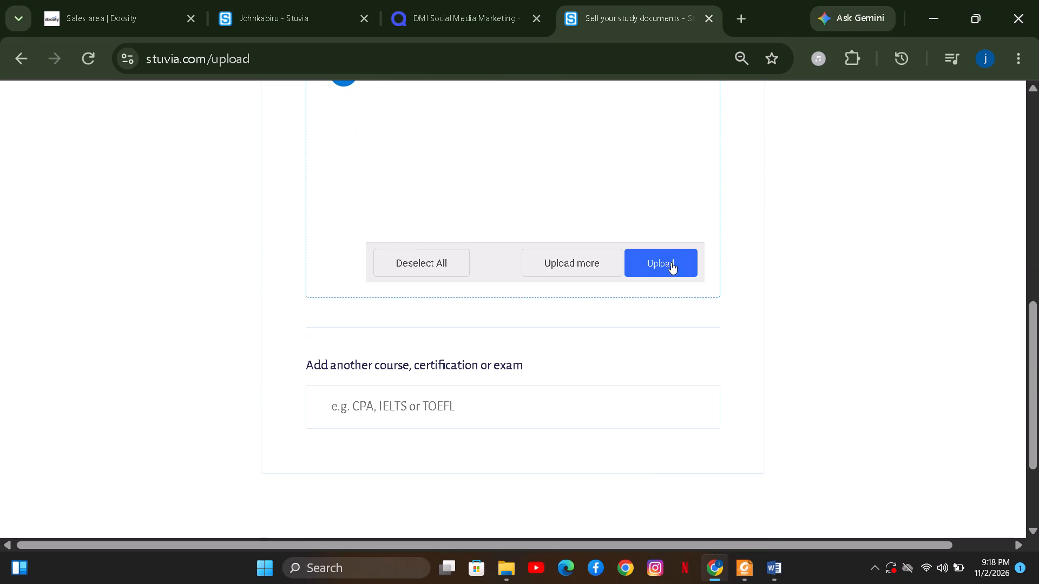
{"action": "left_click", "coordinate": [671, 262]}
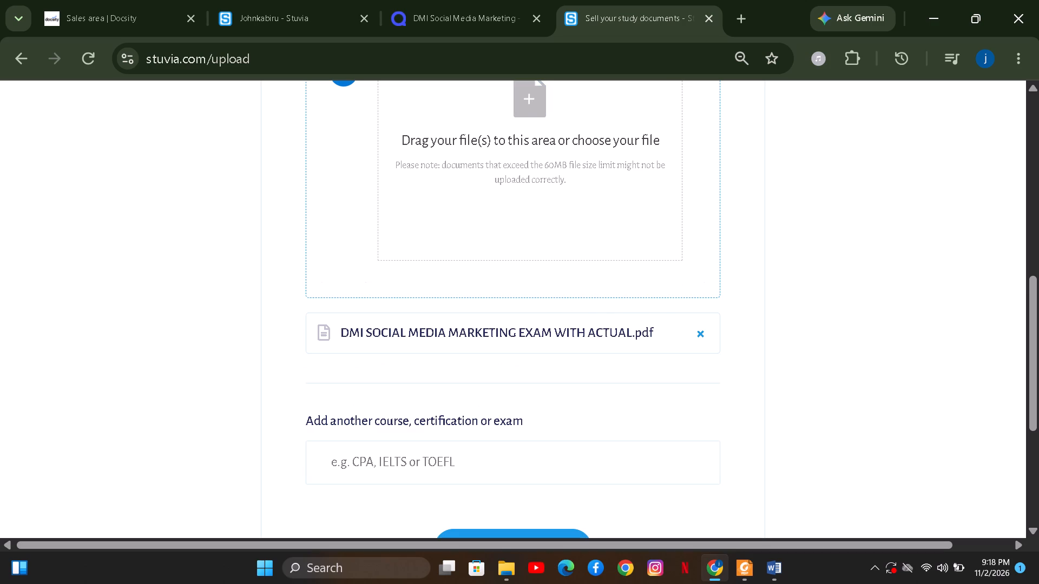
{"action": "scroll", "coordinate": [486, 452], "scroll_direction": "down", "scroll_amount": 2}
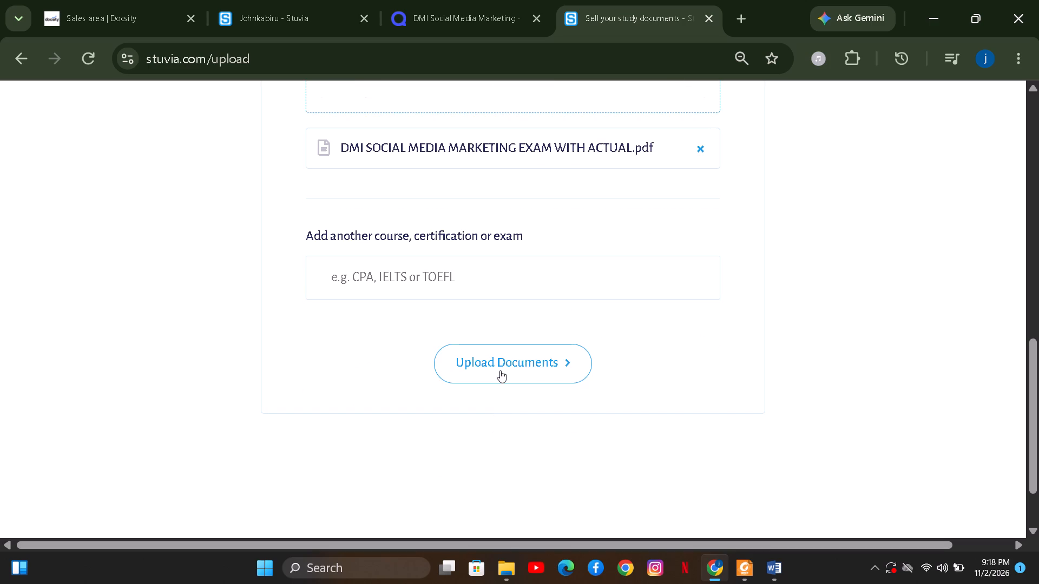
{"action": "left_click", "coordinate": [500, 370]}
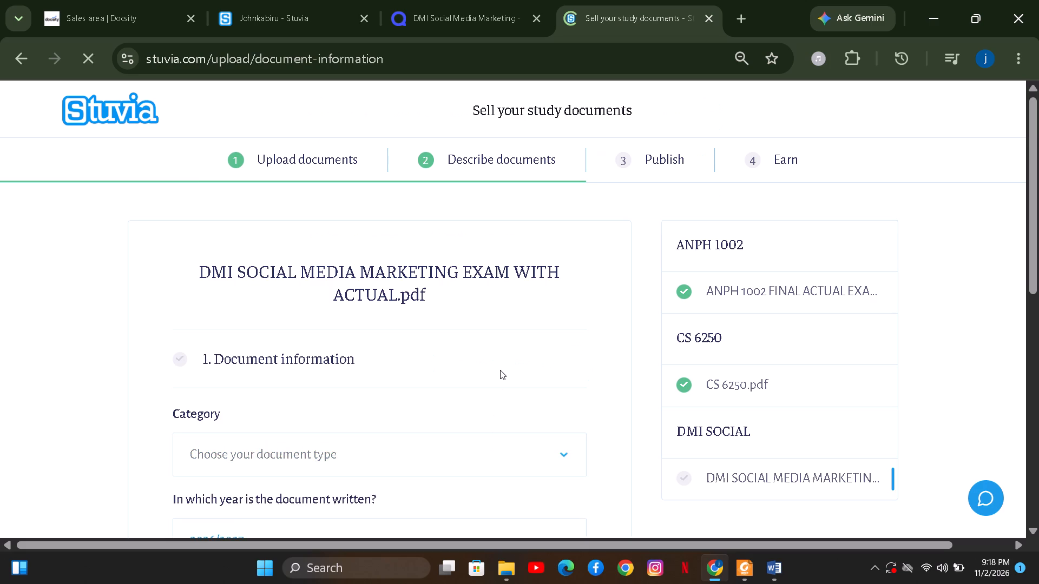
Set category Exam (elaborations), Questions & answers, grade A+ and no linked book, and save the document and course information.
{"action": "scroll", "coordinate": [490, 386], "scroll_direction": "down", "scroll_amount": 1}
{"action": "scroll", "coordinate": [443, 388], "scroll_direction": "down", "scroll_amount": 1}
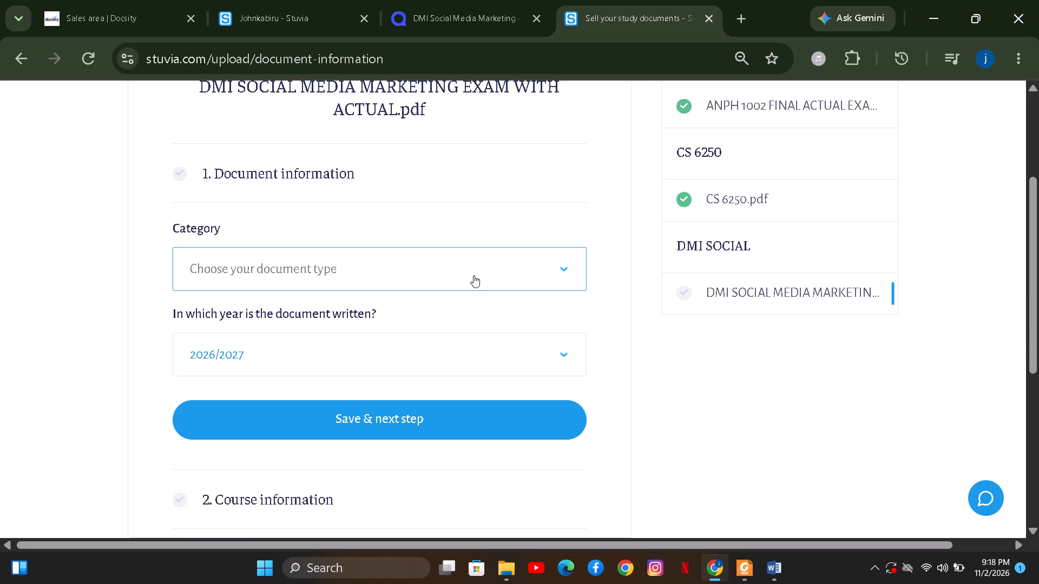
{"action": "left_click", "coordinate": [474, 274]}
{"action": "left_click", "coordinate": [388, 376]}
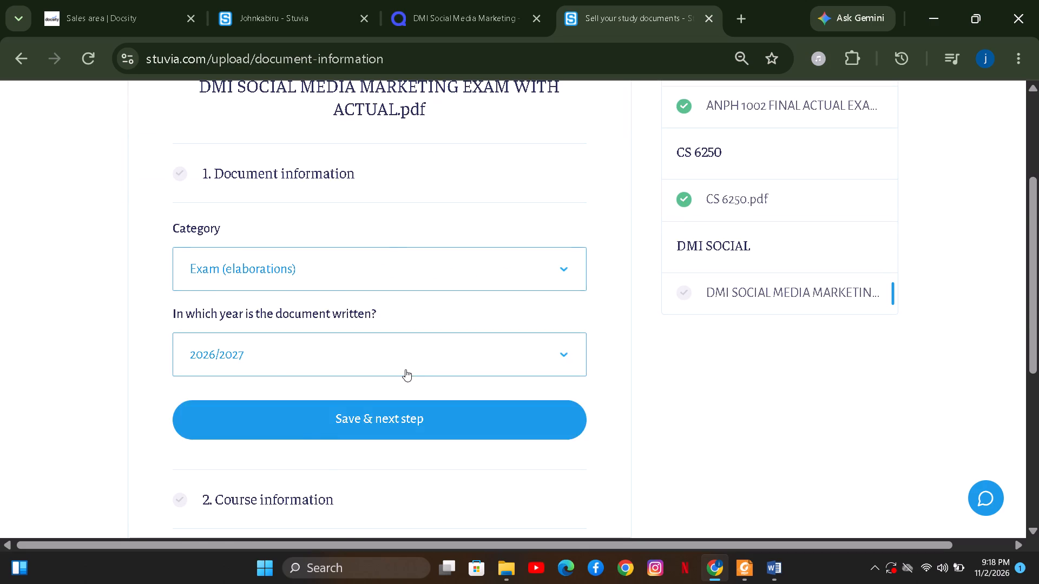
{"action": "left_click", "coordinate": [341, 340]}
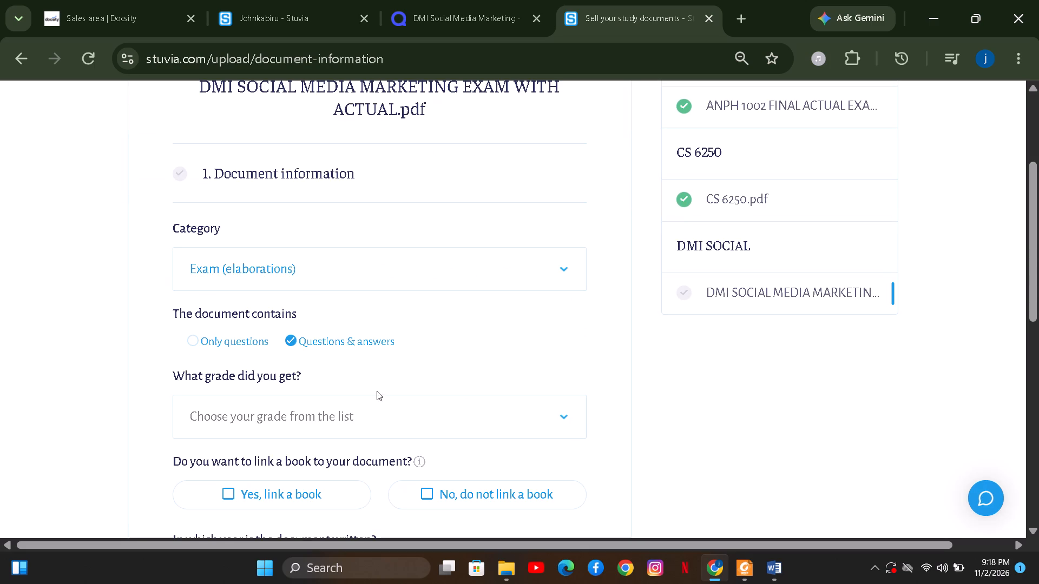
{"action": "left_click", "coordinate": [373, 415]}
{"action": "left_click", "coordinate": [369, 290]}
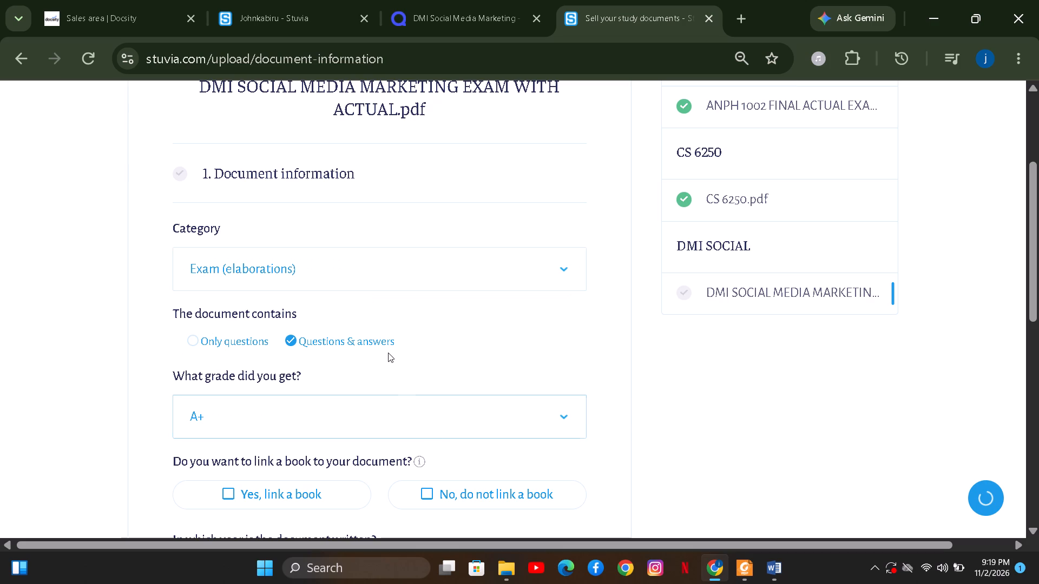
{"action": "left_click", "coordinate": [438, 487]}
{"action": "scroll", "coordinate": [430, 421], "scroll_direction": "down", "scroll_amount": 2}
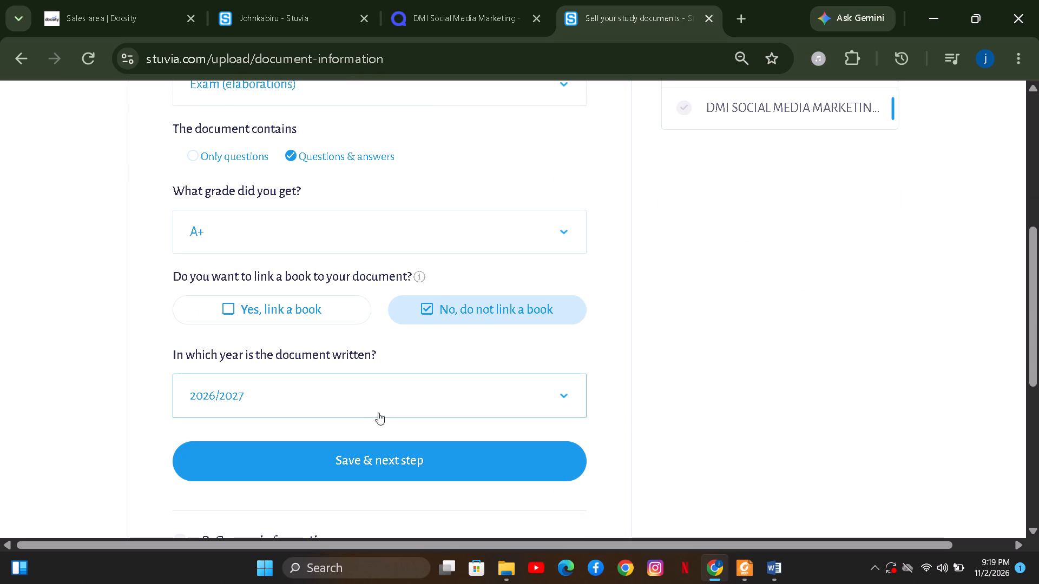
{"action": "left_click", "coordinate": [383, 467]}
{"action": "left_click", "coordinate": [417, 211]}
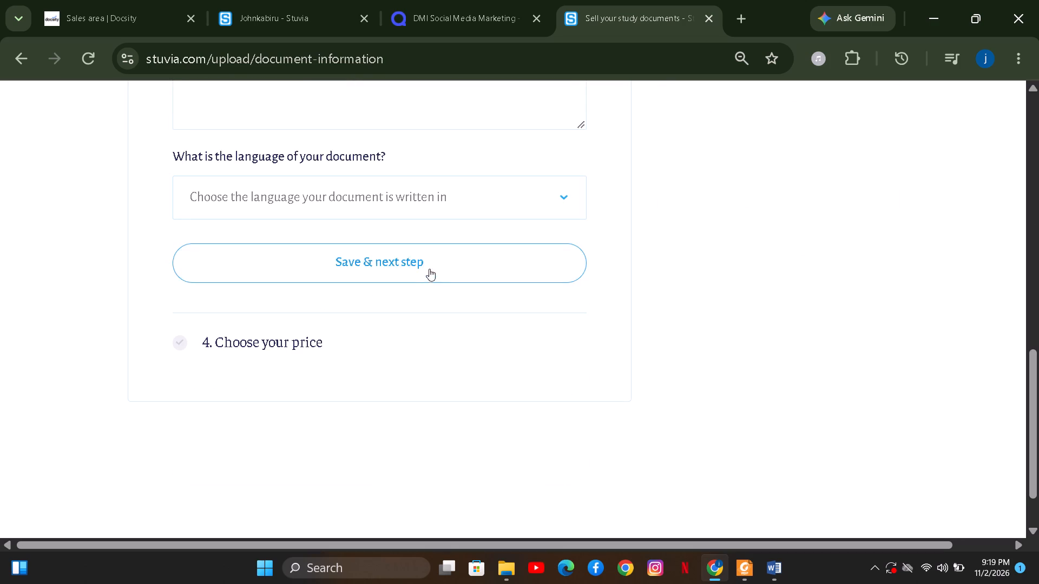
Set the DMI document's language to English.
{"action": "scroll", "coordinate": [430, 286], "scroll_direction": "up", "scroll_amount": 2}
{"action": "left_click", "coordinate": [418, 382]}
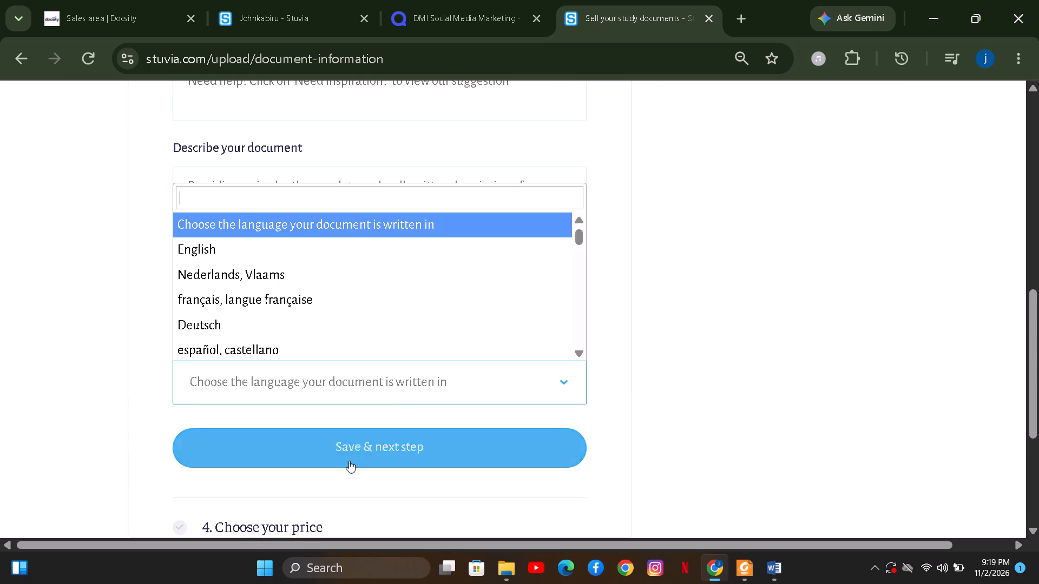
{"action": "left_click", "coordinate": [323, 255]}
Fill both the description and the title with the copied DMI social media marketing heading.
{"action": "left_click", "coordinate": [359, 225]}
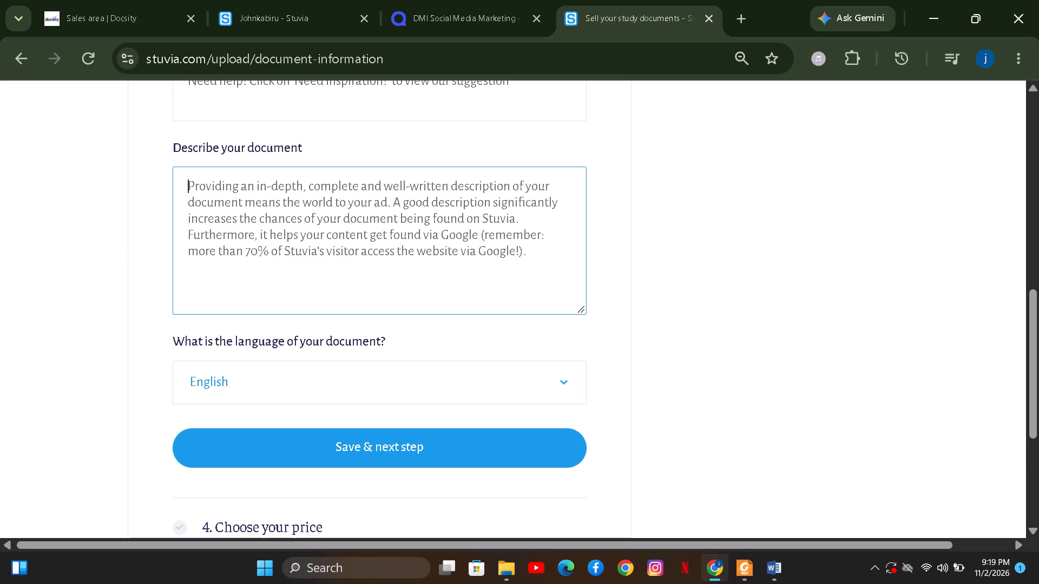
{"action": "key", "text": "ctrl+v"}
{"action": "scroll", "coordinate": [402, 272], "scroll_direction": "up", "scroll_amount": 4}
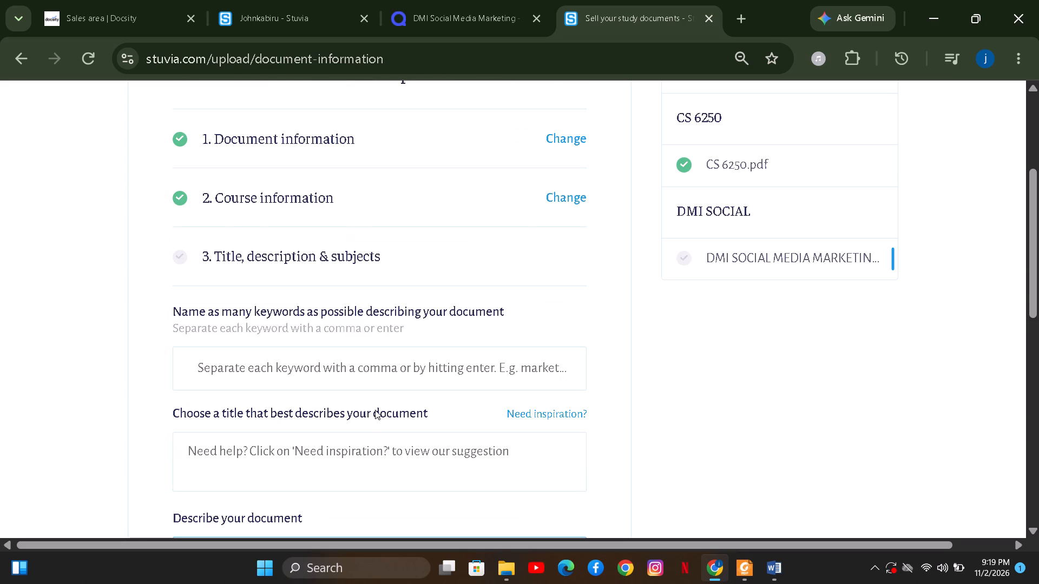
{"action": "left_click", "coordinate": [375, 437]}
{"action": "key", "text": "ctrl+v"}
Add the keywords "dmi social media marketing exam with actual correc", "dmi social media" and "dmi social", and save the title, description and subjects.
{"action": "left_click", "coordinate": [353, 353]}
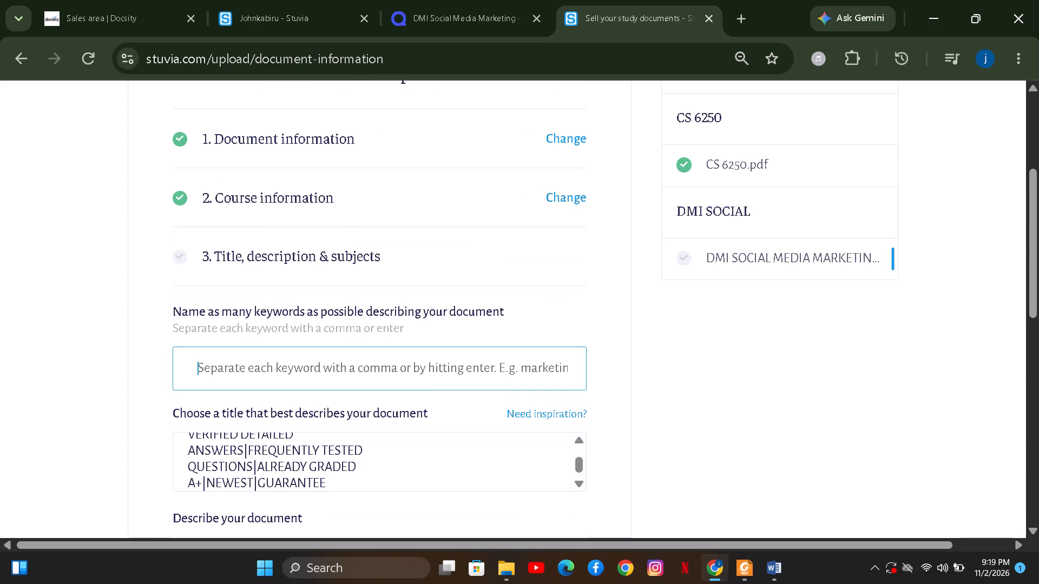
{"action": "key", "text": "ctrl+v"}
{"action": "key", "text": "Return"}
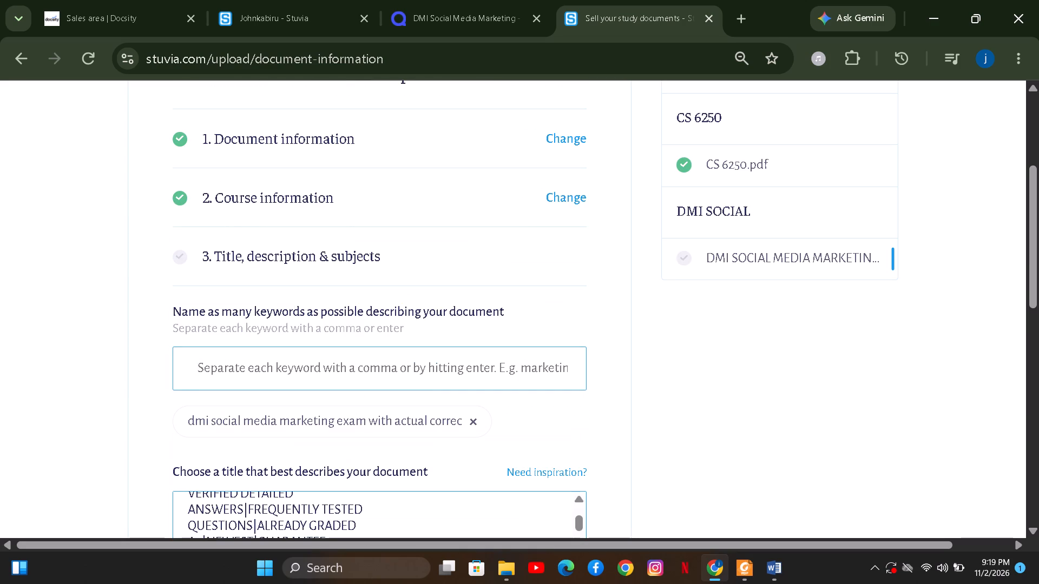
{"action": "key", "text": "ctrl+v"}
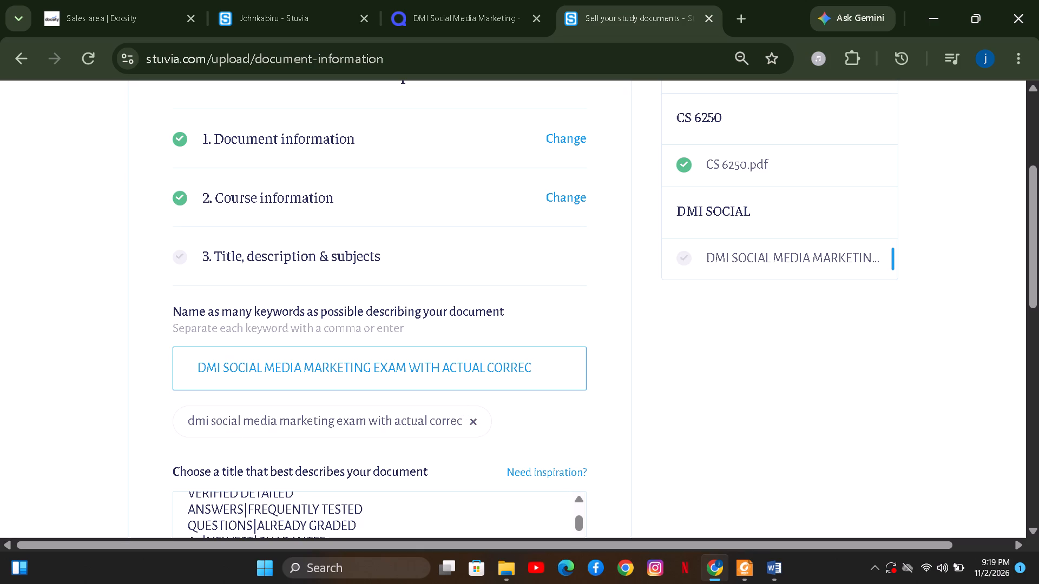
{"action": "left_click_drag", "start_coordinate": [306, 370], "coordinate": [761, 455]}
{"action": "key", "text": "BackSpace"}
{"action": "key", "text": "Return"}
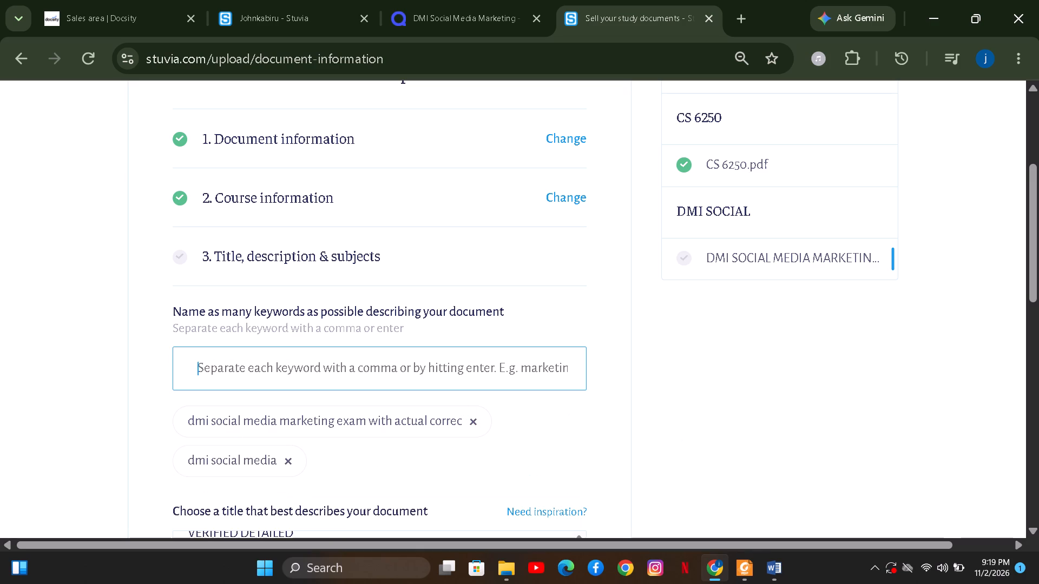
{"action": "key", "text": "ctrl+v"}
{"action": "left_click_drag", "start_coordinate": [266, 372], "coordinate": [290, 369]}
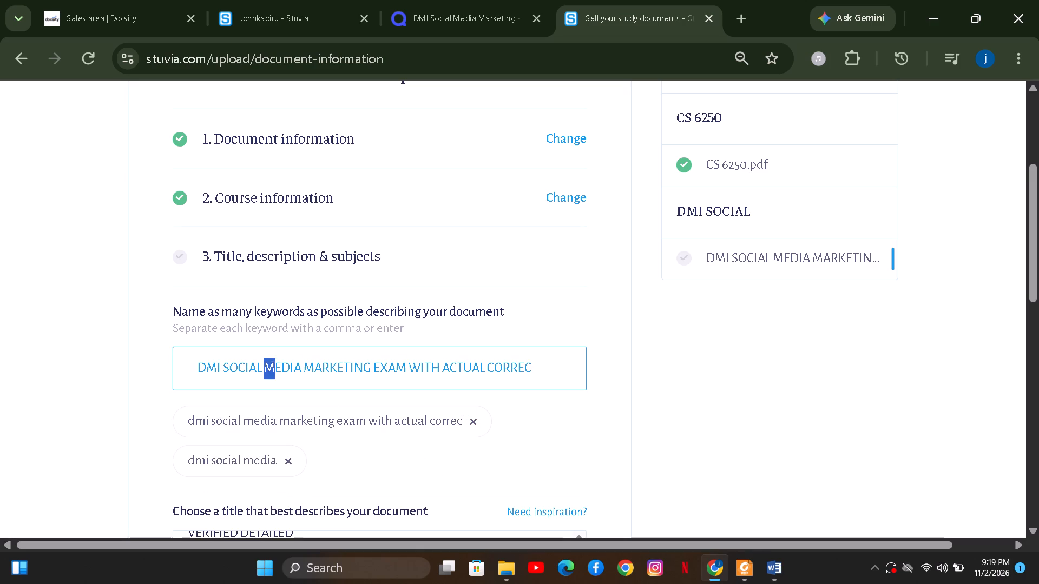
{"action": "left_click_drag", "start_coordinate": [290, 369], "coordinate": [736, 441]}
{"action": "key", "text": "BackSpace"}
{"action": "key", "text": "Return"}
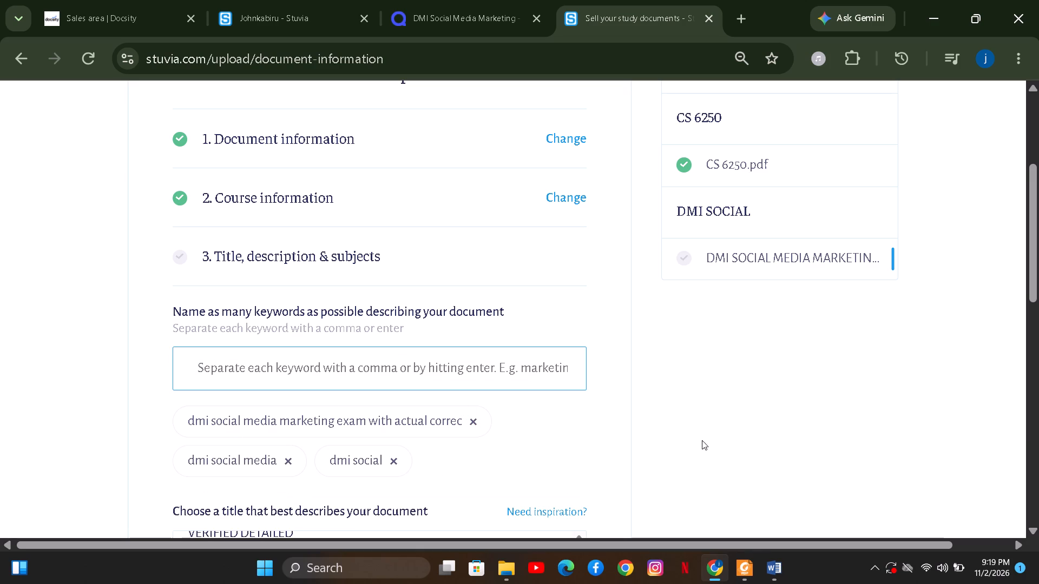
{"action": "scroll", "coordinate": [484, 407], "scroll_direction": "down", "scroll_amount": 5}
{"action": "left_click", "coordinate": [366, 451]}
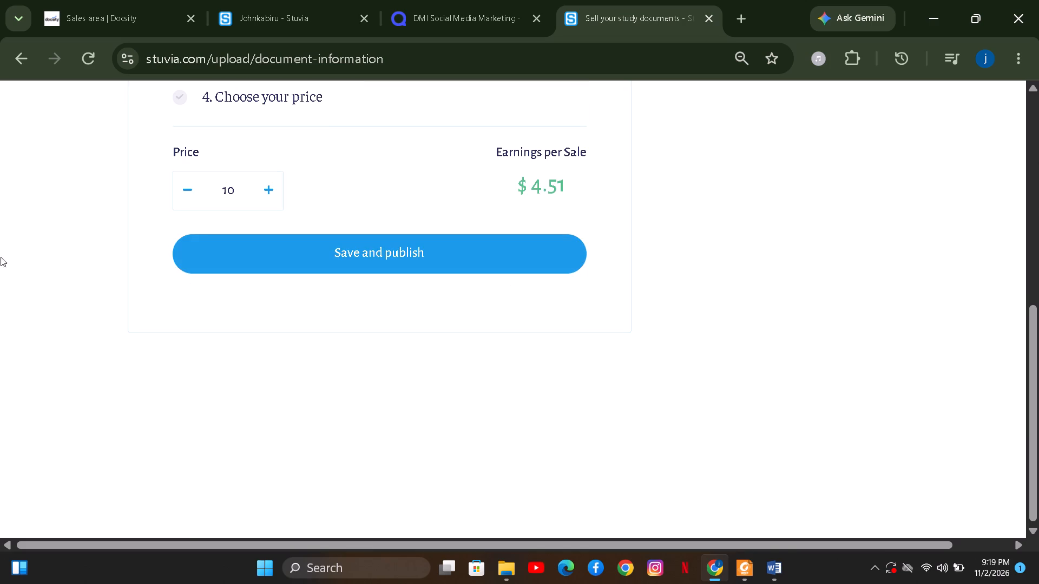
Set the document's price to 15 and publish it.
{"action": "left_click_drag", "start_coordinate": [228, 191], "coordinate": [245, 191]}
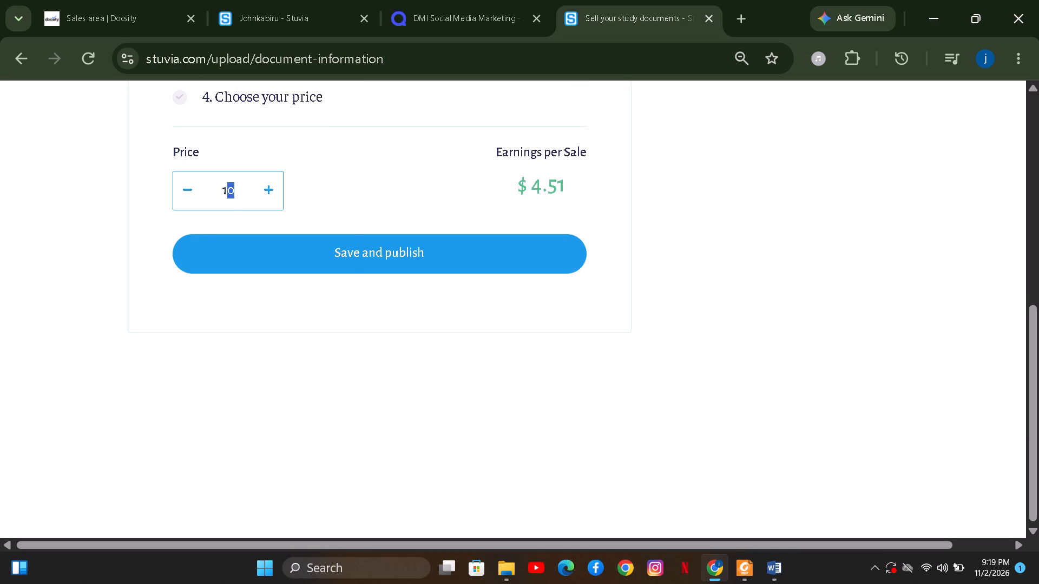
{"action": "key", "text": "5"}
{"action": "left_click", "coordinate": [396, 247]}
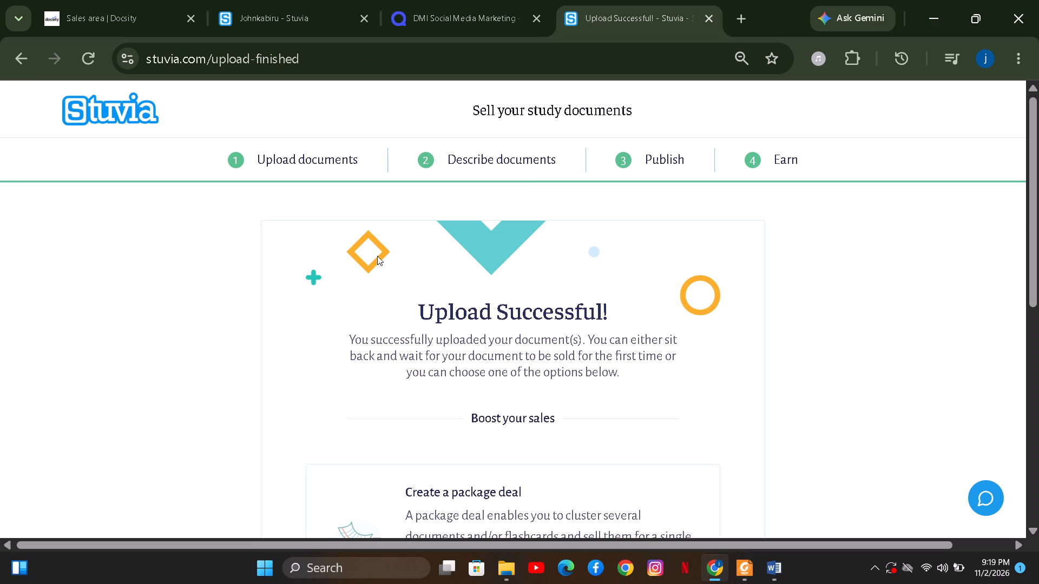
Start a new Docsity sale, upload the DMI SOCIAL MEDIA MARKETING EXAM PDF from the GAITOO folder, accept the authorship declaration and continue.
{"action": "scroll", "coordinate": [470, 267], "scroll_direction": "down", "scroll_amount": 5}
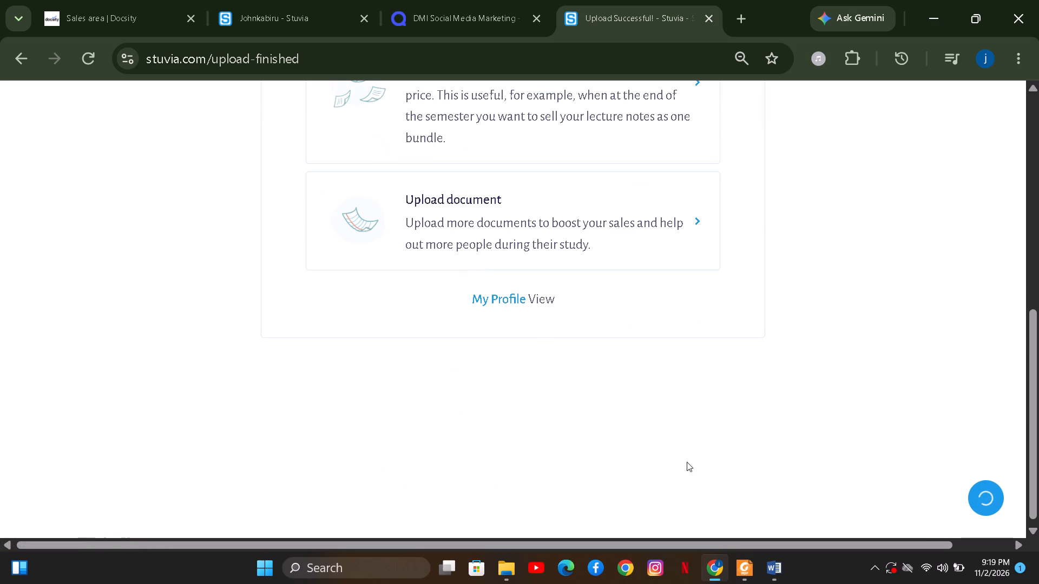
{"action": "left_click", "coordinate": [90, 11]}
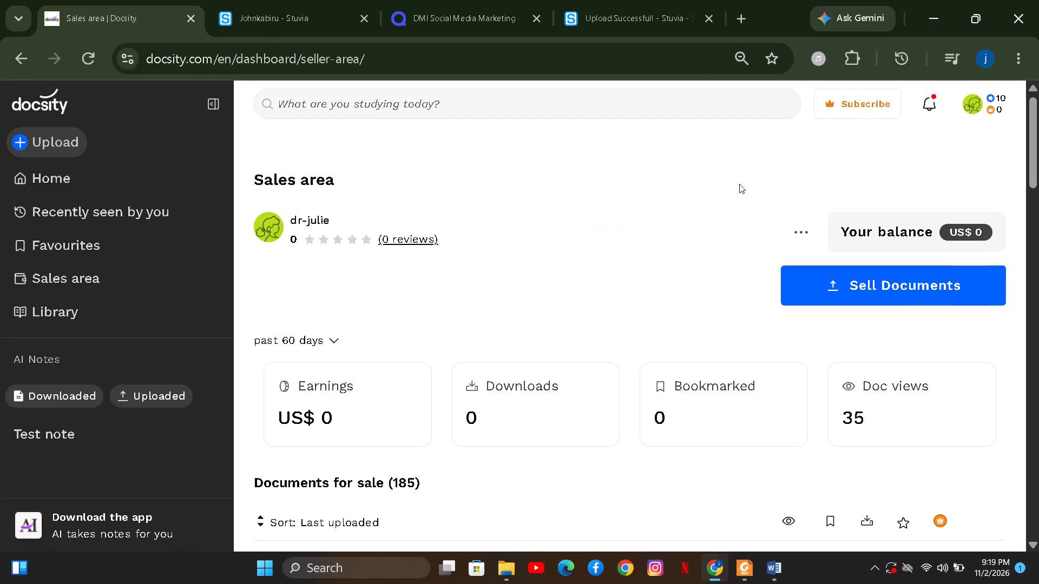
{"action": "left_click", "coordinate": [896, 295]}
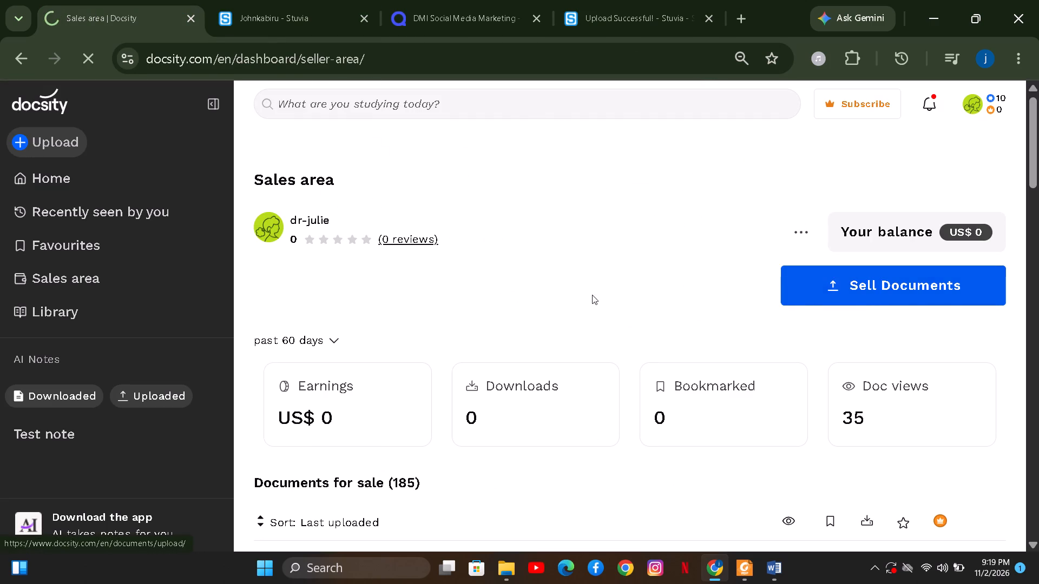
{"action": "left_click", "coordinate": [510, 572]}
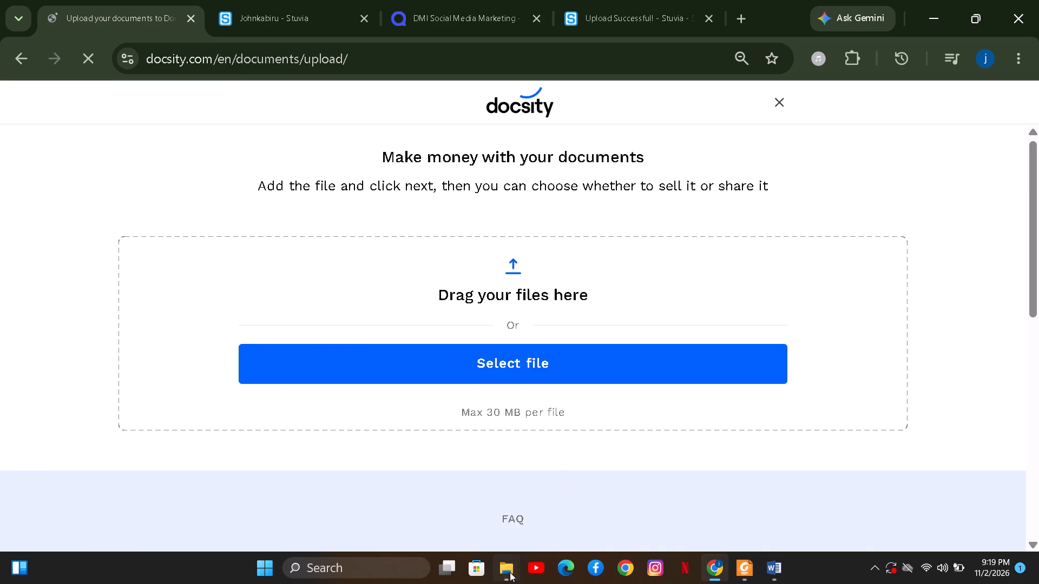
{"action": "left_click_drag", "start_coordinate": [258, 330], "coordinate": [611, 334]}
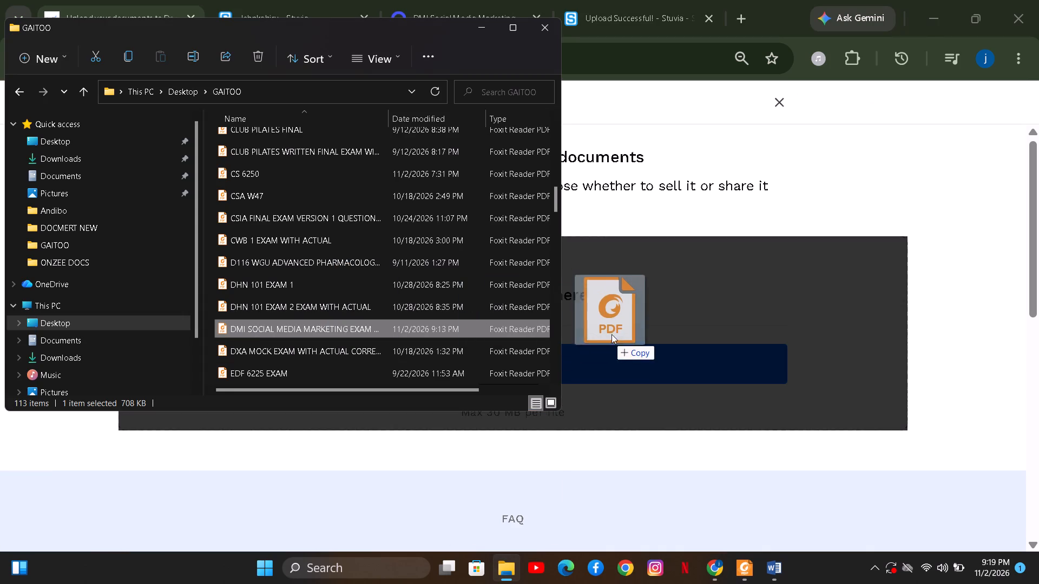
{"action": "left_click_drag", "start_coordinate": [611, 334], "coordinate": [617, 324]}
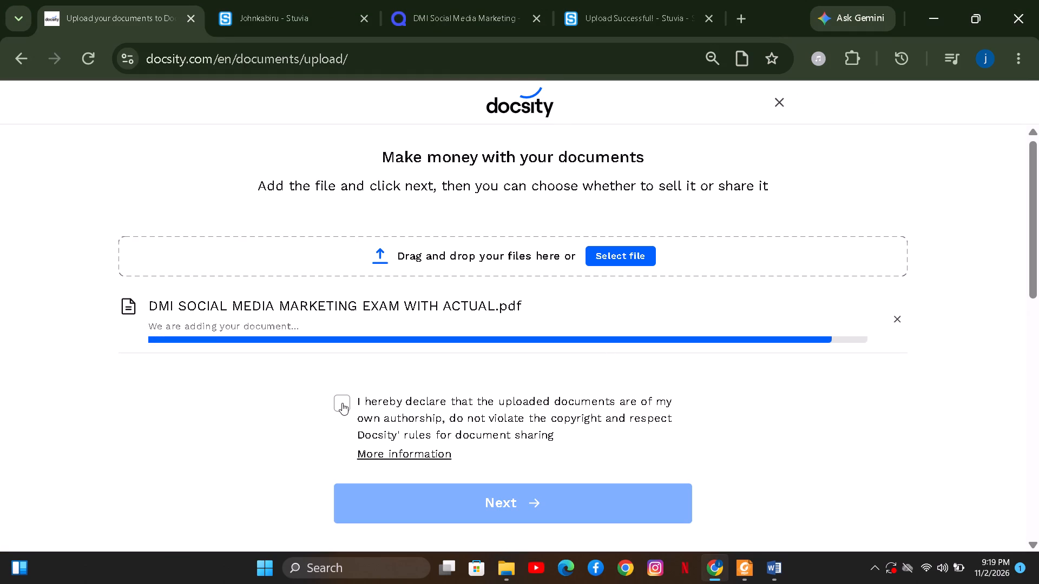
{"action": "left_click", "coordinate": [343, 403]}
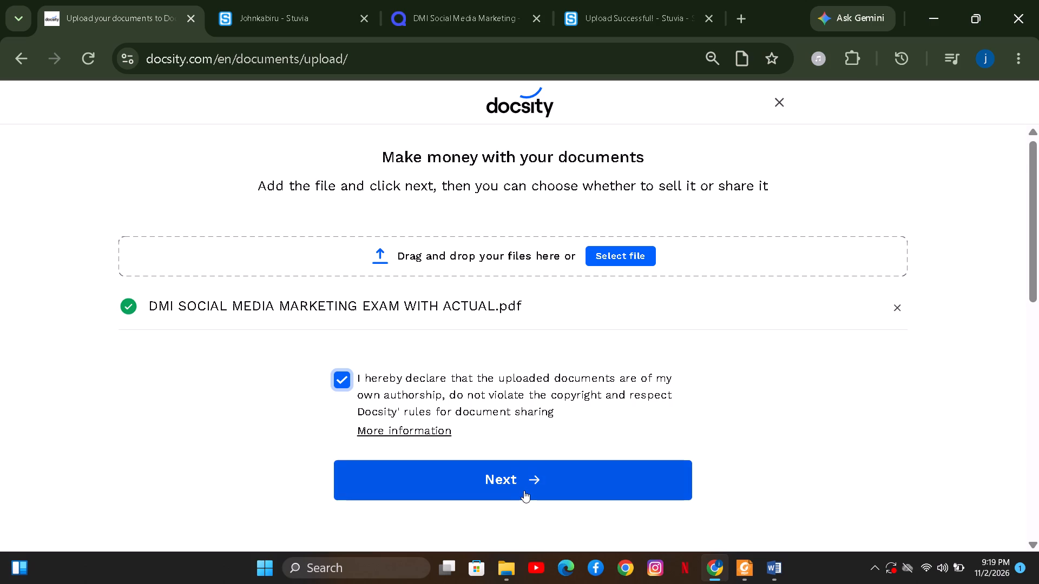
{"action": "left_click", "coordinate": [524, 486]}
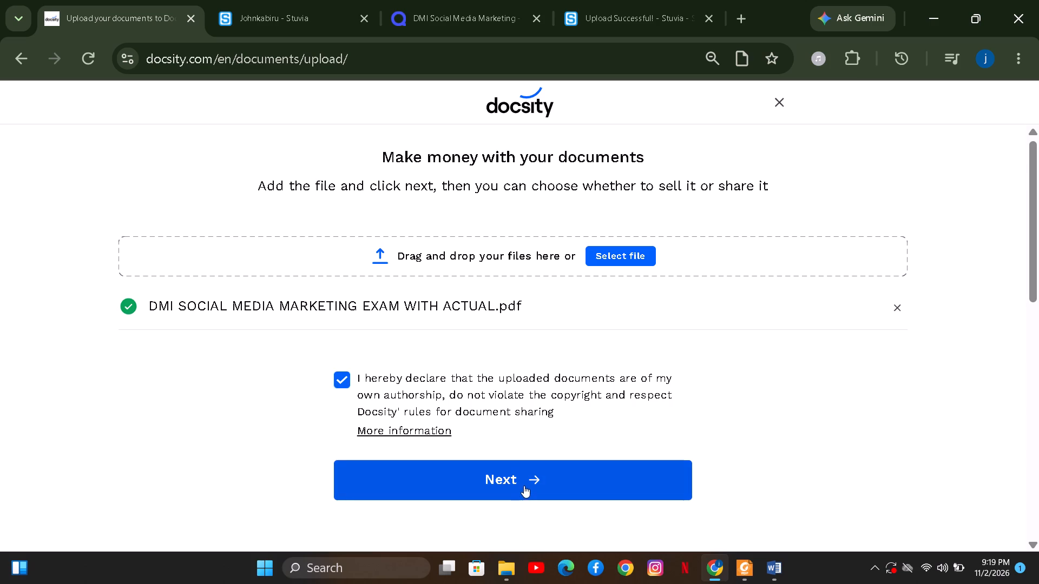
Set the academic year to 2026/2027 in the Docsity listing and continue to step 2.
{"action": "scroll", "coordinate": [406, 481], "scroll_direction": "down", "scroll_amount": 3}
{"action": "left_click", "coordinate": [363, 422]}
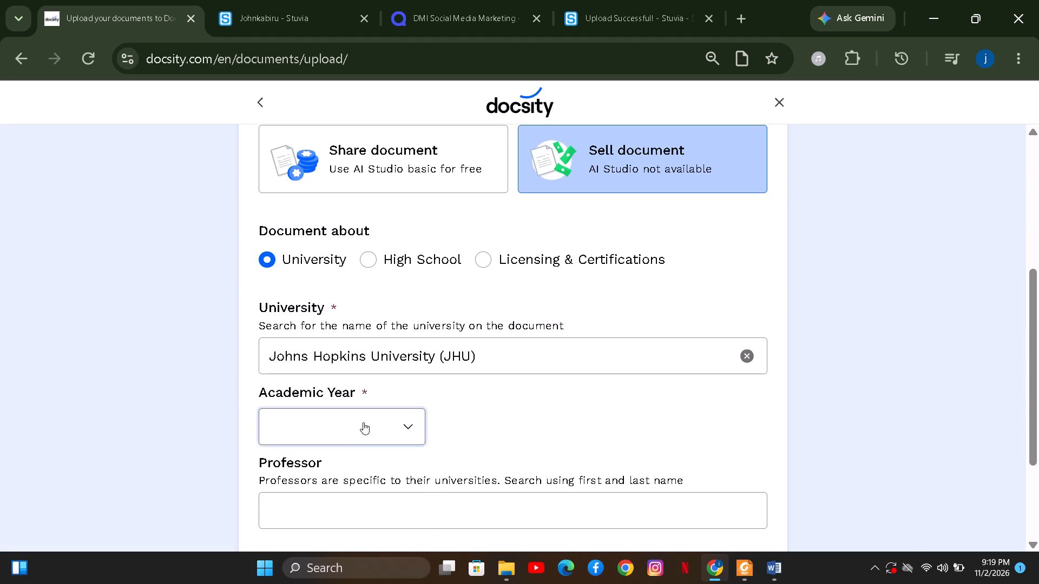
{"action": "left_click", "coordinate": [341, 464]}
{"action": "scroll", "coordinate": [409, 399], "scroll_direction": "down", "scroll_amount": 3}
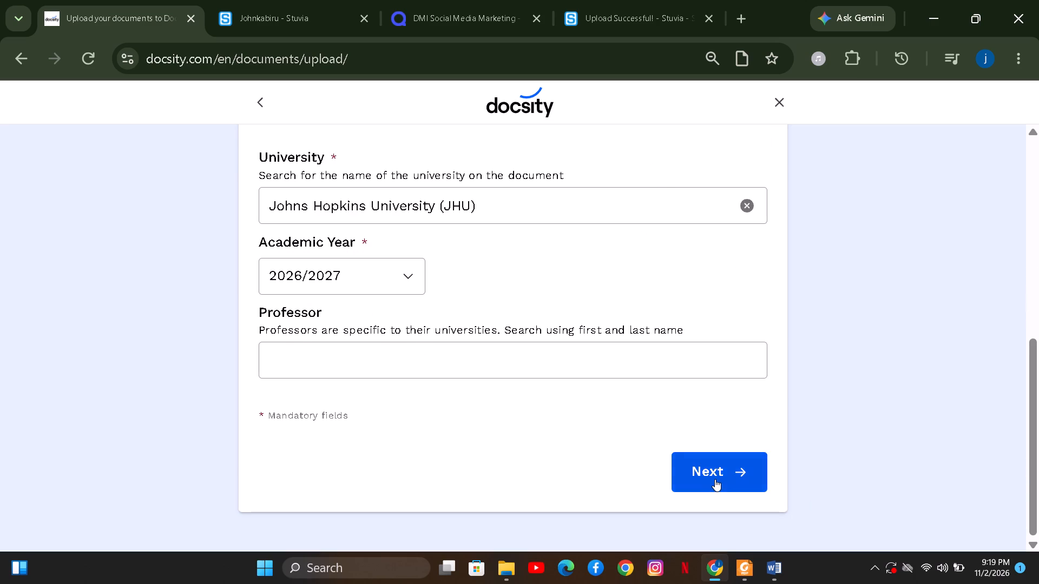
{"action": "left_click", "coordinate": [715, 479]}
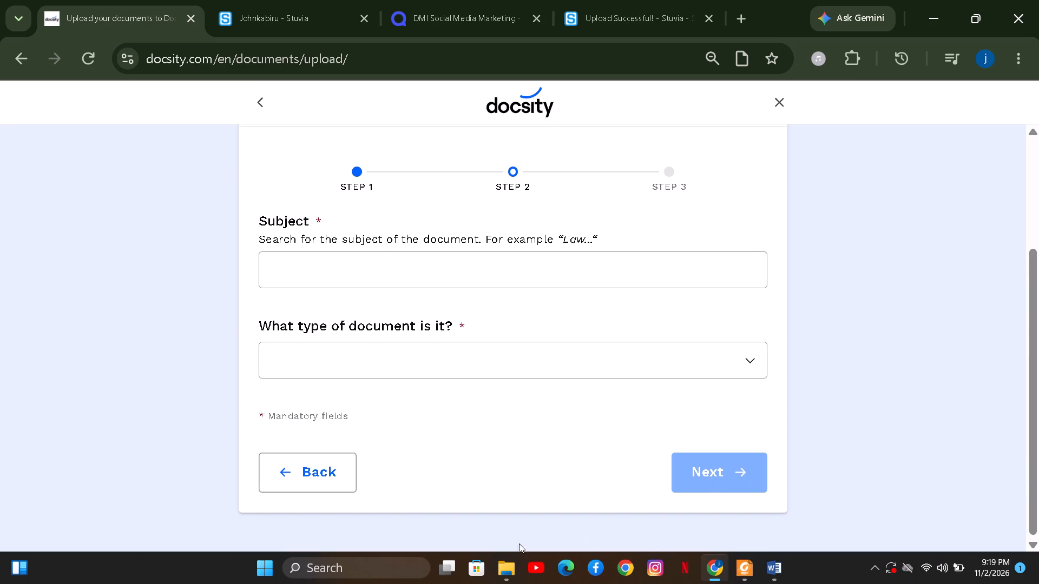
Open the DMI SOCIAL MEDIA MARKETING EXAM PDF from the GAITOO folder and copy "DMI SOCIAL MEDIA" from its heading.
{"action": "left_click", "coordinate": [506, 567]}
{"action": "double_click", "coordinate": [380, 324]}
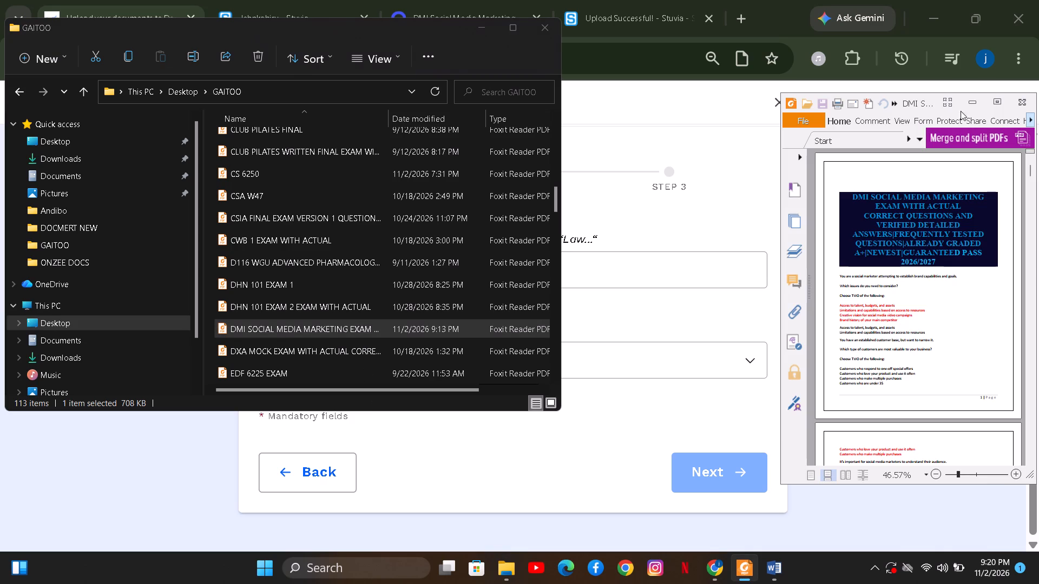
{"action": "left_click", "coordinate": [879, 203]}
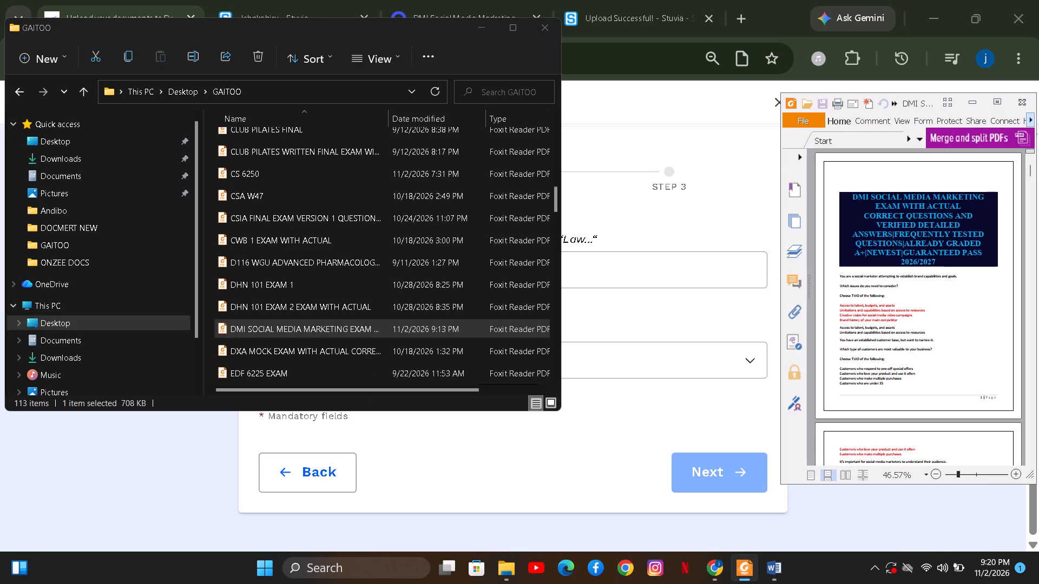
{"action": "left_click_drag", "start_coordinate": [852, 197], "coordinate": [928, 198]}
{"action": "left_click_drag", "start_coordinate": [928, 198], "coordinate": [930, 198]}
{"action": "key", "text": "ctrl+c"}
{"action": "key", "text": "ctrl+c"}
Search Google in a new tab for "which field is DMI SOCIAL MEDIA".
{"action": "left_click", "coordinate": [749, 17]}
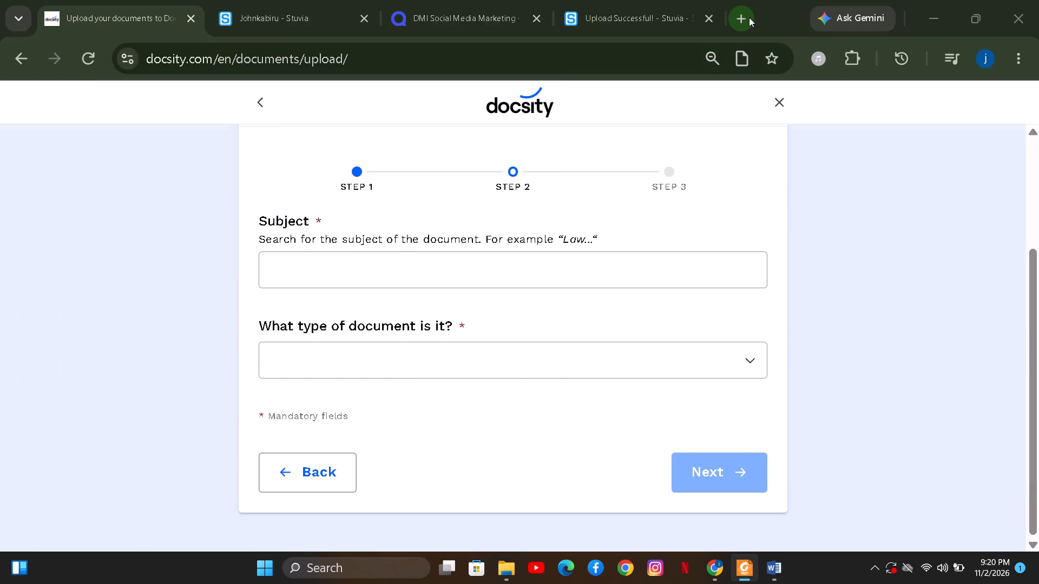
{"action": "left_click", "coordinate": [457, 59]}
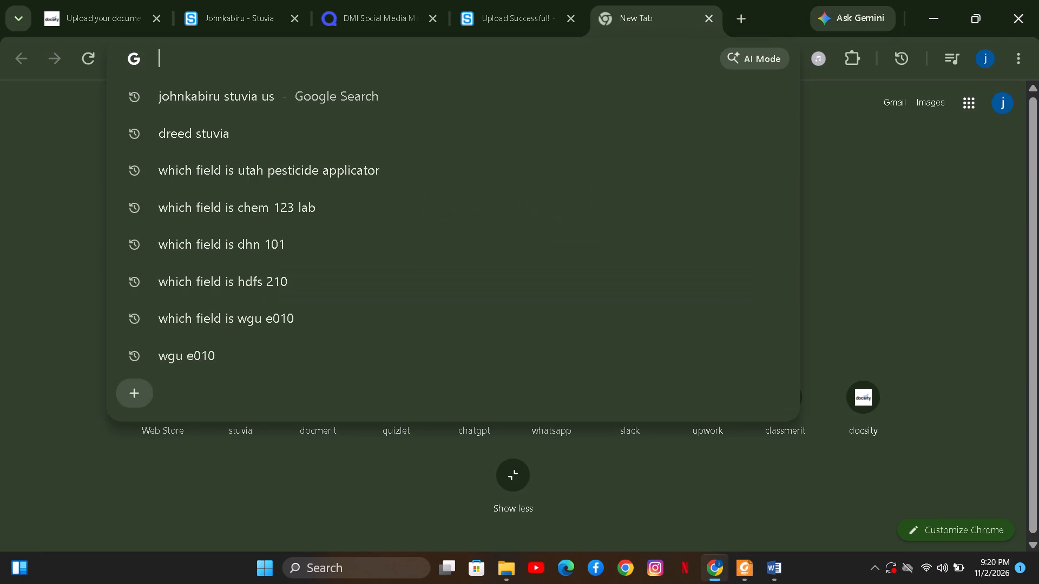
{"action": "key", "text": "ctrl+v"}
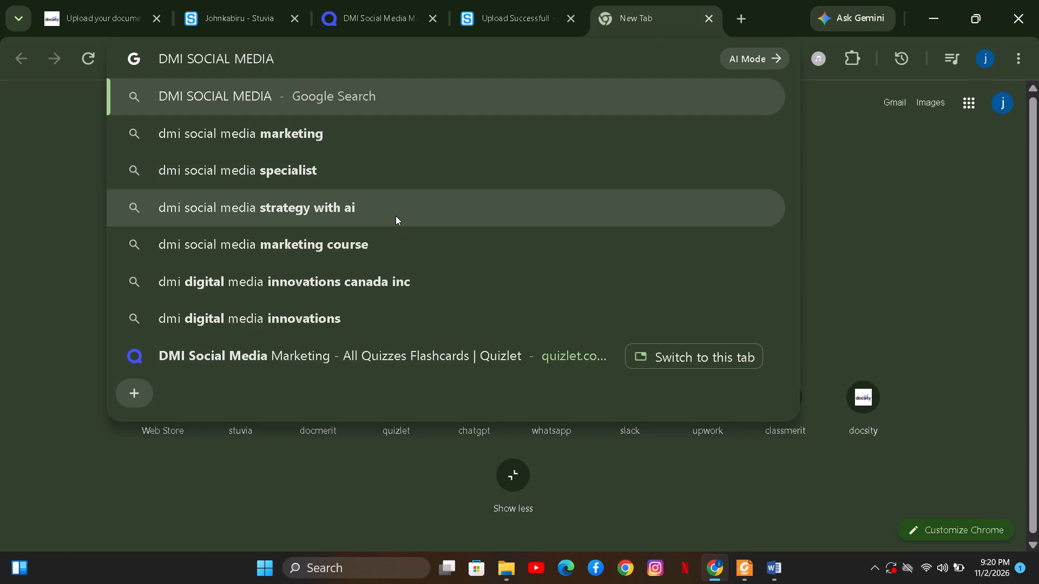
{"action": "left_click", "coordinate": [158, 59]}
{"action": "type", "text": "which field is"}
{"action": "key", "text": "space"}
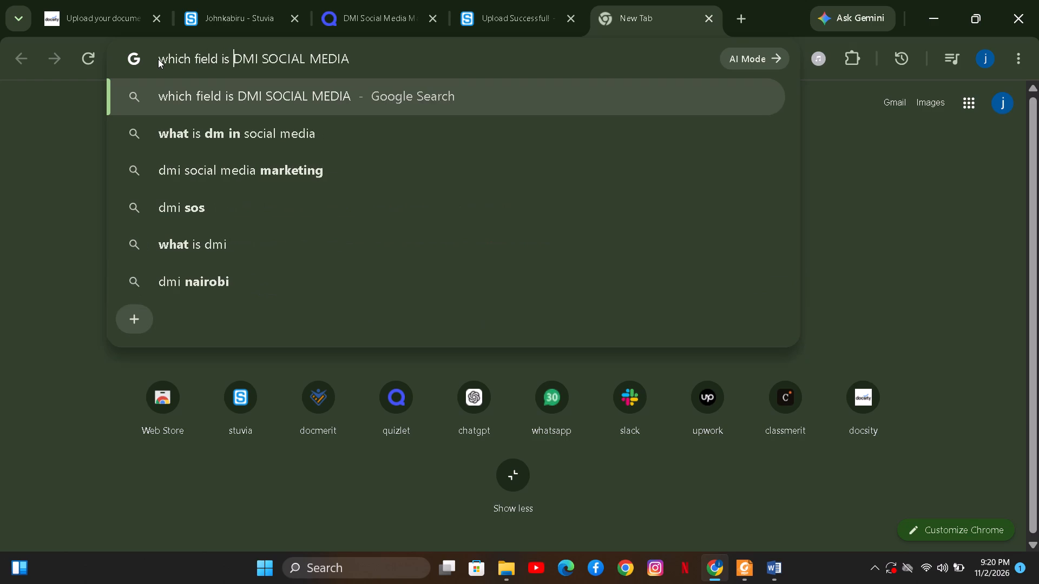
{"action": "key", "text": "Return"}
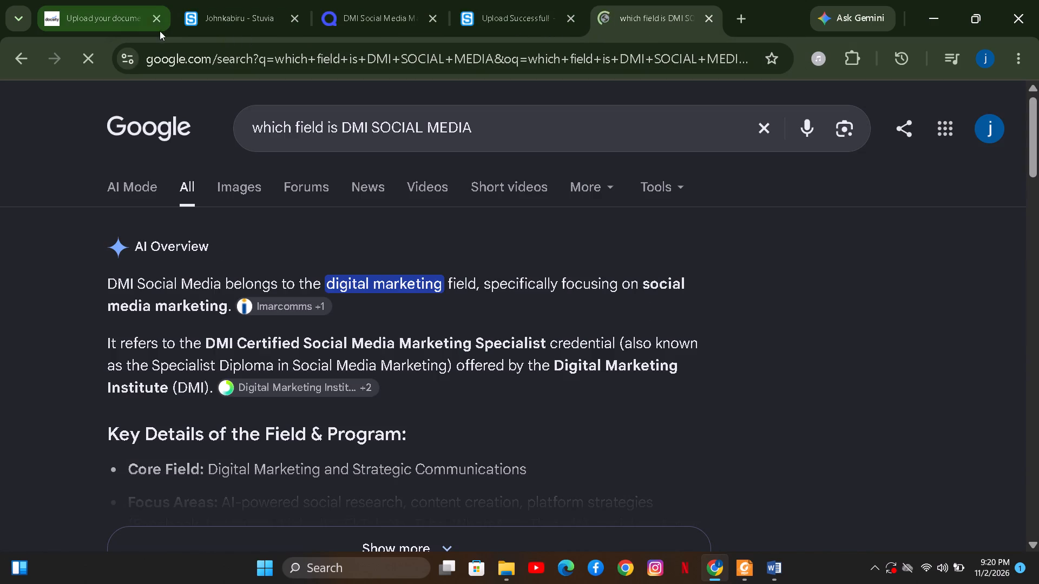
Return to the Docsity upload and set the document's subject to Digital Marketing.
{"action": "left_click", "coordinate": [133, 25]}
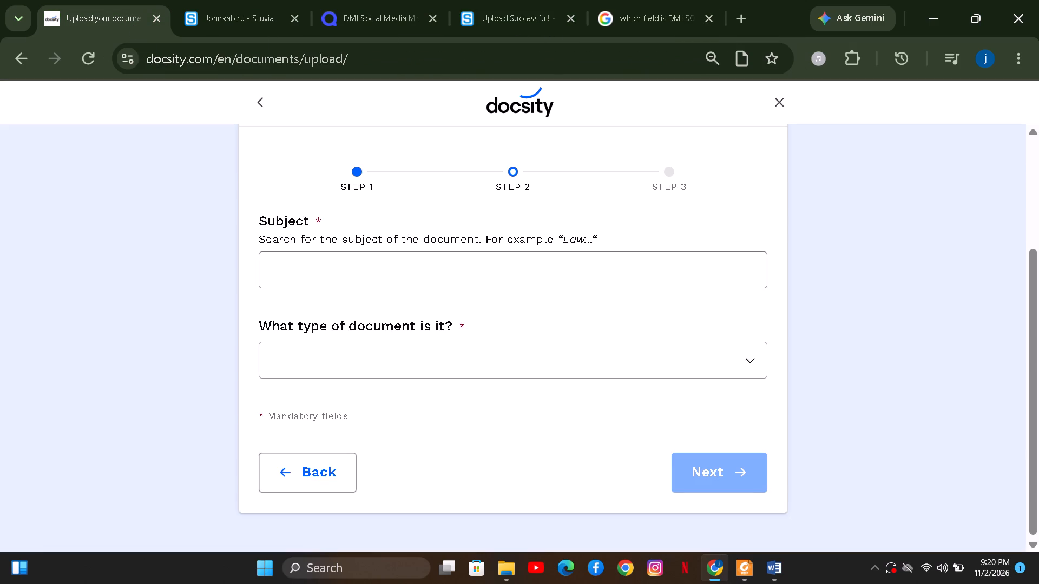
{"action": "left_click", "coordinate": [504, 264]}
{"action": "key", "text": "d"}
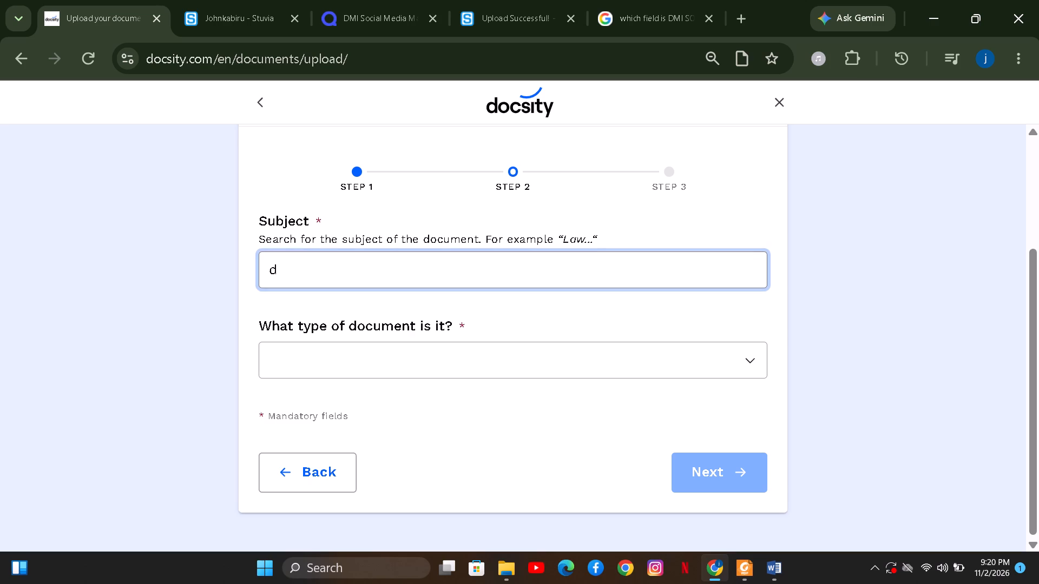
{"action": "type", "text": "igital"}
{"action": "left_click", "coordinate": [310, 312]}
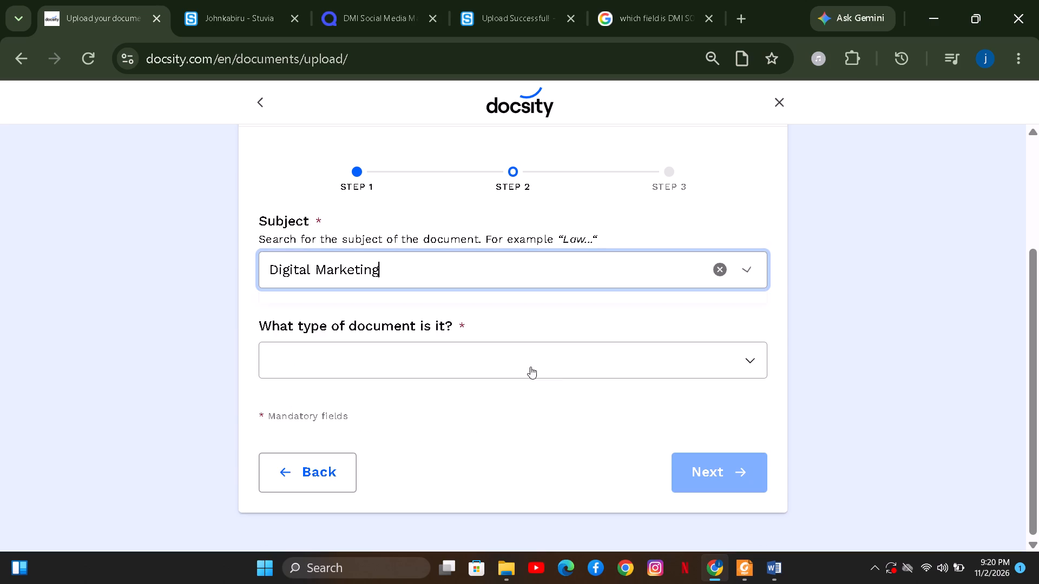
Choose Exercises as the type of document.
{"action": "left_click", "coordinate": [556, 371]}
{"action": "scroll", "coordinate": [367, 459], "scroll_direction": "down", "scroll_amount": 2}
{"action": "left_click", "coordinate": [354, 338]}
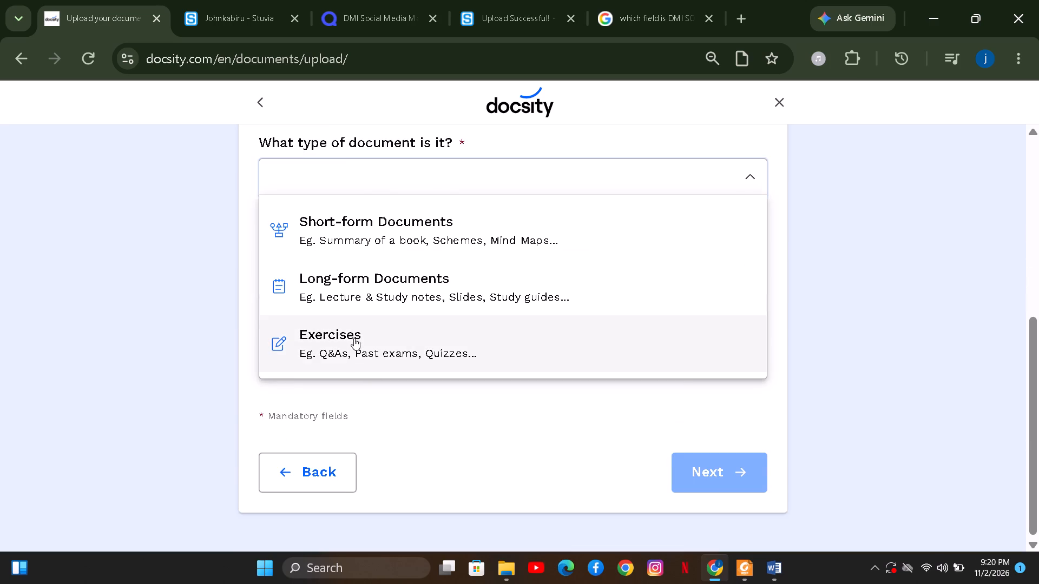
Select the subtype for the Exercises document and continue to the price, title and description stage.
{"action": "left_click", "coordinate": [272, 310]}
{"action": "scroll", "coordinate": [629, 470], "scroll_direction": "down", "scroll_amount": 2}
{"action": "left_click", "coordinate": [712, 467]}
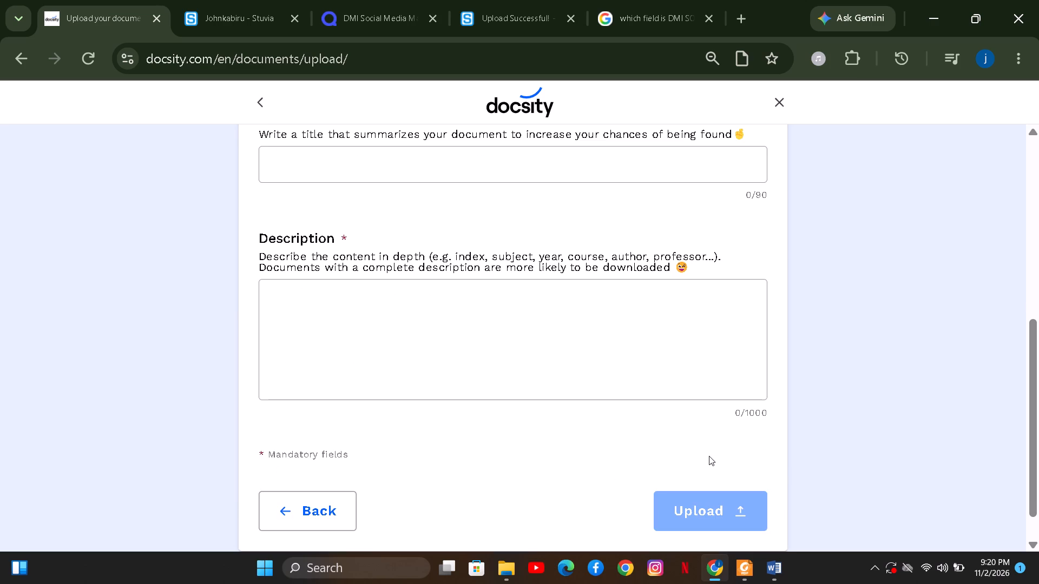
Copy the full heading of the DMI SOCIAL MEDIA MARKETING EXAM PDF from the GAITOO folder into the Docsity description.
{"action": "left_click", "coordinate": [625, 379]}
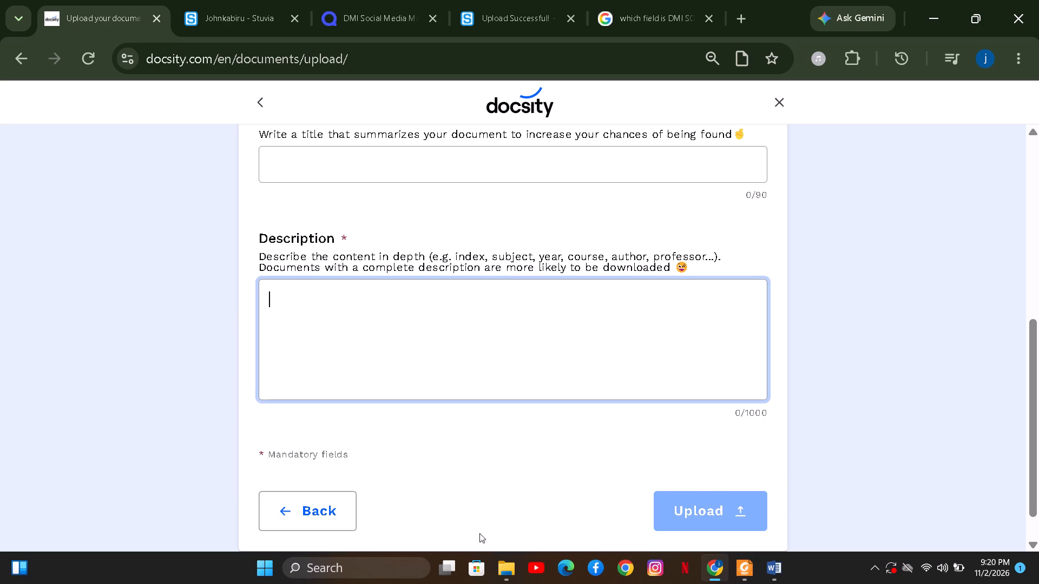
{"action": "left_click", "coordinate": [502, 565]}
{"action": "double_click", "coordinate": [469, 329]}
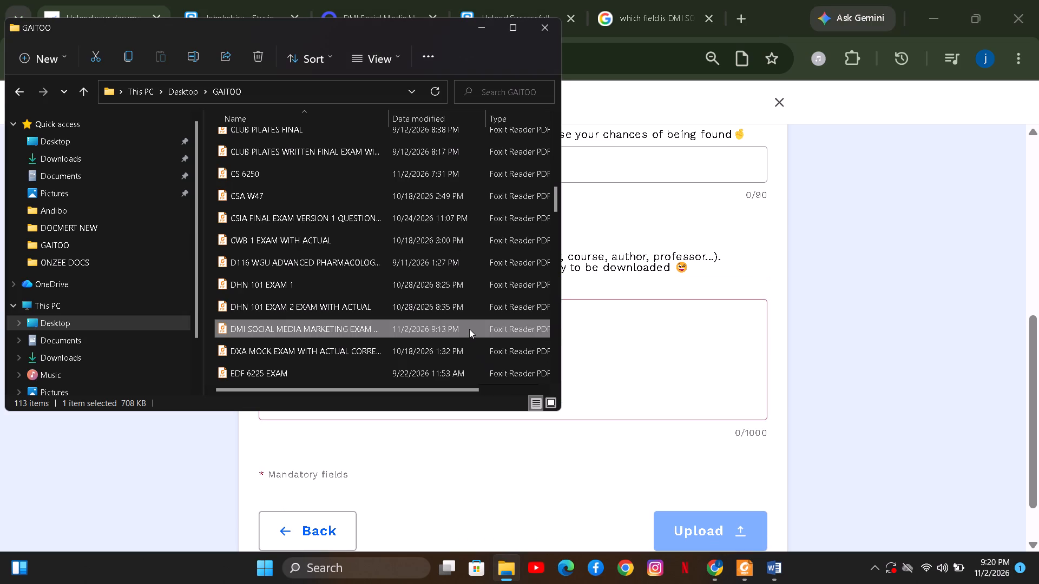
{"action": "left_click", "coordinate": [930, 250]}
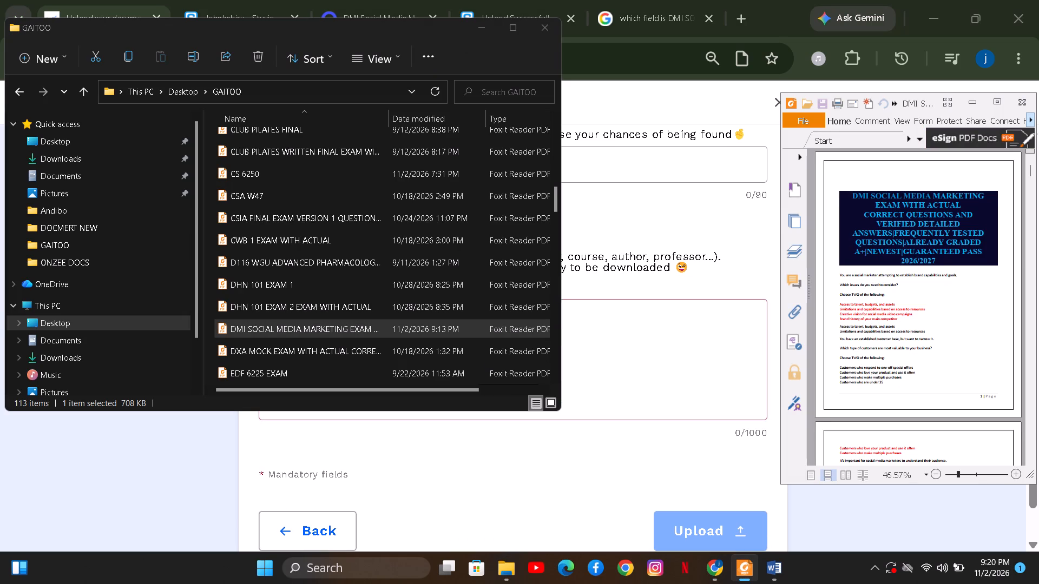
{"action": "left_click", "coordinate": [853, 198]}
{"action": "left_click_drag", "start_coordinate": [853, 198], "coordinate": [944, 267]}
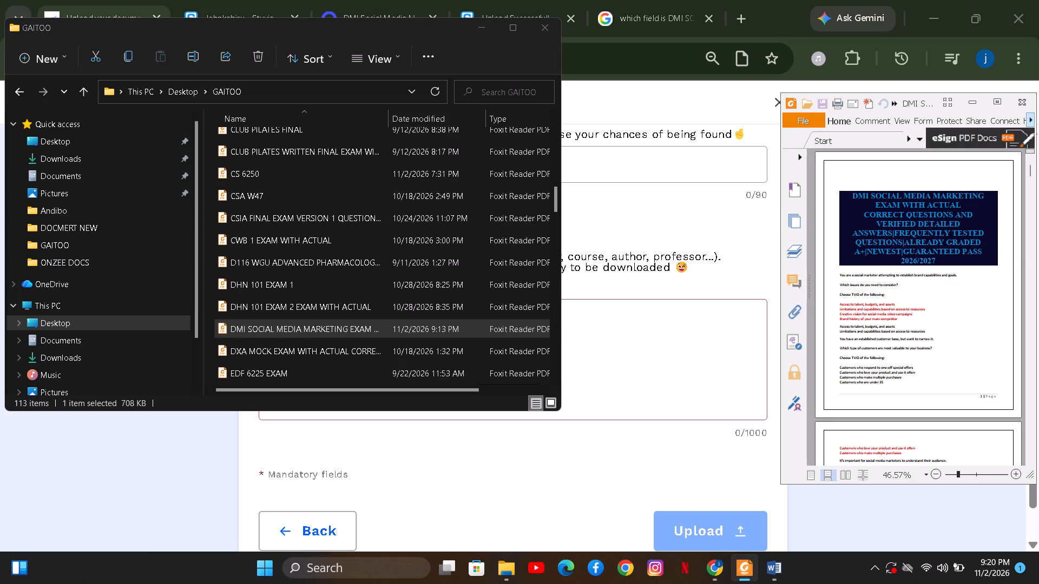
{"action": "key", "text": "ctrl+c"}
{"action": "key", "text": "ctrl+c"}
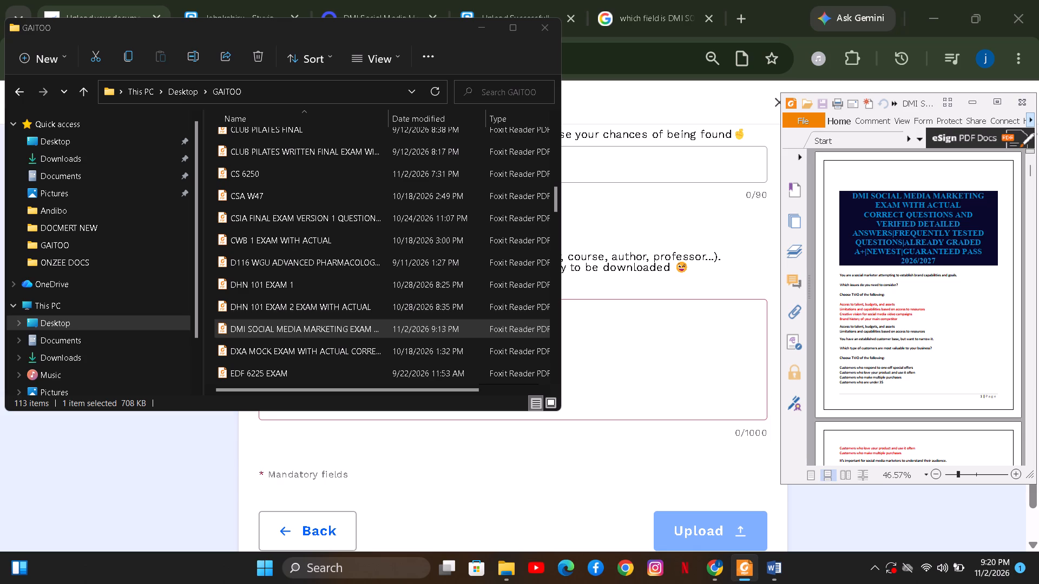
{"action": "left_click", "coordinate": [626, 388]}
{"action": "key", "text": "ctrl+v"}
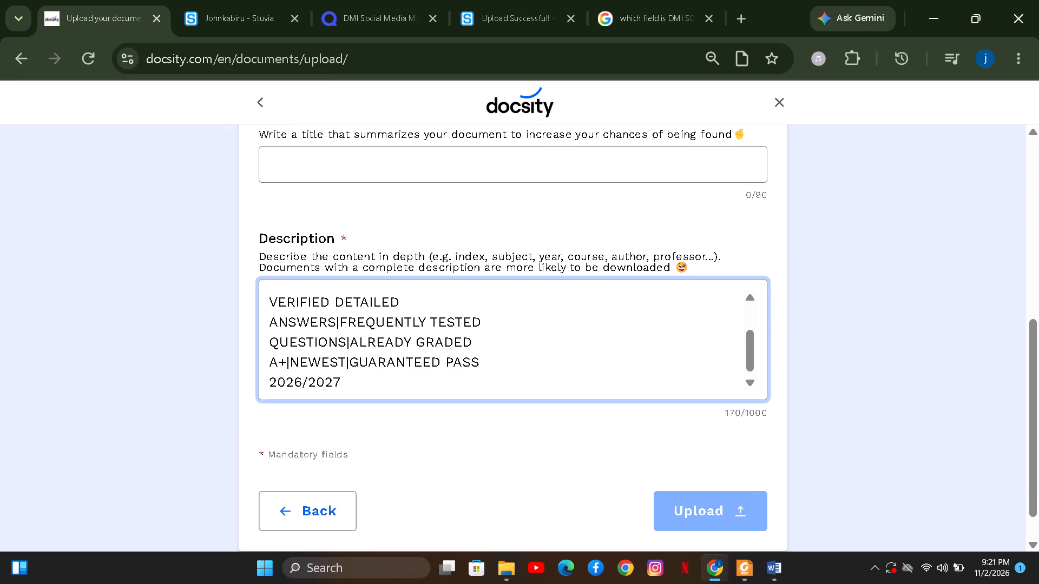
Fill the document's title from the copied heading and shorten it to "DMI SOCIAL MEDIA MARKETING EXAM".
{"action": "left_click", "coordinate": [624, 169]}
{"action": "key", "text": "ctrl+v"}
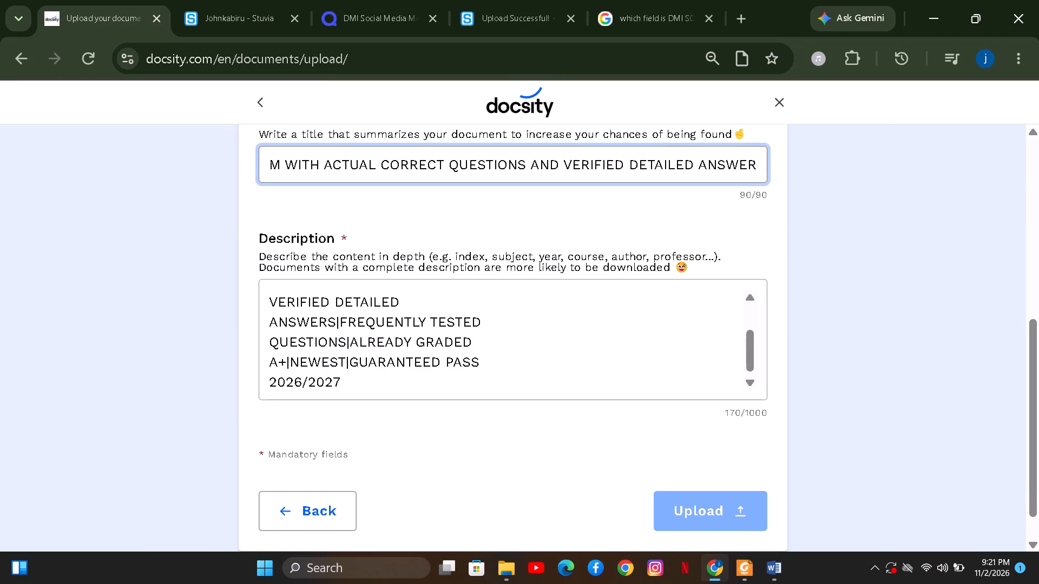
{"action": "left_click_drag", "start_coordinate": [529, 168], "coordinate": [921, 239]}
{"action": "key", "text": "BackSpace"}
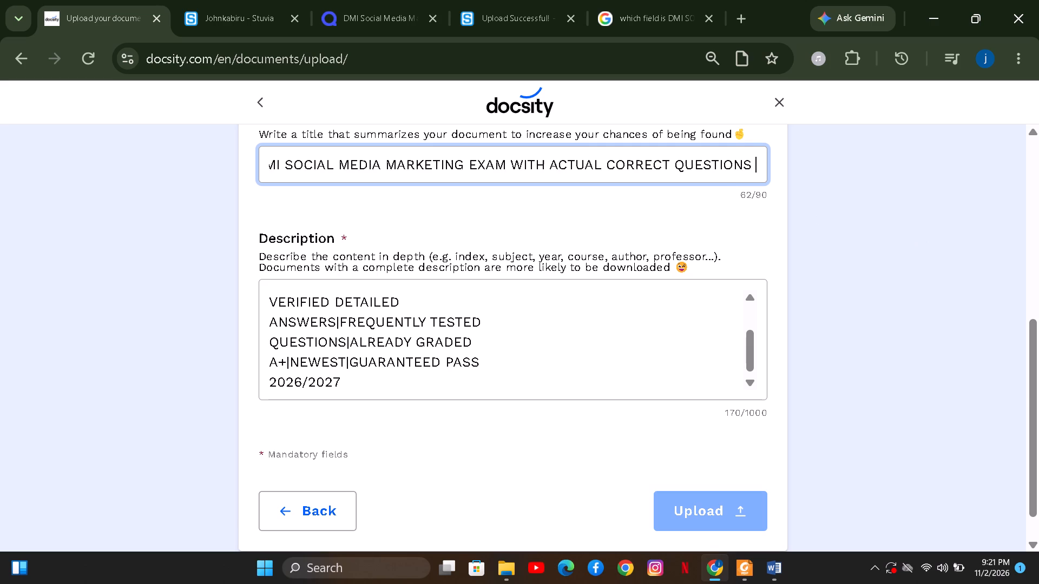
{"action": "left_click_drag", "start_coordinate": [511, 171], "coordinate": [512, 171]}
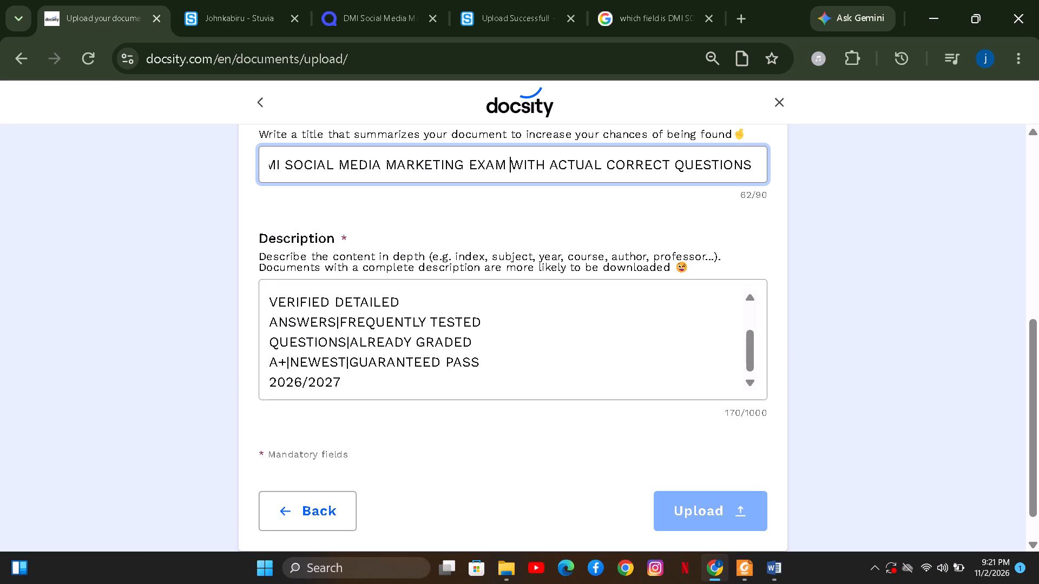
{"action": "left_click_drag", "start_coordinate": [512, 171], "coordinate": [950, 236]}
{"action": "key", "text": "BackSpace"}
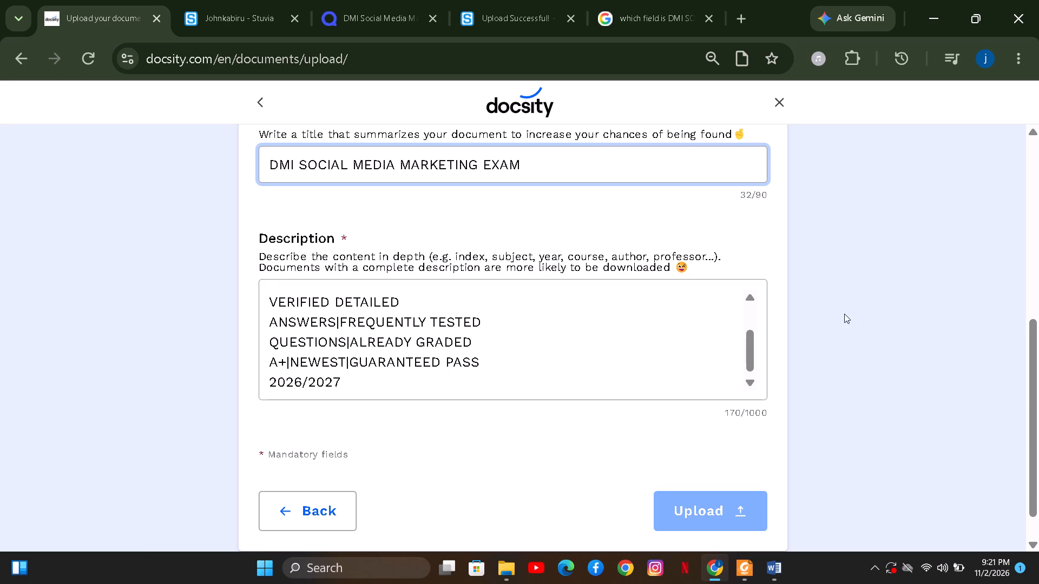
Set the document's price to 160 points.
{"action": "scroll", "coordinate": [845, 314], "scroll_direction": "up", "scroll_amount": 3}
{"action": "left_click", "coordinate": [622, 303]}
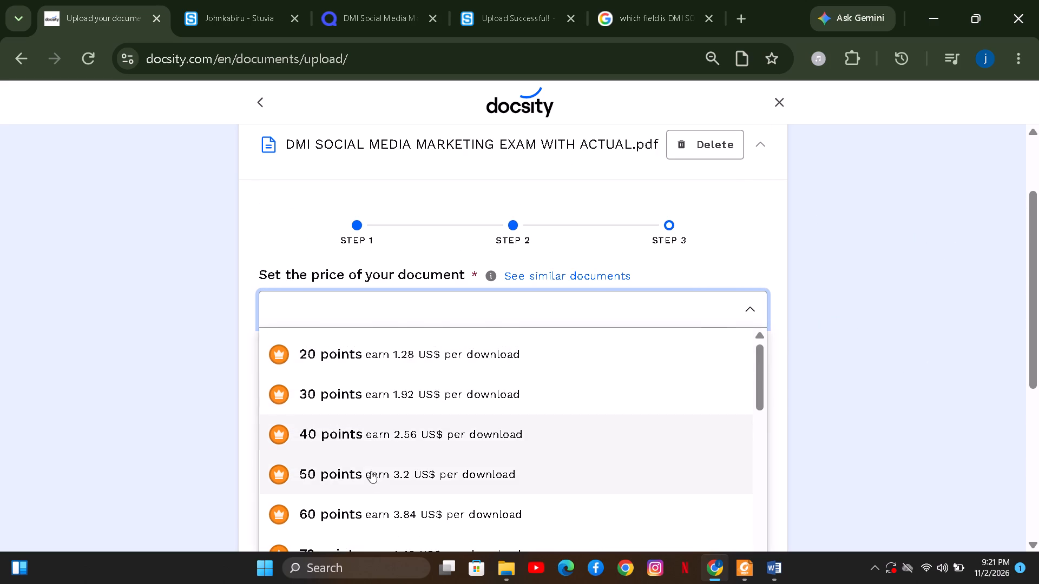
{"action": "scroll", "coordinate": [377, 459], "scroll_direction": "down", "scroll_amount": 4}
{"action": "left_click", "coordinate": [391, 423]}
Submit the DMI social media marketing exam for upload.
{"action": "scroll", "coordinate": [559, 462], "scroll_direction": "down", "scroll_amount": 2}
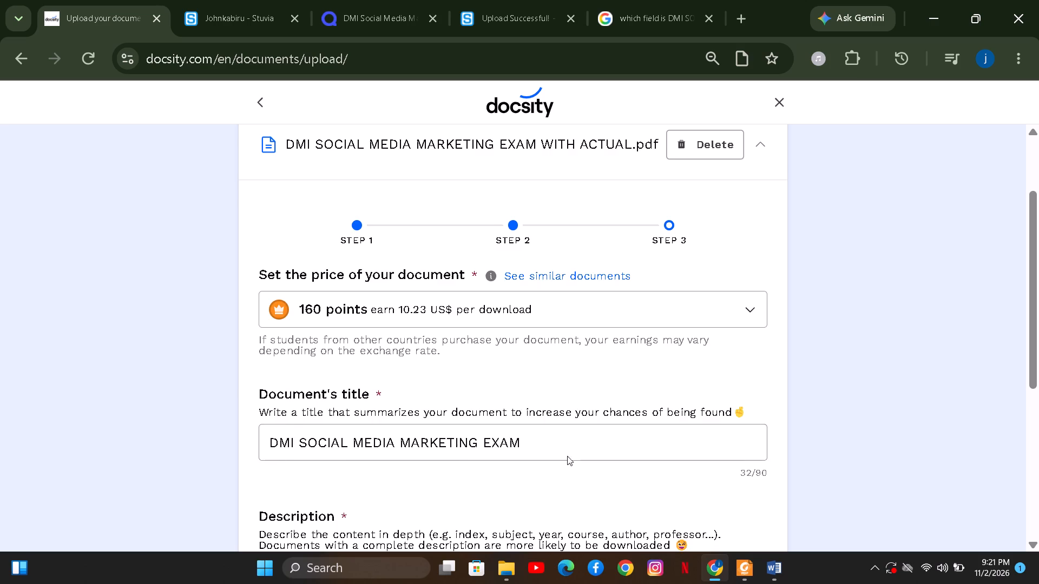
{"action": "scroll", "coordinate": [567, 456], "scroll_direction": "down", "scroll_amount": 1}
{"action": "scroll", "coordinate": [708, 489], "scroll_direction": "down", "scroll_amount": 3}
{"action": "left_click", "coordinate": [725, 474]}
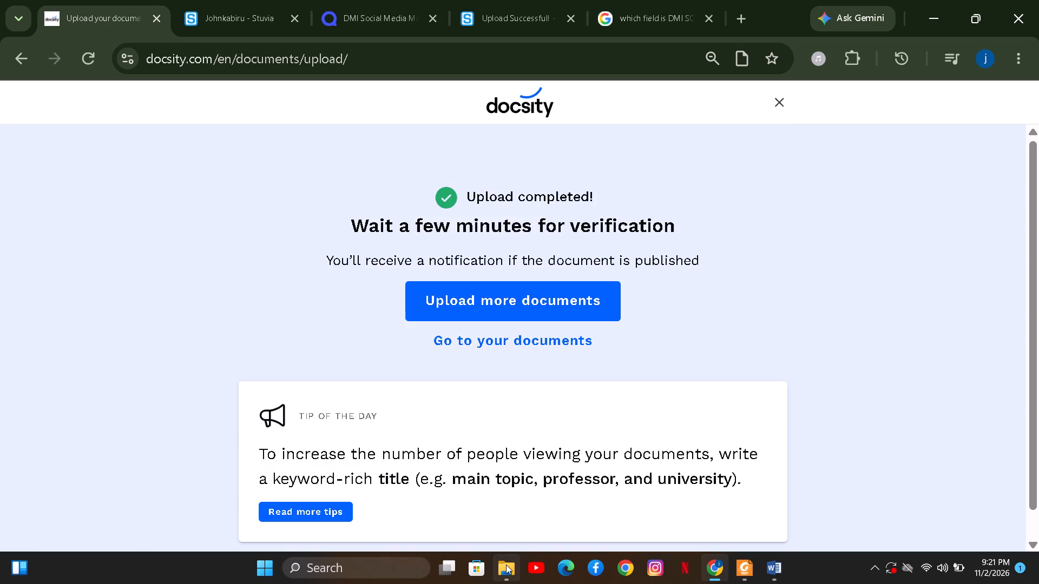
Start another Docsity upload and add the CS 6250 PDF from the GAITOO folder.
{"action": "left_click", "coordinate": [507, 565]}
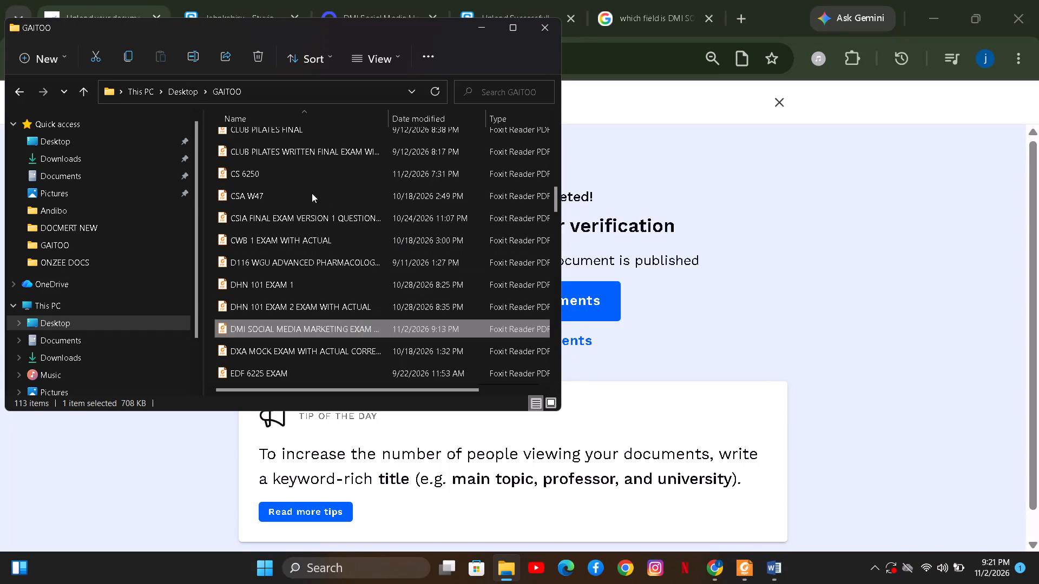
{"action": "left_click", "coordinate": [593, 290]}
{"action": "left_click", "coordinate": [593, 293]}
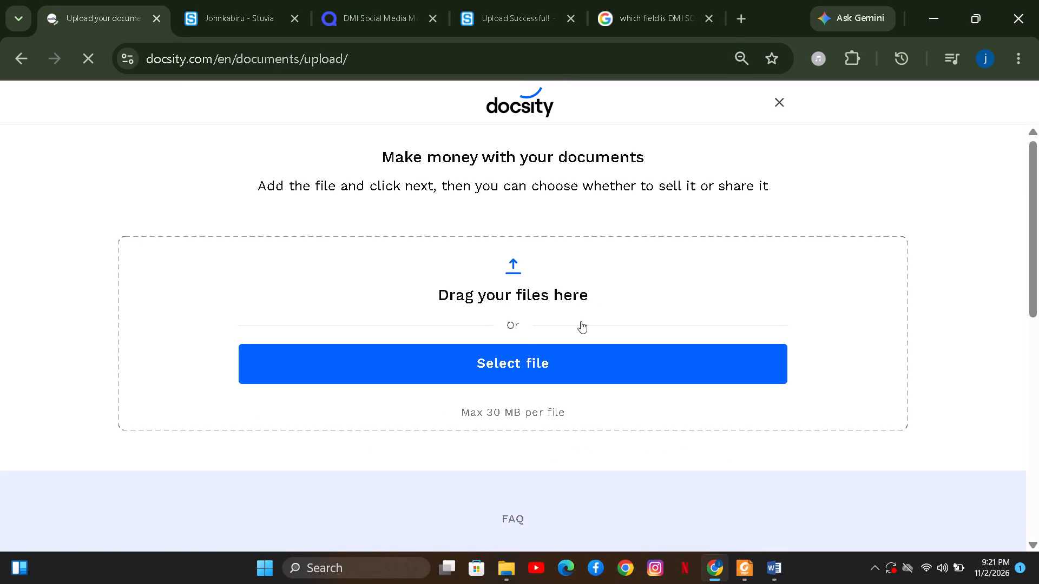
{"action": "left_click", "coordinate": [504, 559]}
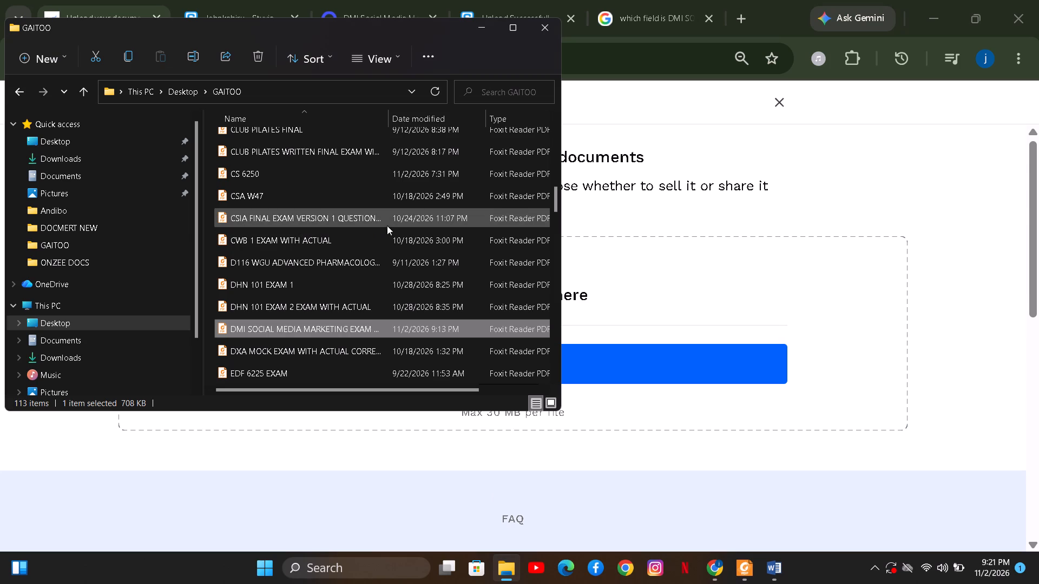
{"action": "left_click_drag", "start_coordinate": [291, 175], "coordinate": [450, 188]}
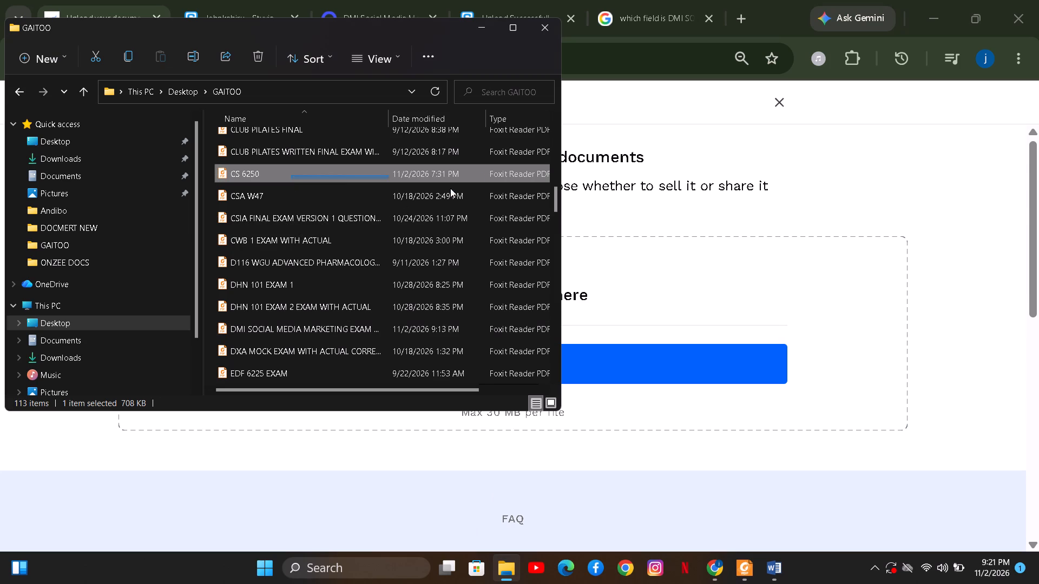
{"action": "left_click_drag", "start_coordinate": [450, 188], "coordinate": [551, 209]}
{"action": "left_click", "coordinate": [304, 177]}
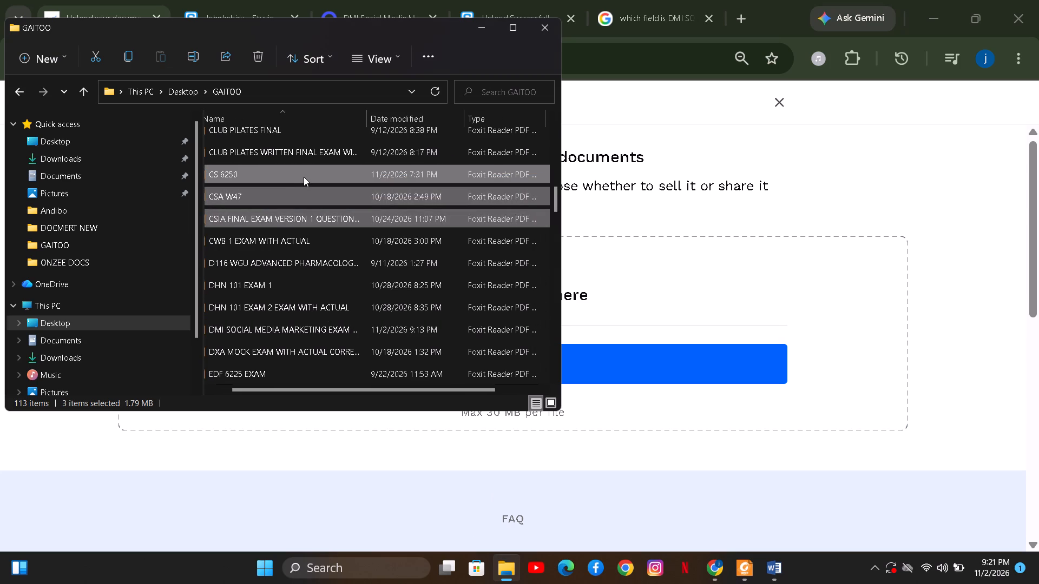
{"action": "left_click_drag", "start_coordinate": [305, 176], "coordinate": [629, 297]}
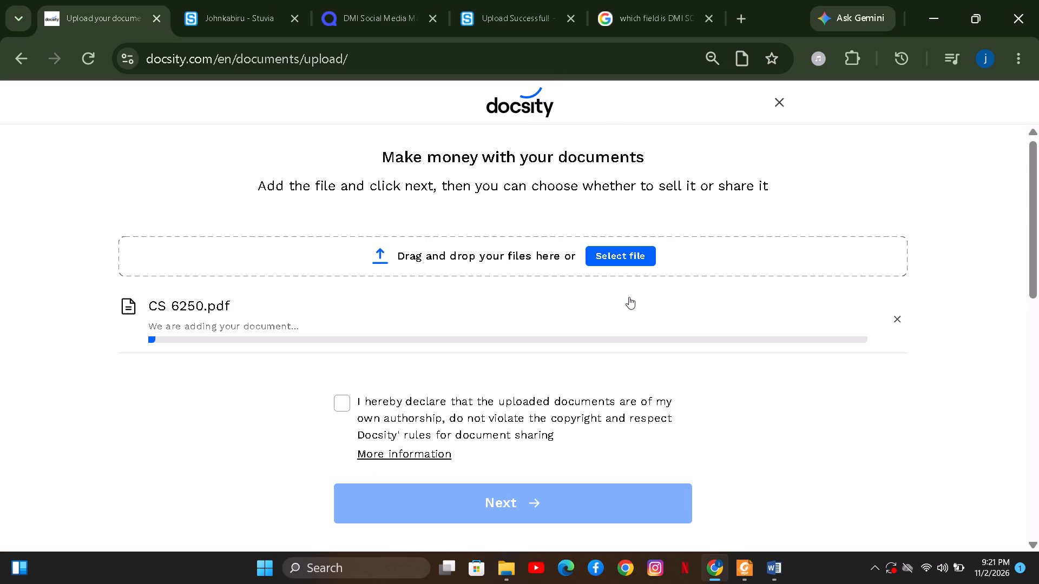
Accept the authorship declaration for CS 6250.pdf and continue to the document details.
{"action": "left_click", "coordinate": [345, 405]}
{"action": "left_click", "coordinate": [521, 500]}
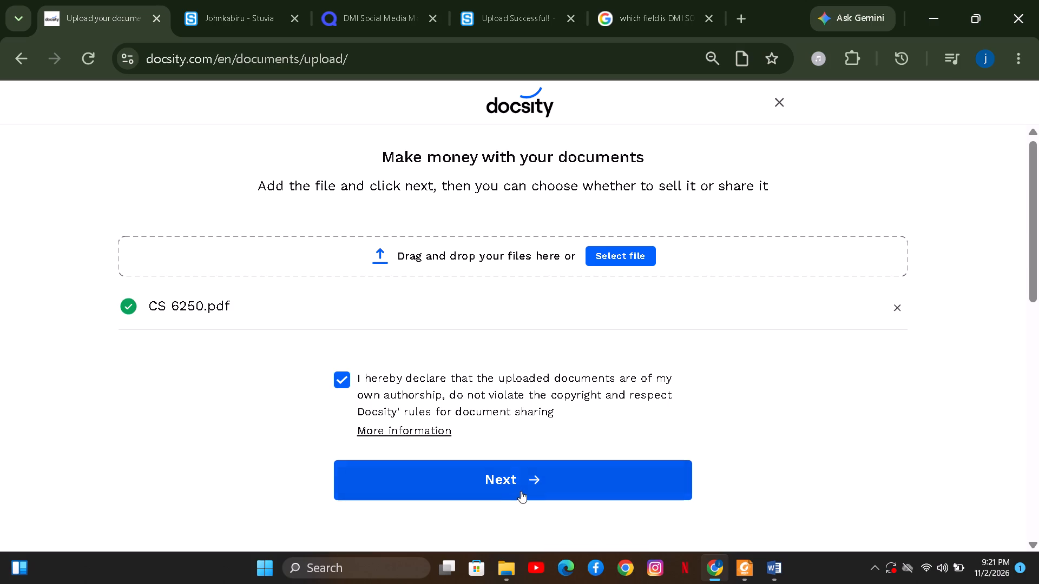
{"action": "left_click", "coordinate": [521, 489]}
Choose the academic year for the CS 6250 document and continue to the subject and document type stage.
{"action": "scroll", "coordinate": [477, 476], "scroll_direction": "down", "scroll_amount": 3}
{"action": "left_click", "coordinate": [388, 432]}
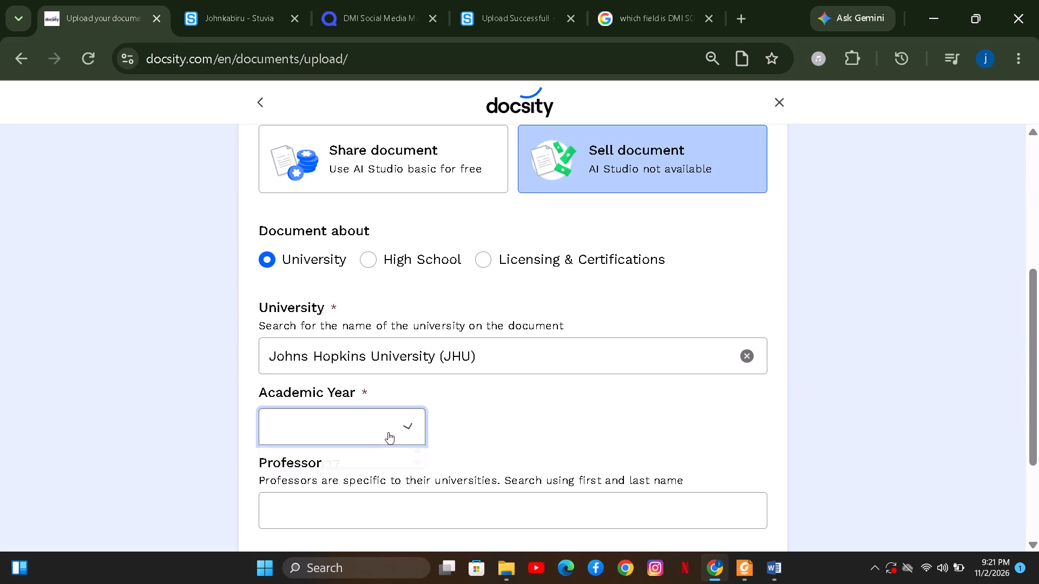
{"action": "left_click", "coordinate": [377, 470]}
{"action": "scroll", "coordinate": [485, 451], "scroll_direction": "down", "scroll_amount": 2}
{"action": "left_click", "coordinate": [698, 477]}
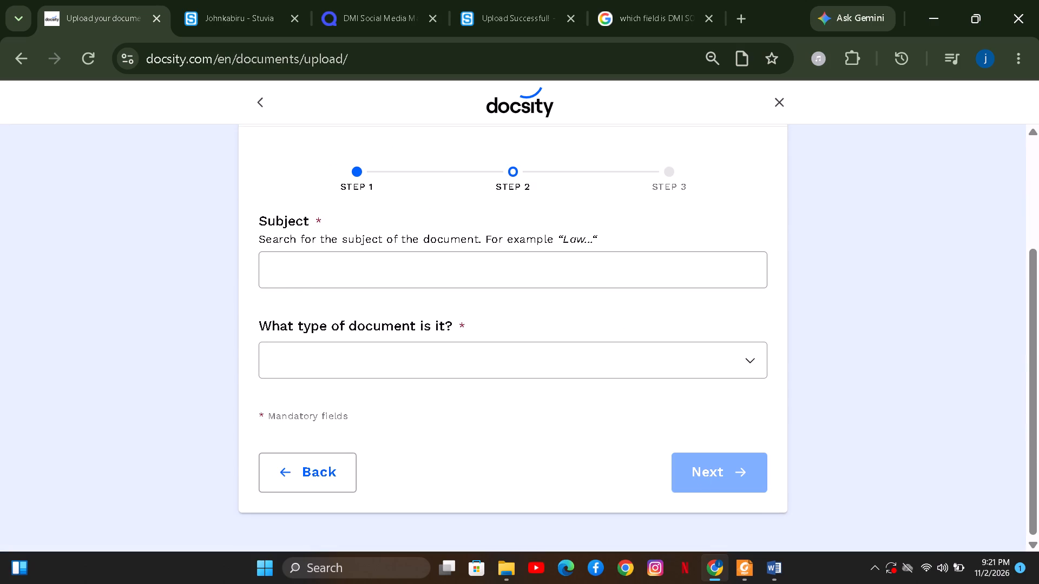
Open the CS 6250 PDF from the GAITOO folder and copy "CS 6250" from its heading.
{"action": "left_click", "coordinate": [604, 265]}
{"action": "left_click", "coordinate": [507, 563]}
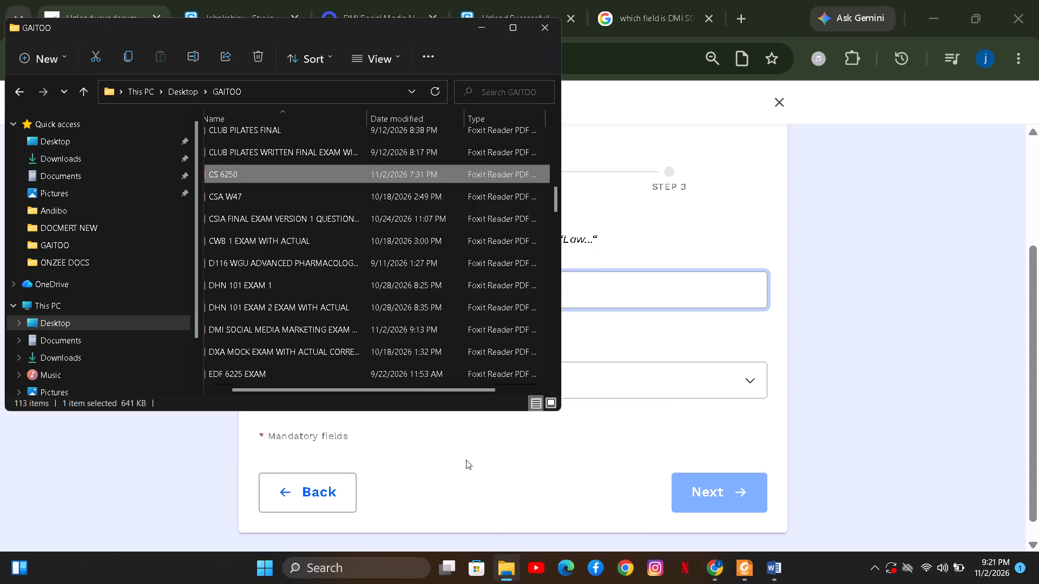
{"action": "double_click", "coordinate": [353, 176]}
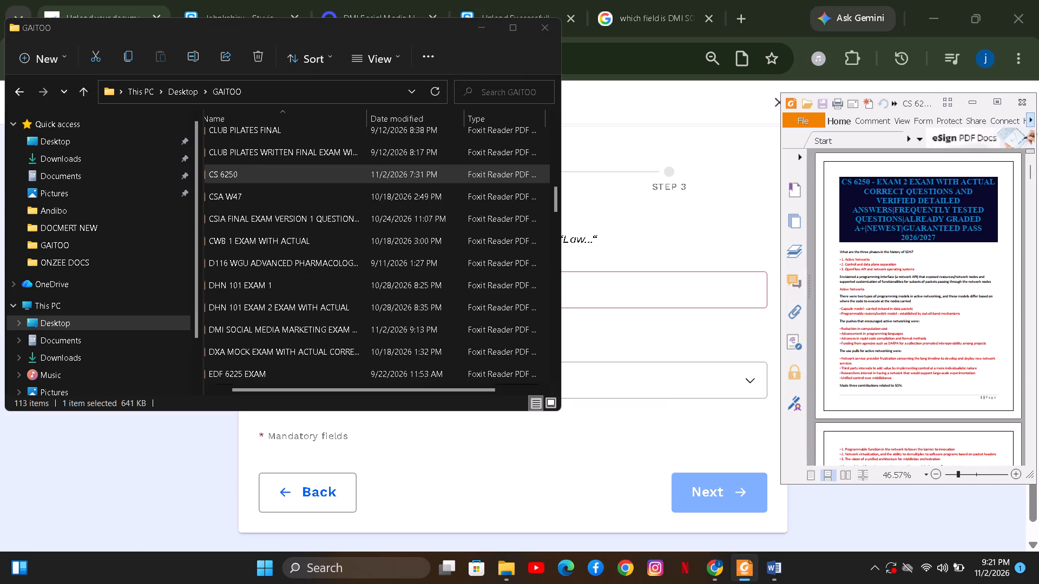
{"action": "left_click", "coordinate": [860, 184]}
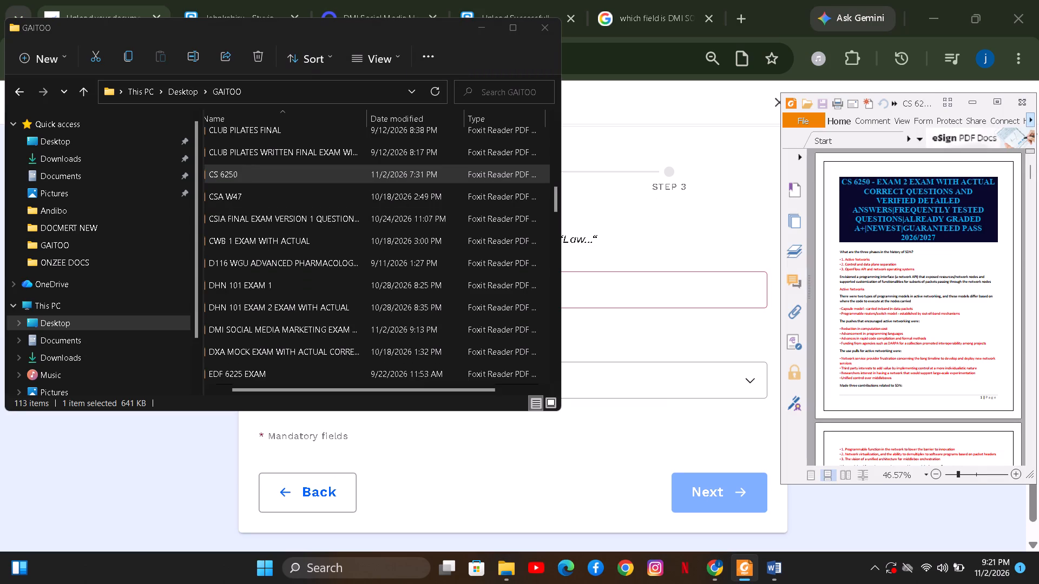
{"action": "left_click_drag", "start_coordinate": [841, 183], "coordinate": [871, 183]}
{"action": "key", "text": "ctrl+c"}
{"action": "key", "text": "ctrl+c"}
In the existing Google results tab, search for "which field is CS 6250".
{"action": "left_click", "coordinate": [663, 23]}
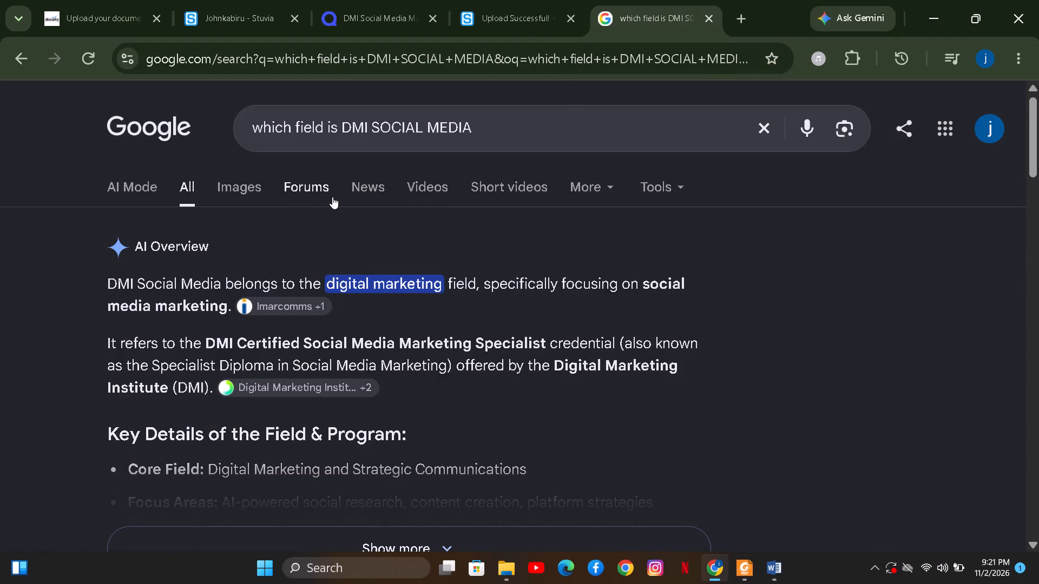
{"action": "left_click_drag", "start_coordinate": [345, 130], "coordinate": [498, 131]}
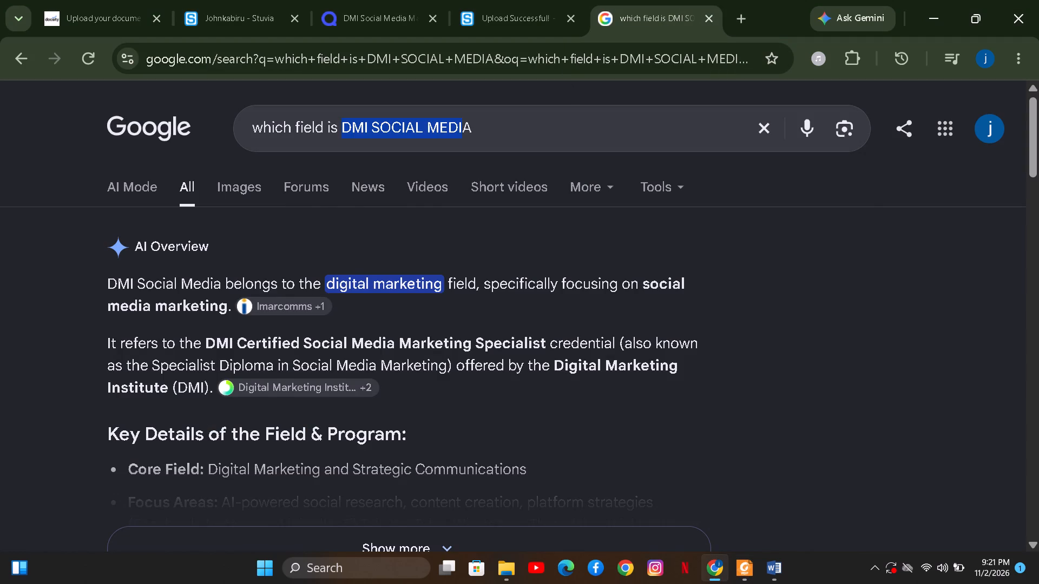
{"action": "left_click_drag", "start_coordinate": [498, 131], "coordinate": [499, 131]}
{"action": "key", "text": "ctrl+v"}
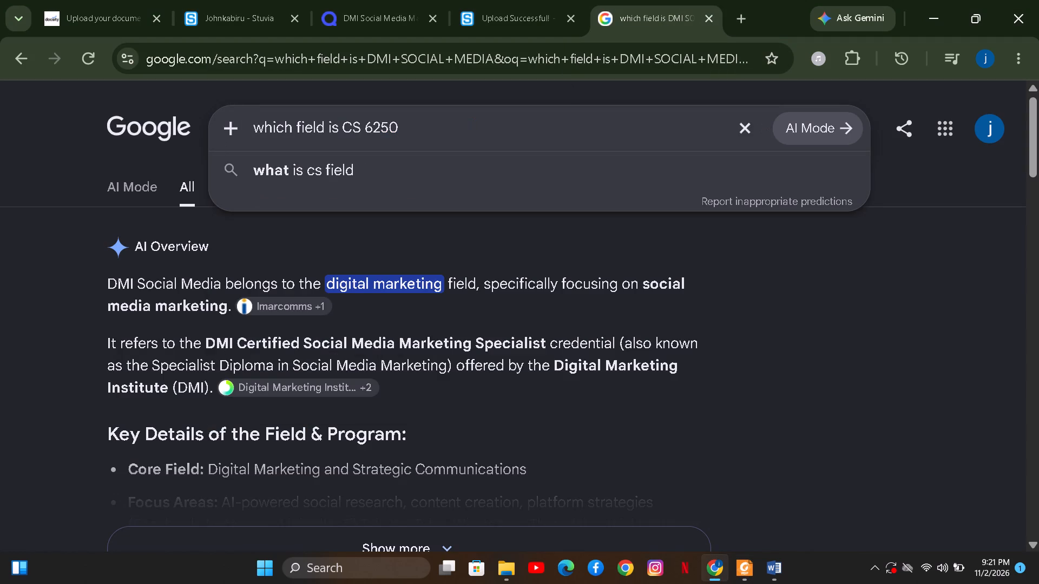
{"action": "key", "text": "Return"}
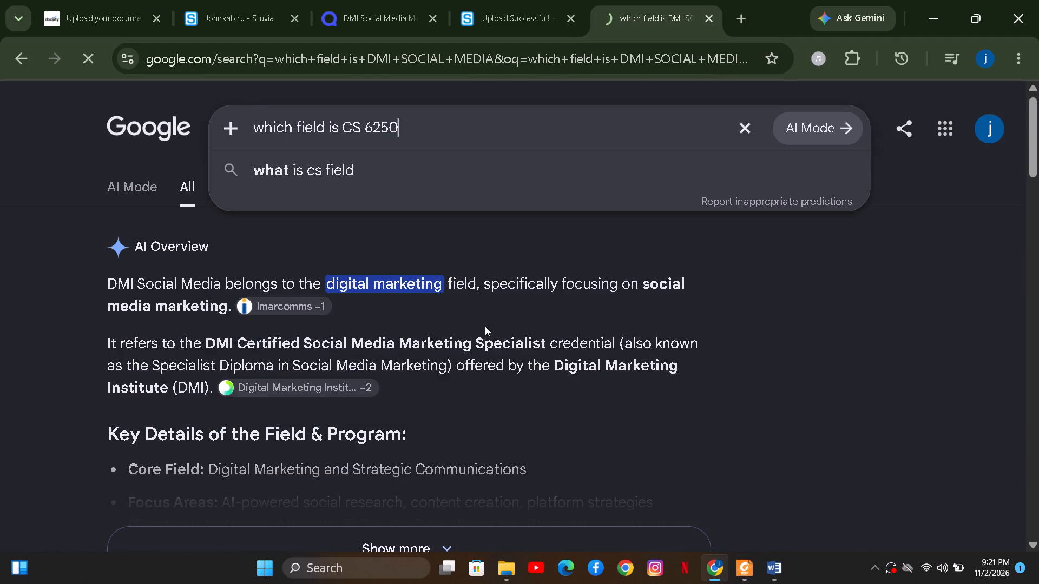
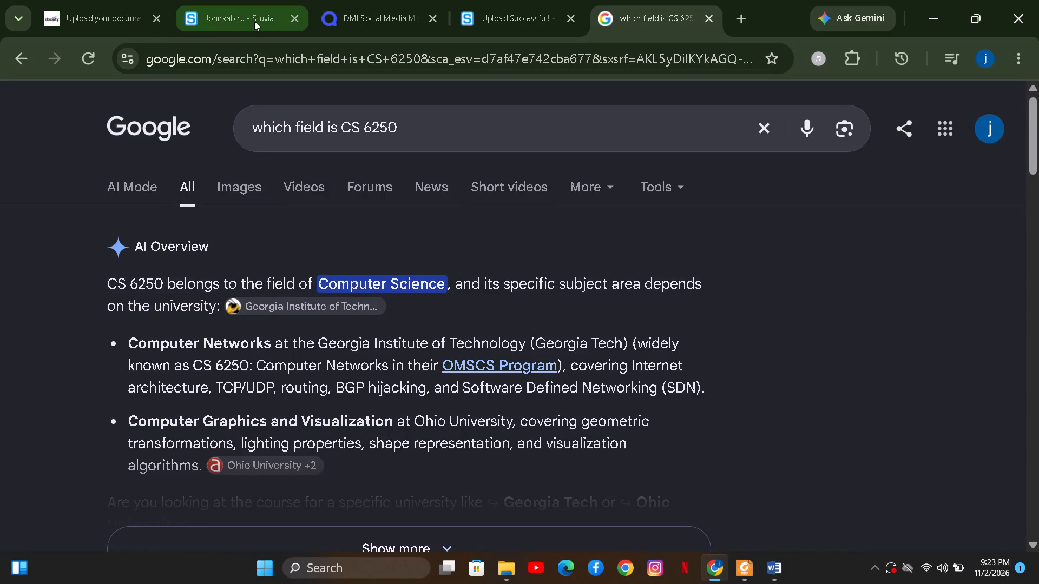
Return to the Docsity upload form and set the CS 6250 document's subject to Computer Science.
{"action": "left_click", "coordinate": [89, 24]}
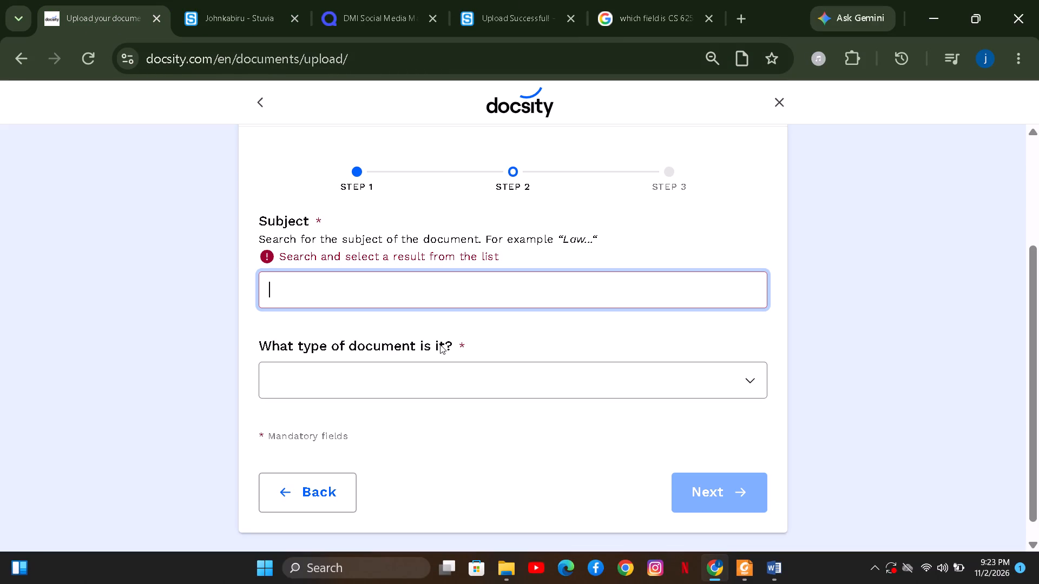
{"action": "type", "text": "comp"}
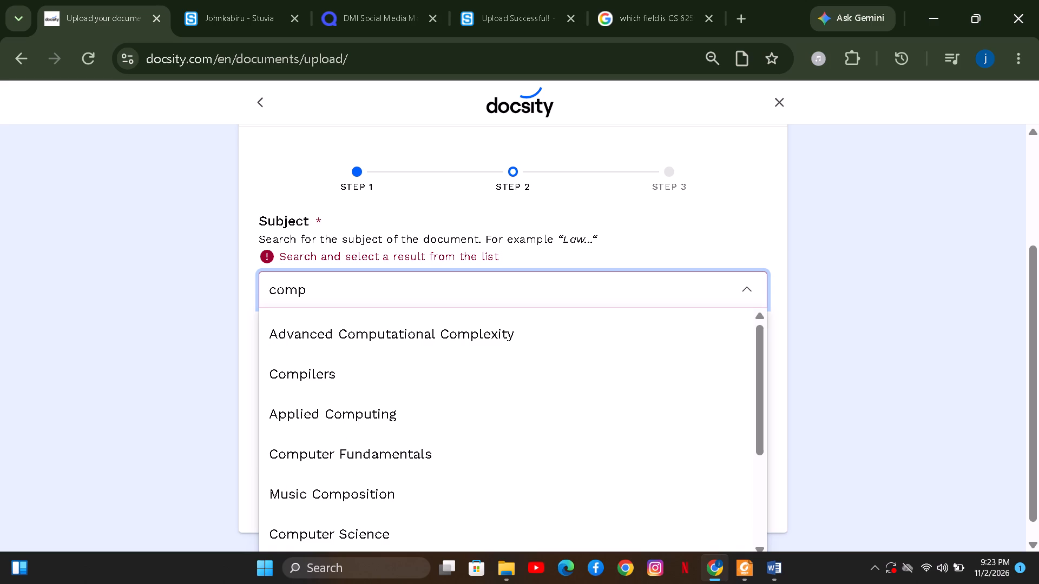
{"action": "left_click", "coordinate": [361, 536]}
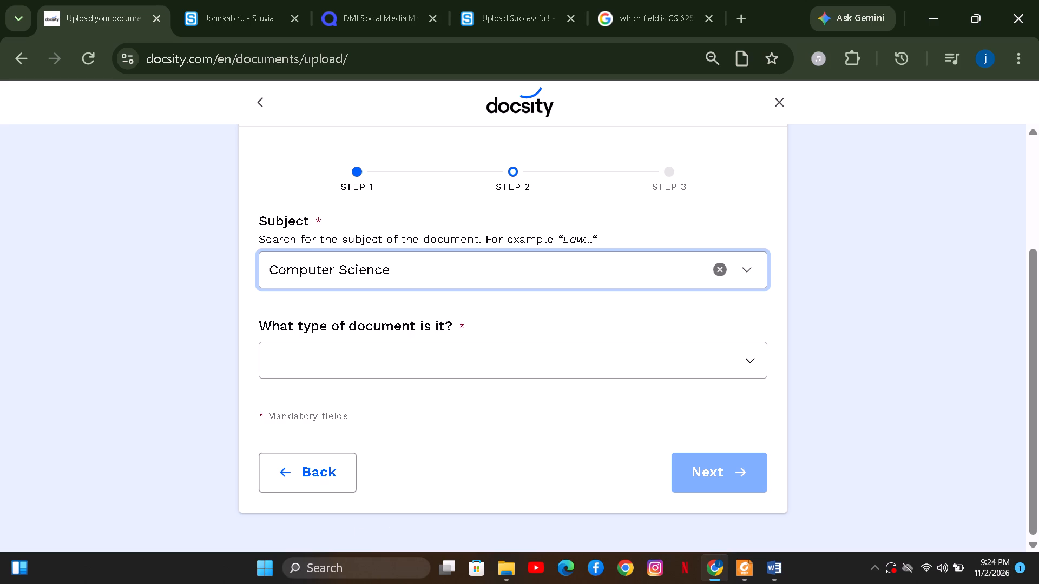
Set the document type to Exercises with the Exams typology and continue to the price, title and description stage.
{"action": "left_click", "coordinate": [469, 359]}
{"action": "scroll", "coordinate": [431, 468], "scroll_direction": "down", "scroll_amount": 3}
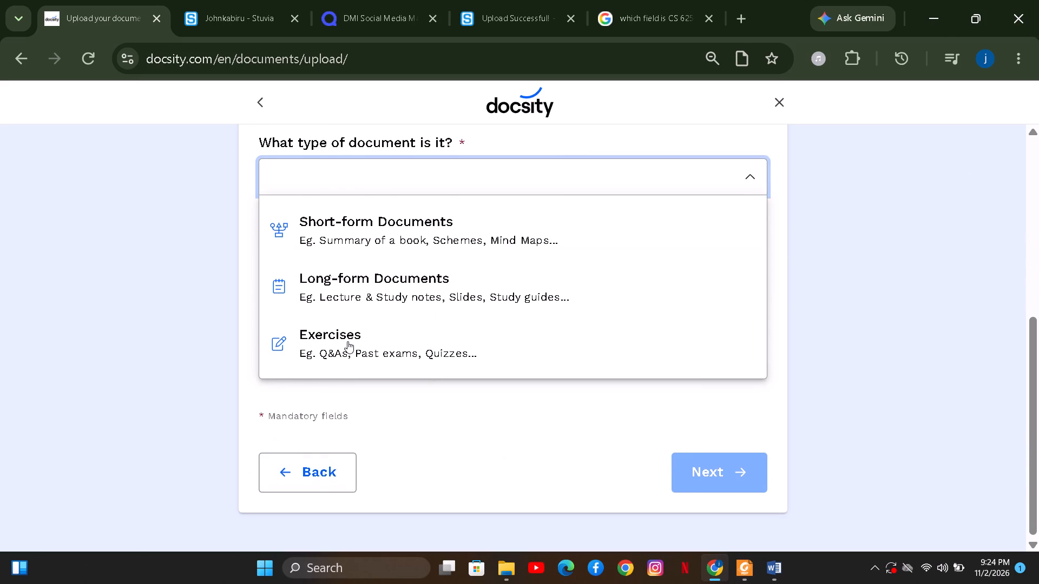
{"action": "left_click", "coordinate": [347, 341]}
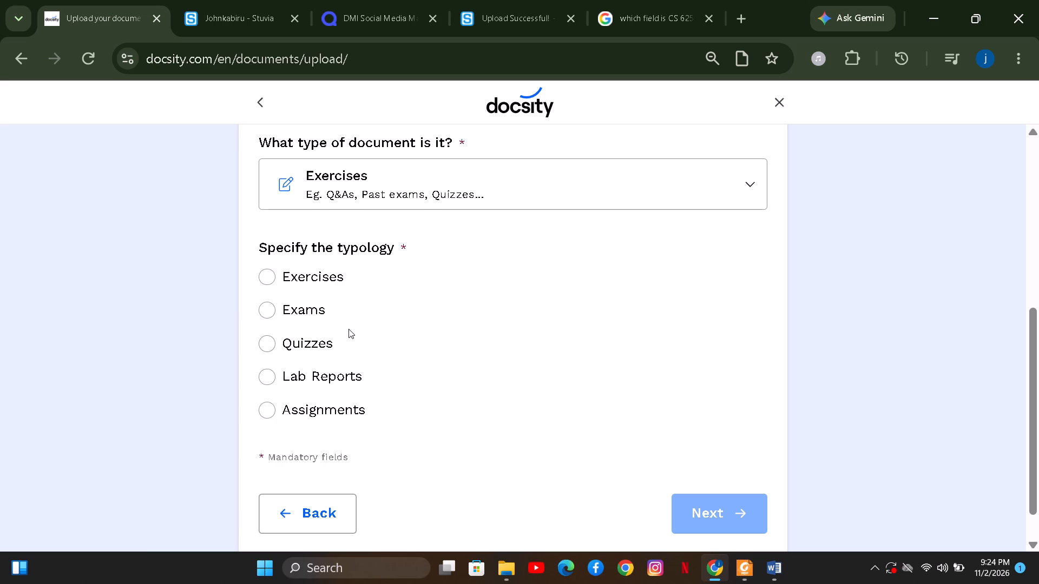
{"action": "left_click", "coordinate": [303, 316]}
{"action": "left_click", "coordinate": [726, 505]}
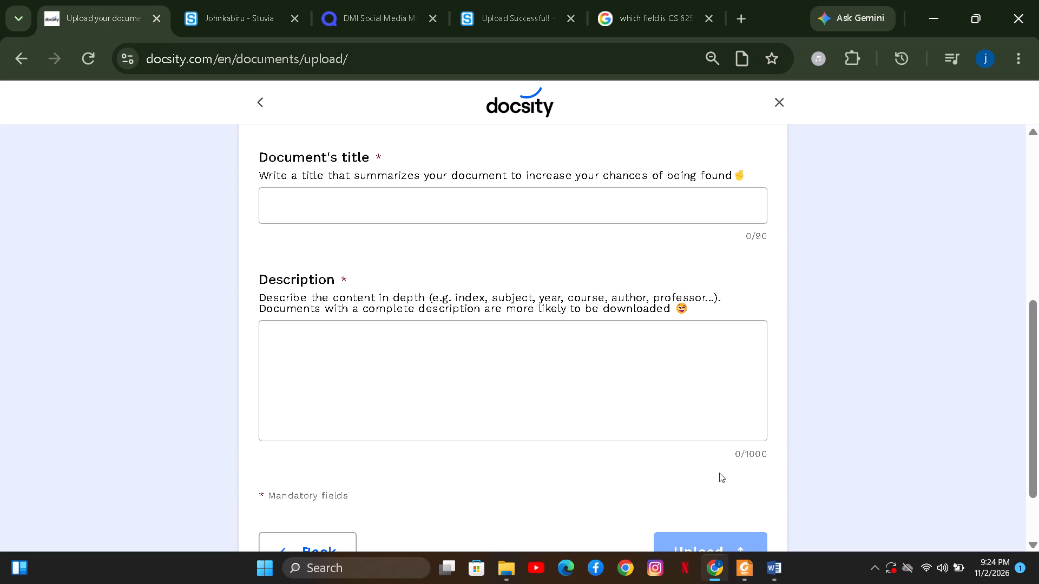
Copy the full heading from the CS 6250 PDF in the GAITOO folder and paste it as the Docsity description.
{"action": "left_click", "coordinate": [573, 407]}
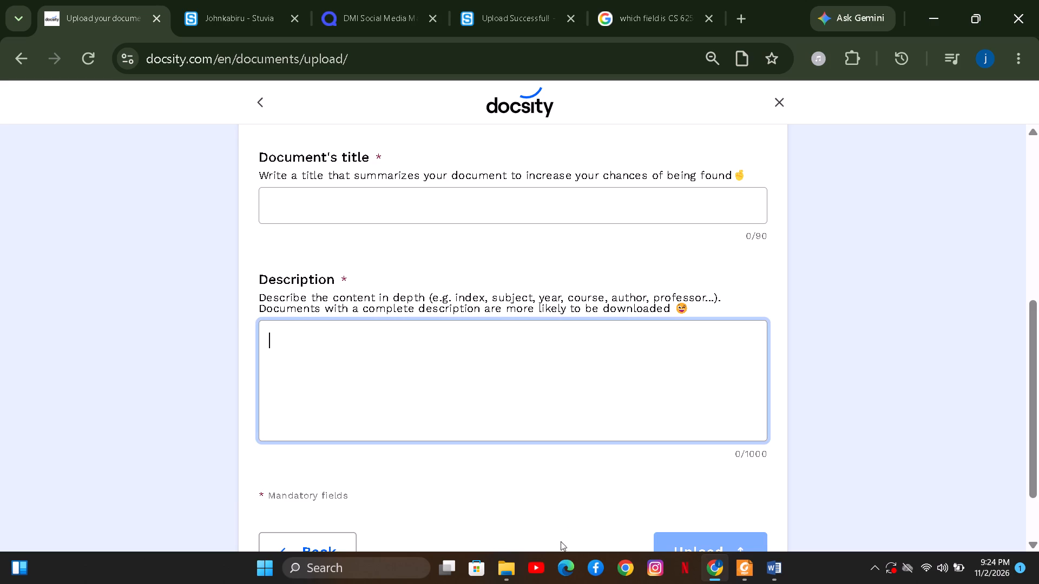
{"action": "left_click", "coordinate": [502, 572]}
{"action": "double_click", "coordinate": [446, 171]}
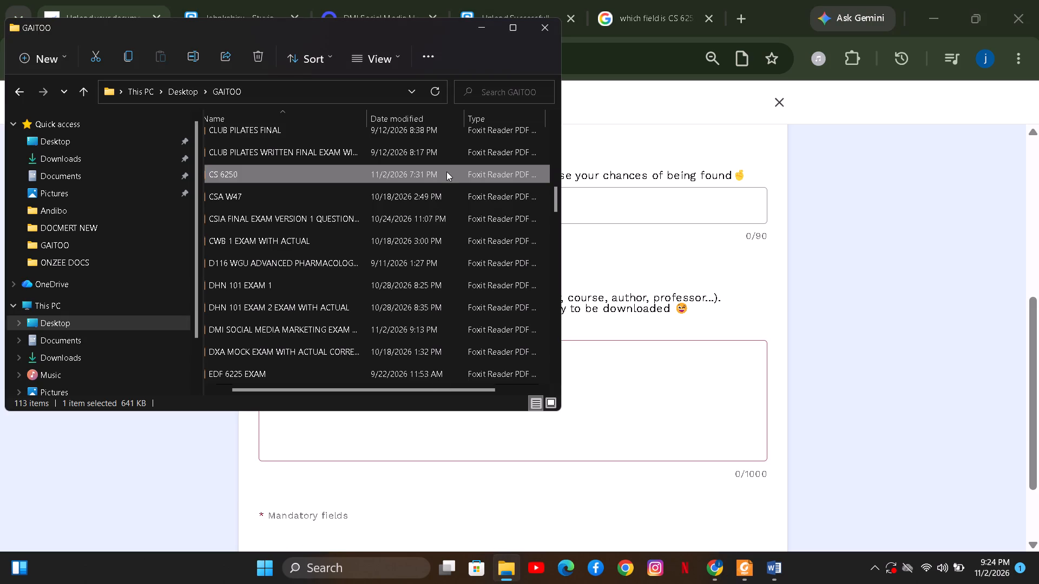
{"action": "left_click", "coordinate": [895, 183]}
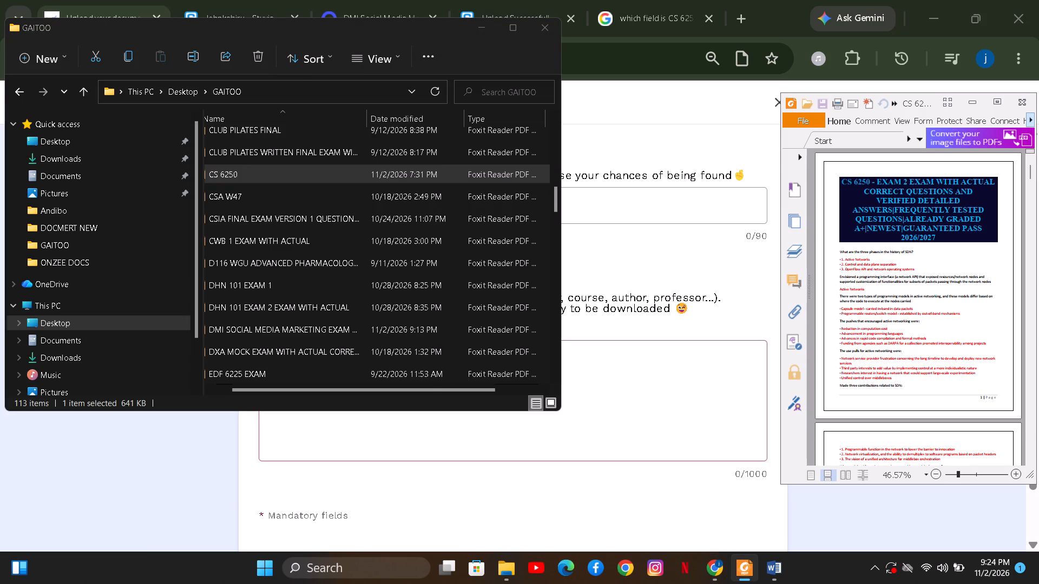
{"action": "left_click", "coordinate": [863, 187]}
{"action": "left_click_drag", "start_coordinate": [842, 183], "coordinate": [850, 184]}
{"action": "left_click_drag", "start_coordinate": [850, 184], "coordinate": [936, 238]}
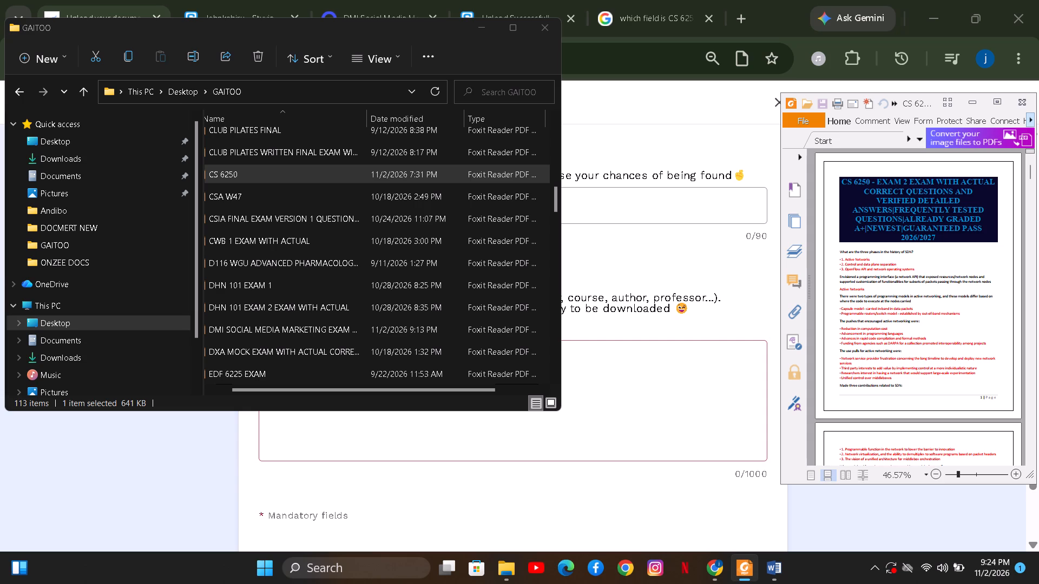
{"action": "key", "text": "ctrl+c"}
{"action": "key", "text": "ctrl+c"}
{"action": "left_click", "coordinate": [615, 355]}
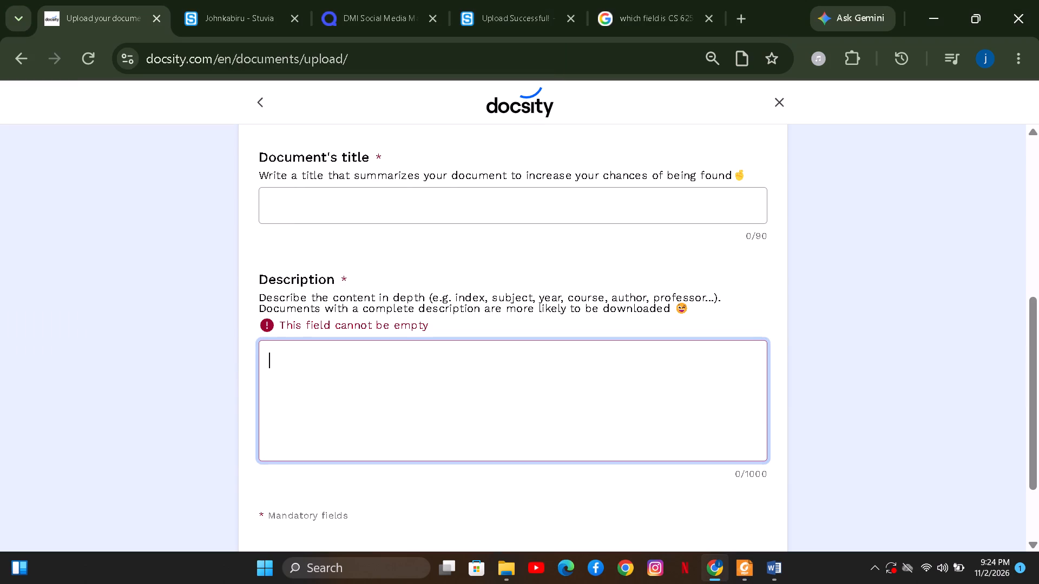
{"action": "key", "text": "ctrl+v"}
Paste the heading as the document's title and trim it to "CS 6250 - EXAM 2 EXAM WITH ACTUAL CORRECT QUESTIONS".
{"action": "left_click", "coordinate": [577, 203]}
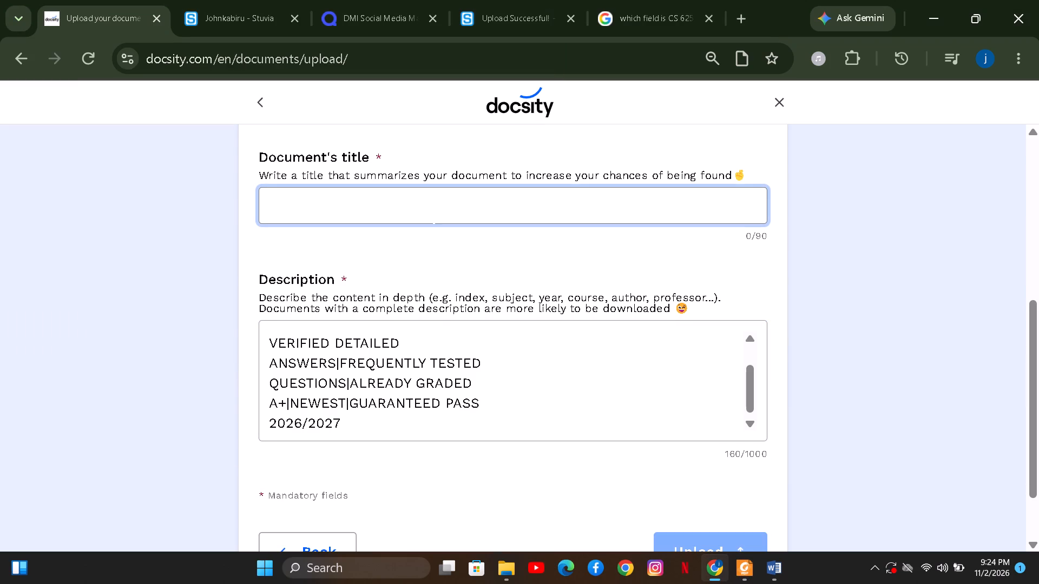
{"action": "key", "text": "ctrl+v"}
{"action": "left_click_drag", "start_coordinate": [443, 202], "coordinate": [928, 309]}
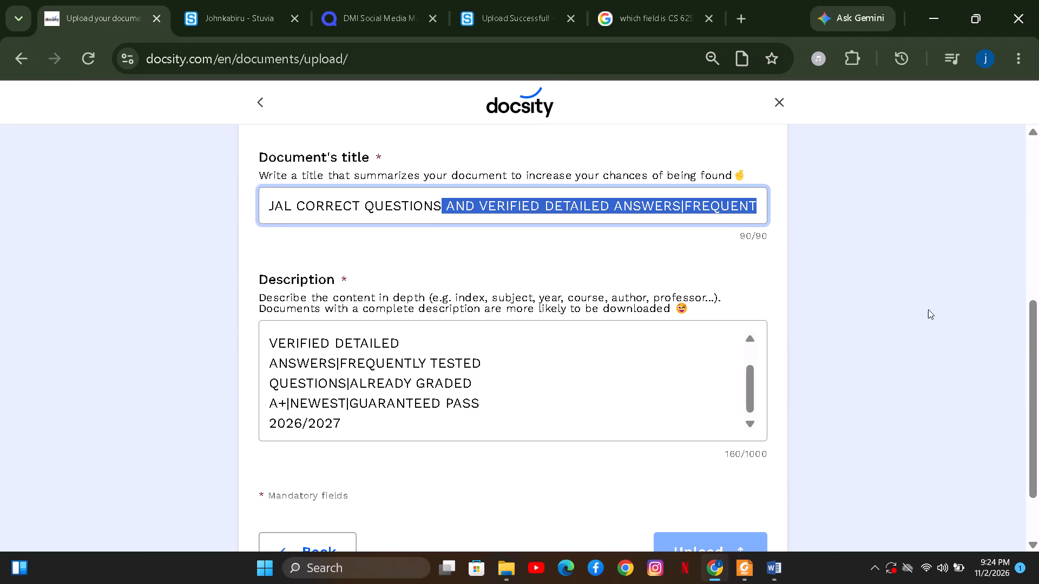
{"action": "left_click_drag", "start_coordinate": [928, 309], "coordinate": [949, 312]}
{"action": "key", "text": "BackSpace"}
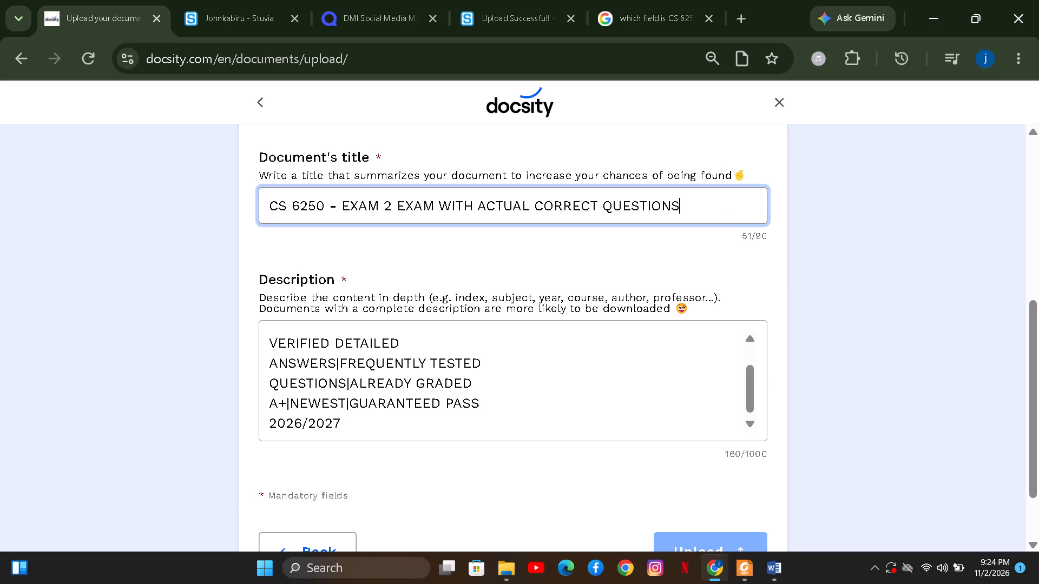
Set the price of the CS 6250 document to 160 points and upload it.
{"action": "scroll", "coordinate": [496, 194], "scroll_direction": "up", "scroll_amount": 4}
{"action": "left_click", "coordinate": [439, 424]}
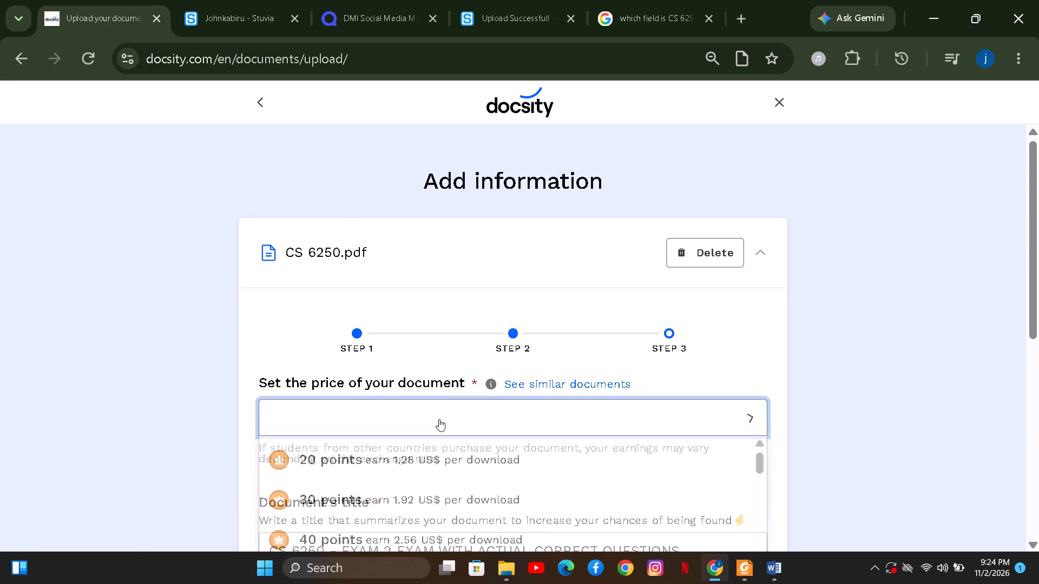
{"action": "scroll", "coordinate": [442, 375], "scroll_direction": "down", "scroll_amount": 3}
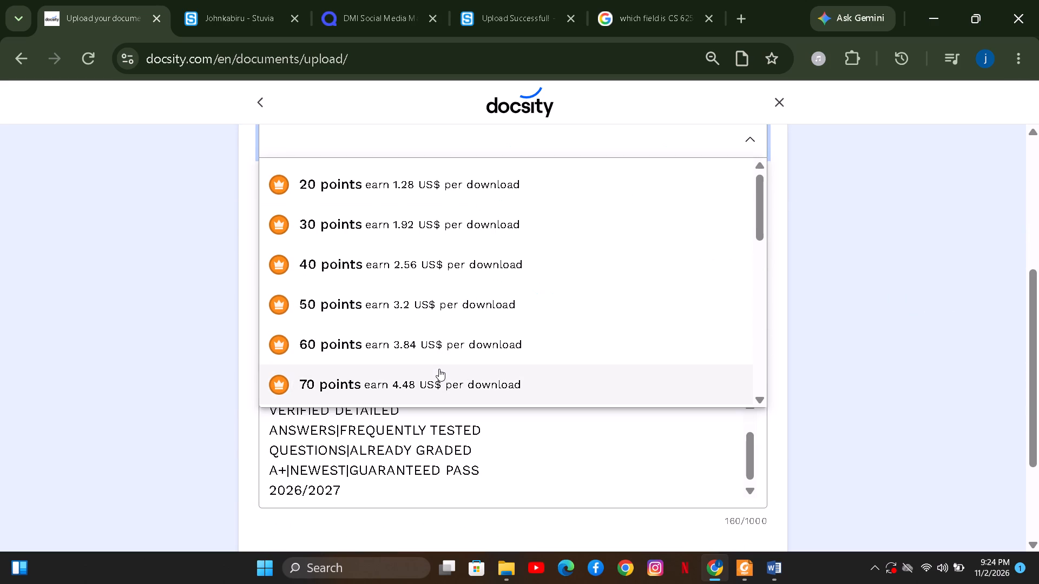
{"action": "scroll", "coordinate": [385, 357], "scroll_direction": "down", "scroll_amount": 3}
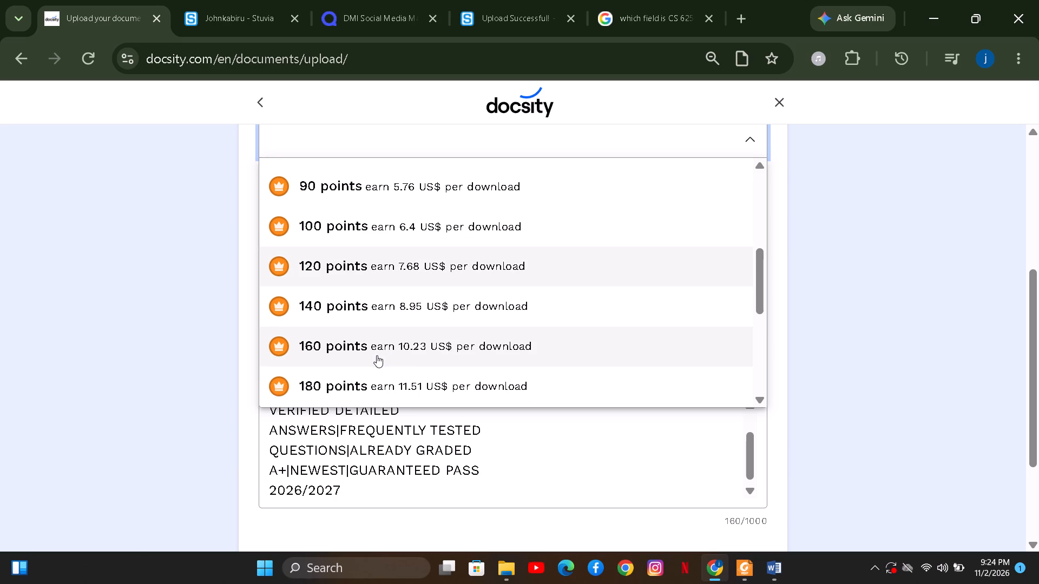
{"action": "left_click", "coordinate": [381, 351]}
{"action": "scroll", "coordinate": [540, 346], "scroll_direction": "down", "scroll_amount": 5}
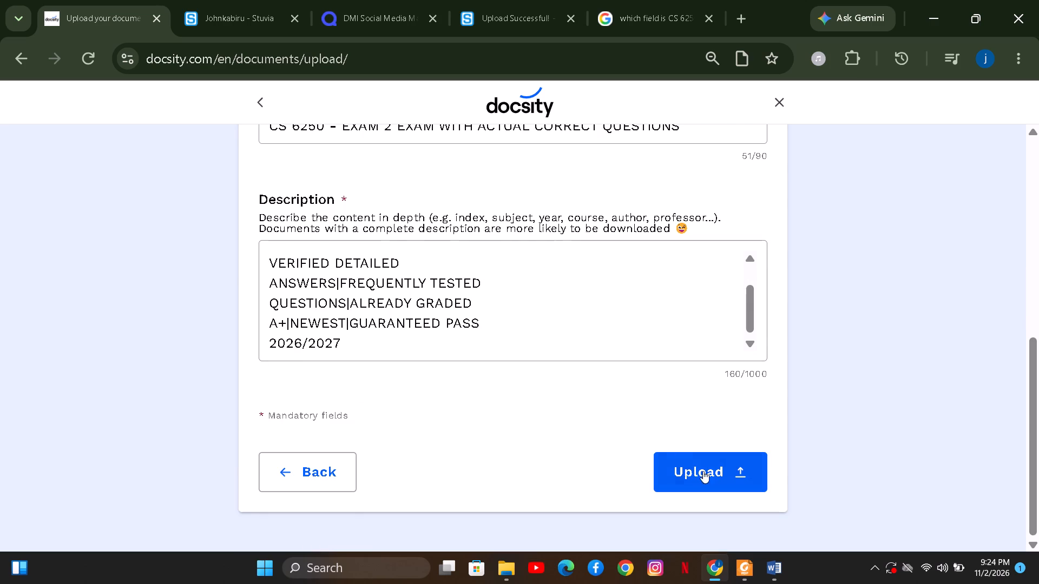
{"action": "left_click", "coordinate": [704, 470]}
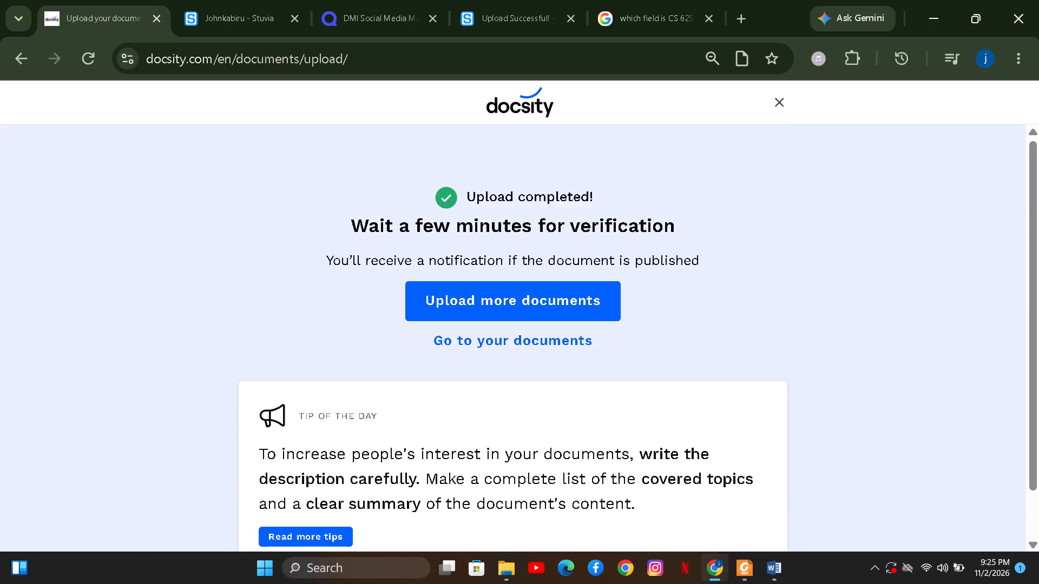
Start another Docsity upload and add the ANPH 1002 FINAL ACTUAL EXAM PDF from the GAITOO folder.
{"action": "left_click", "coordinate": [485, 293]}
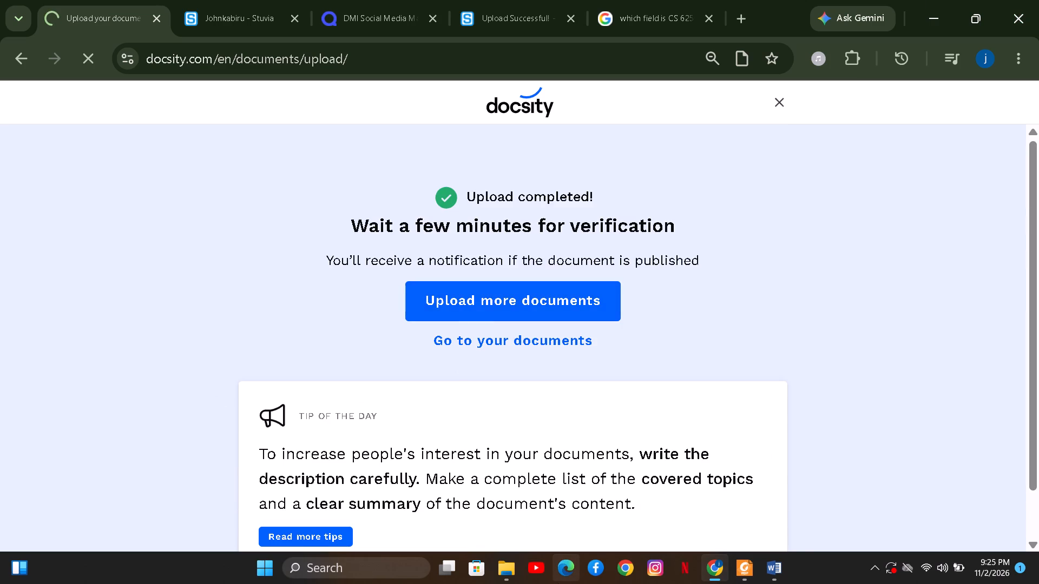
{"action": "left_click", "coordinate": [507, 565]}
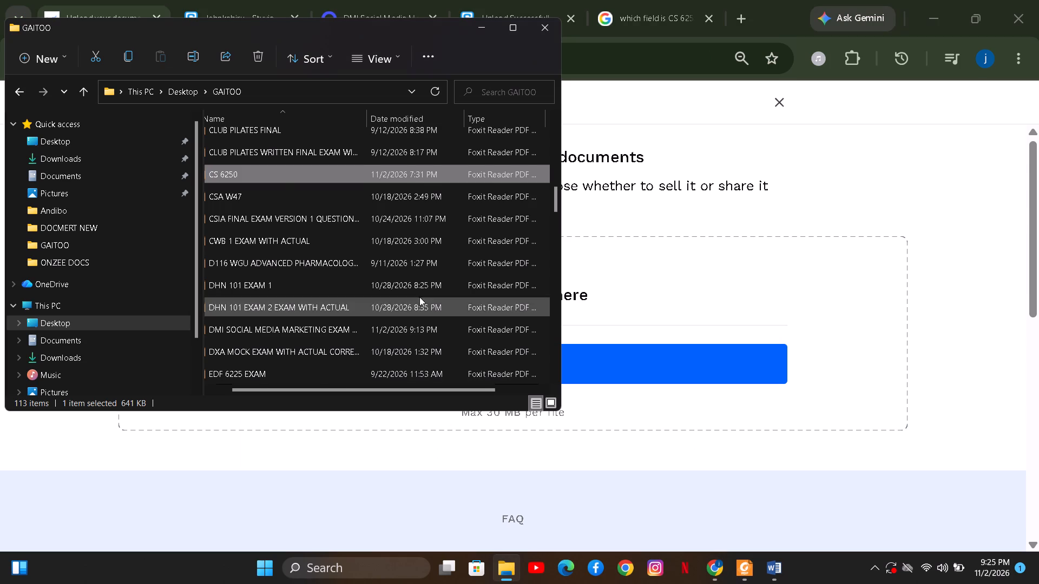
{"action": "scroll", "coordinate": [408, 207], "scroll_direction": "up", "scroll_amount": 6}
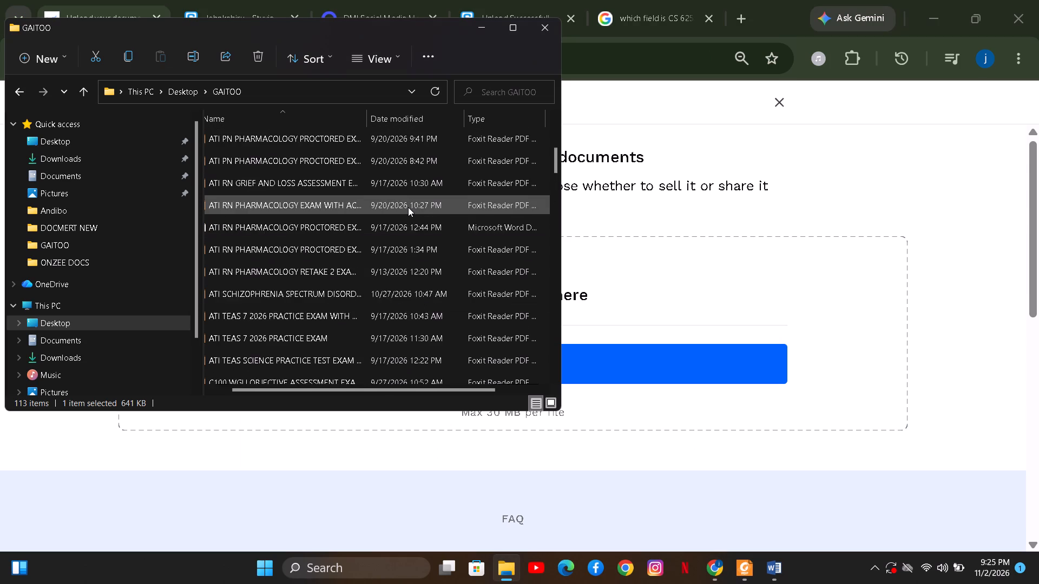
{"action": "scroll", "coordinate": [408, 207], "scroll_direction": "up", "scroll_amount": 7}
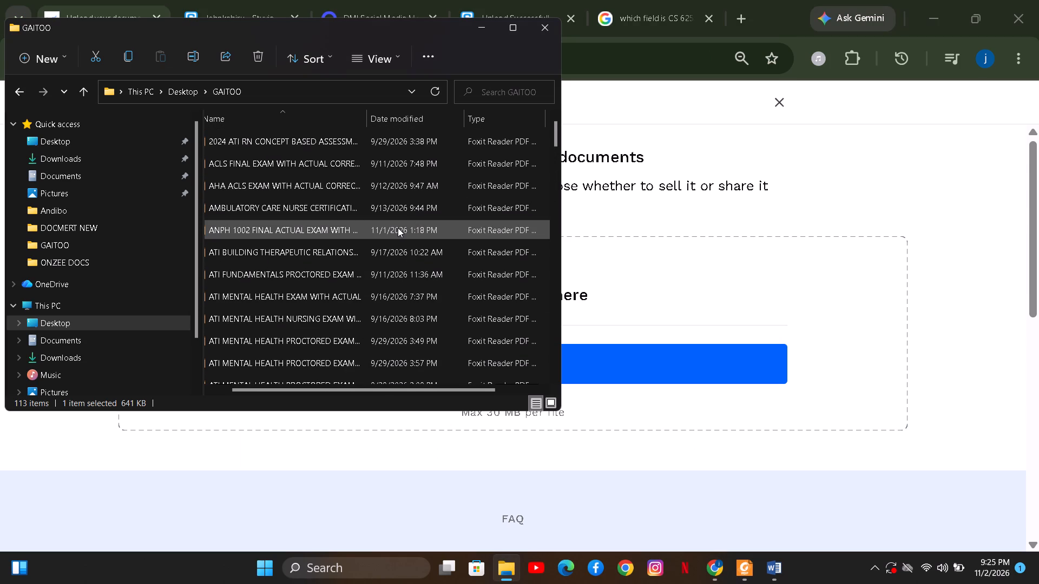
{"action": "left_click_drag", "start_coordinate": [398, 228], "coordinate": [654, 316]}
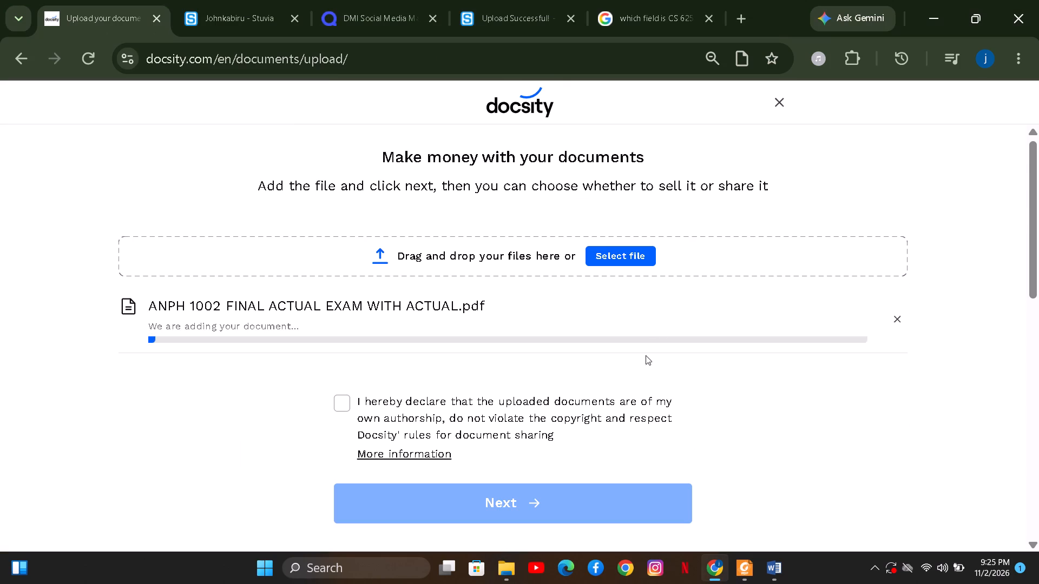
Accept the authorship declaration for the ANPH 1002 PDF and continue to the document details.
{"action": "left_click", "coordinate": [336, 403]}
{"action": "left_click", "coordinate": [483, 513]}
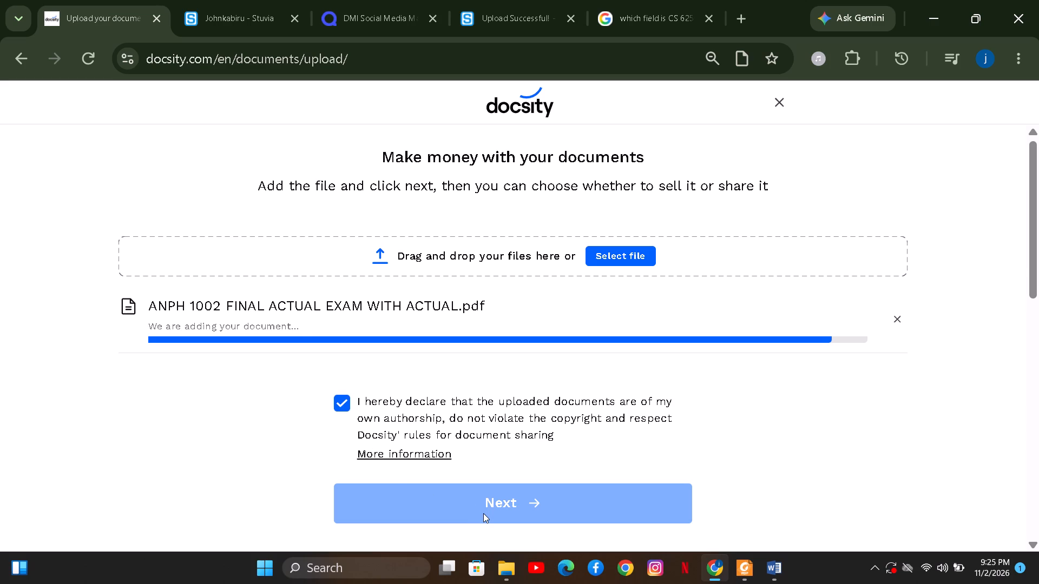
{"action": "left_click", "coordinate": [491, 491]}
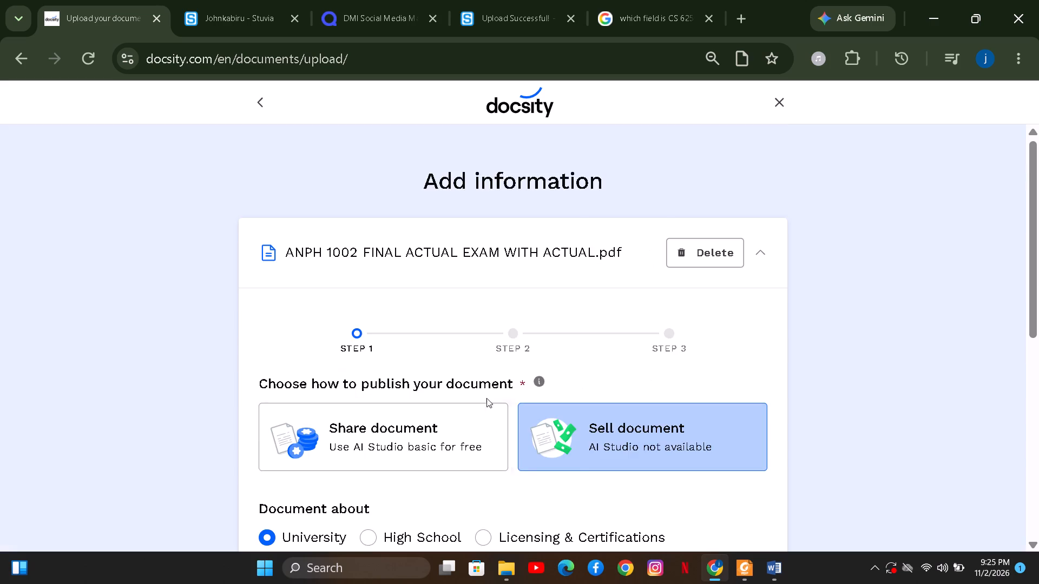
Choose academic year 2026/2027 for the ANPH 1002 document and continue to the subject and document type stage.
{"action": "scroll", "coordinate": [486, 398], "scroll_direction": "down", "scroll_amount": 3}
{"action": "left_click", "coordinate": [408, 437]}
{"action": "left_click", "coordinate": [352, 467]}
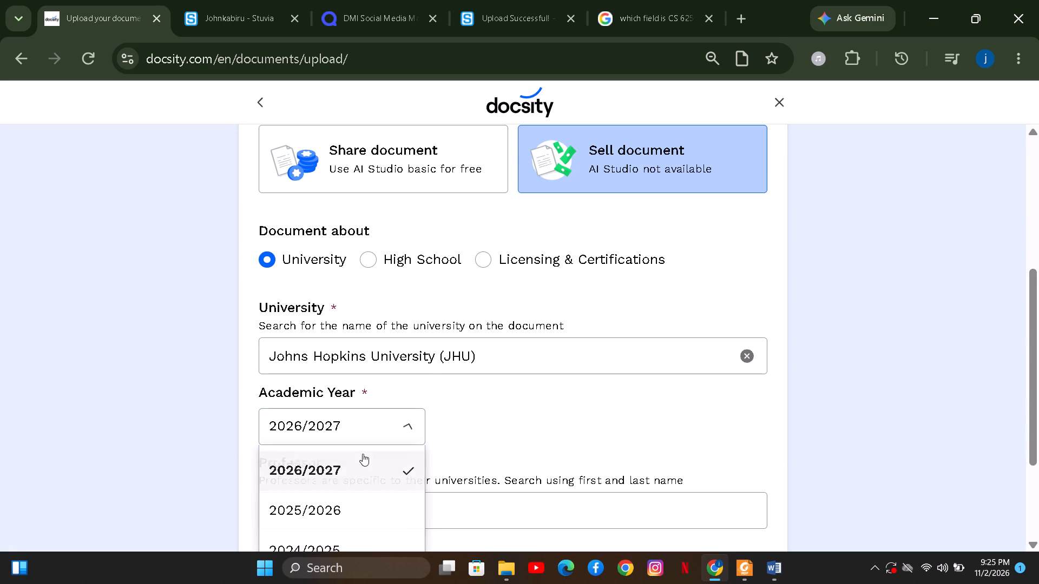
{"action": "scroll", "coordinate": [448, 377], "scroll_direction": "down", "scroll_amount": 3}
{"action": "left_click", "coordinate": [728, 483]}
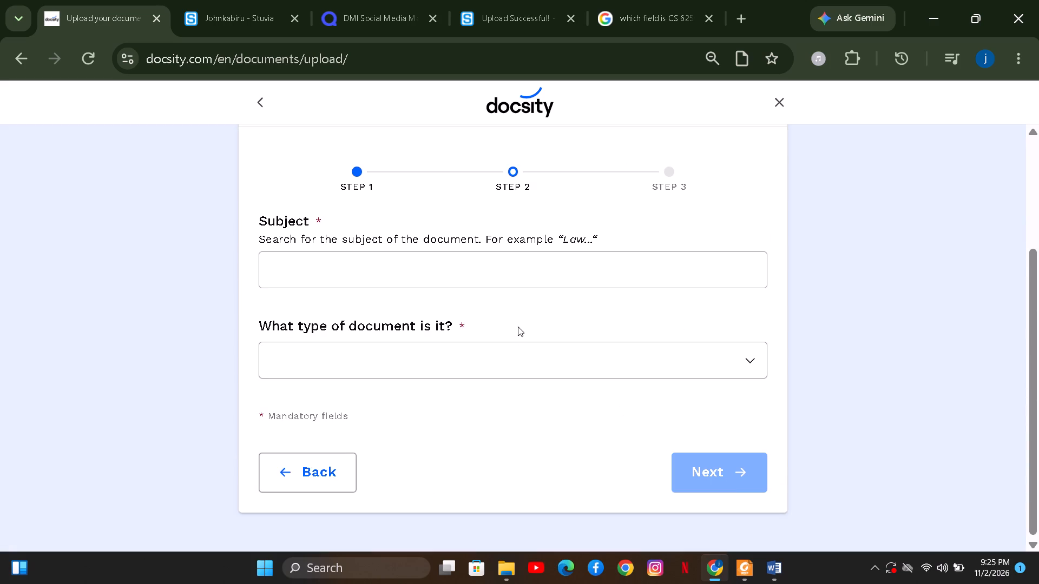
Open the ANPH 1002 PDF from the GAITOO folder and copy "ANPH 1002" from its heading.
{"action": "left_click", "coordinate": [528, 273]}
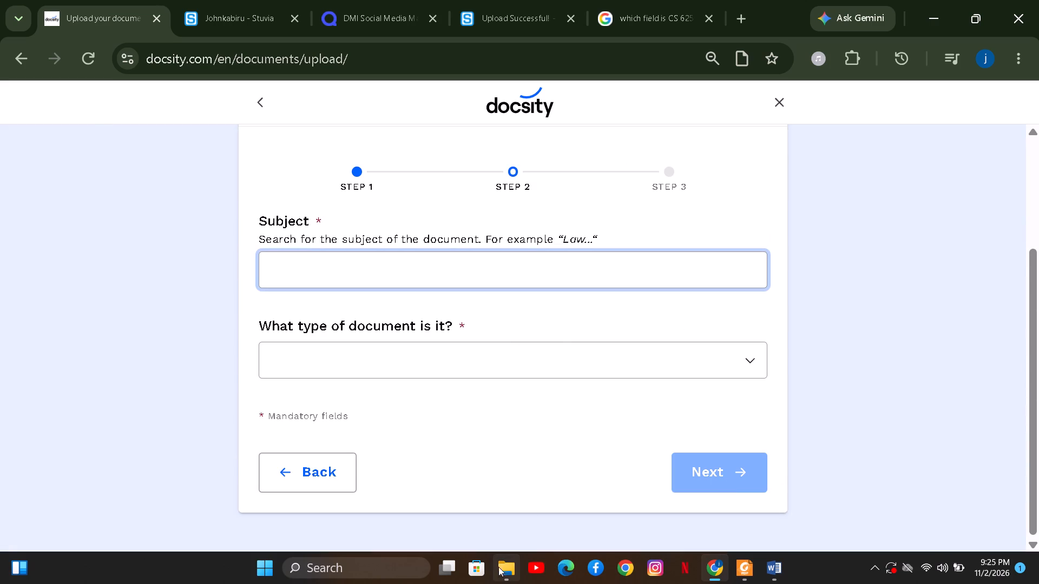
{"action": "left_click", "coordinate": [502, 566]}
{"action": "double_click", "coordinate": [440, 230]}
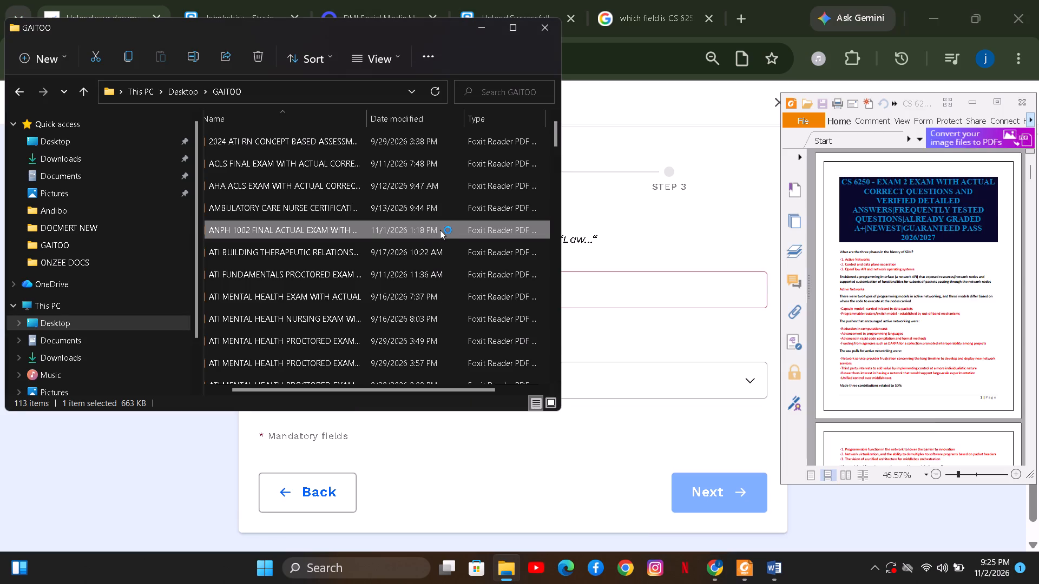
{"action": "left_click", "coordinate": [883, 199]}
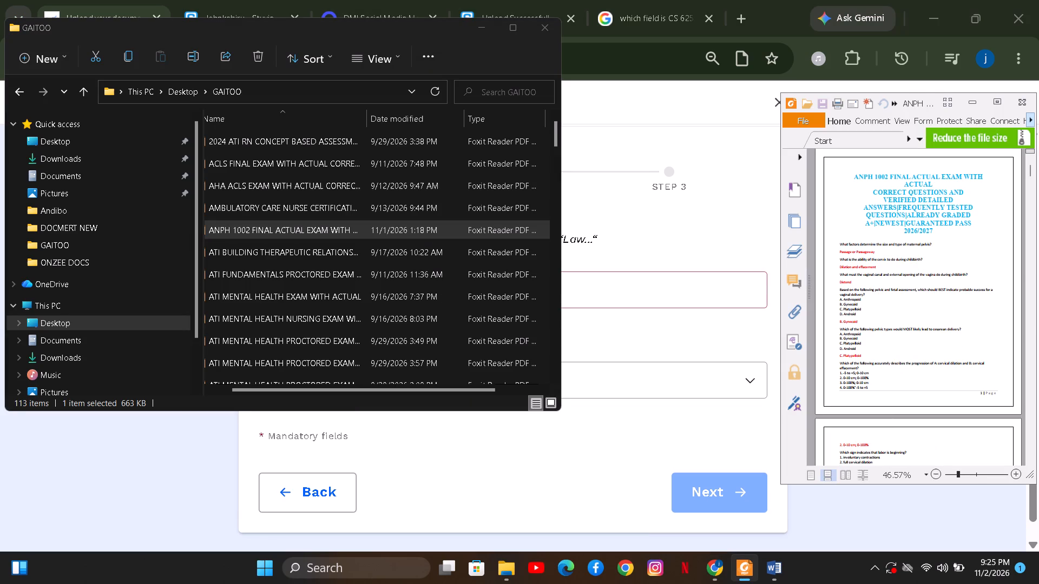
{"action": "left_click_drag", "start_coordinate": [854, 177], "coordinate": [856, 177]}
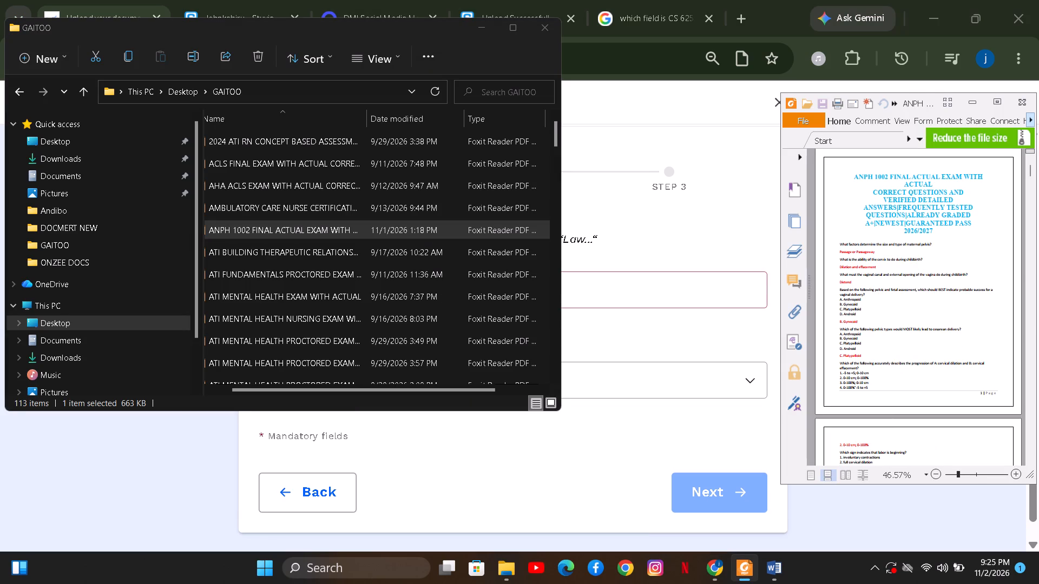
{"action": "left_click_drag", "start_coordinate": [856, 177], "coordinate": [895, 174]}
{"action": "left_click_drag", "start_coordinate": [895, 174], "coordinate": [888, 179]}
{"action": "key", "text": "ctrl+c"}
{"action": "key", "text": "ctrl+c"}
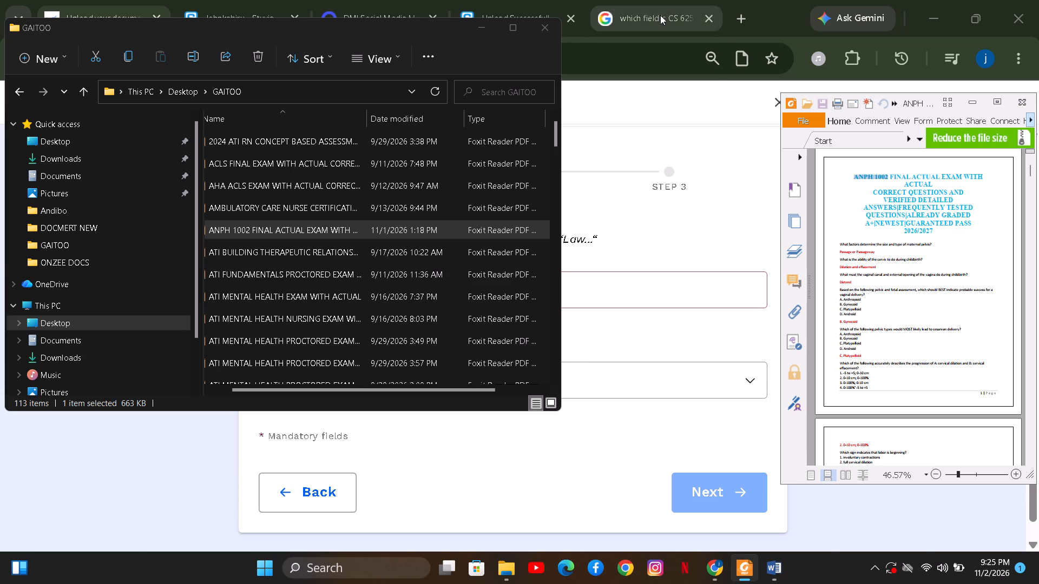
Search Google for "which field is ANPH 1002".
{"action": "left_click", "coordinate": [660, 15]}
{"action": "left_click_drag", "start_coordinate": [340, 126], "coordinate": [421, 126]}
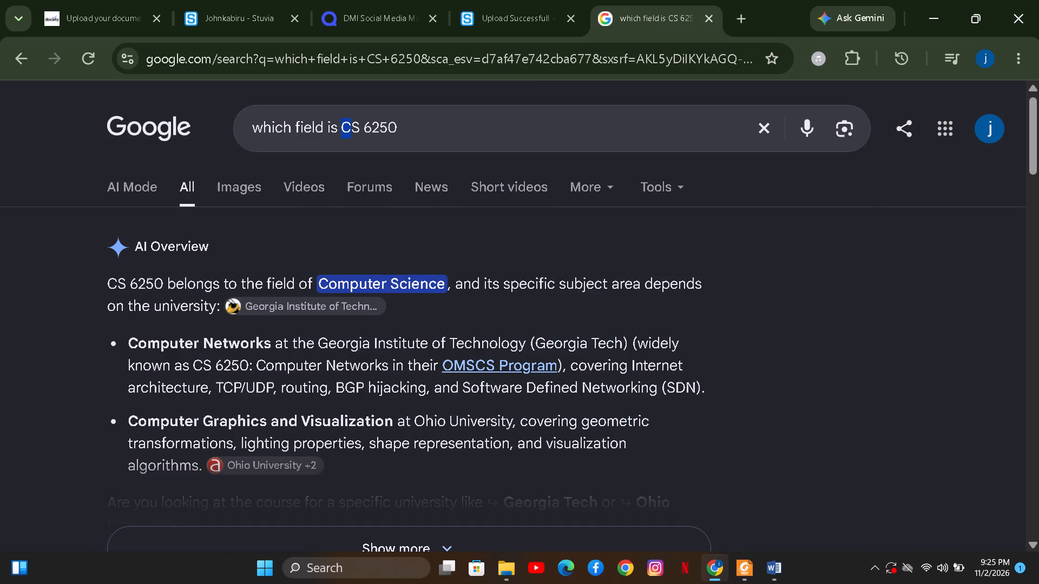
{"action": "left_click_drag", "start_coordinate": [421, 126], "coordinate": [443, 127]}
{"action": "key", "text": "ctrl+v"}
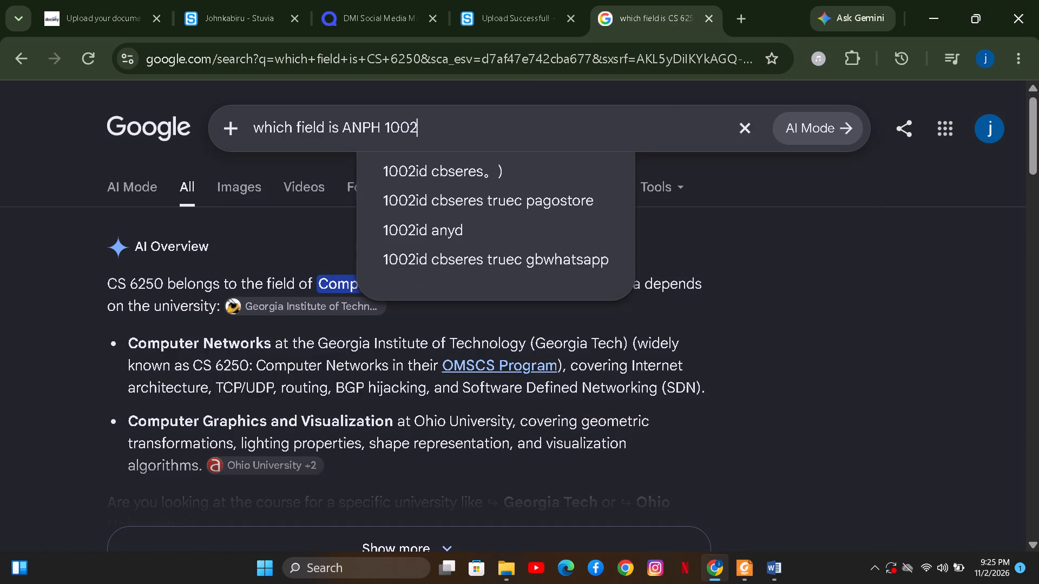
{"action": "key", "text": "Return"}
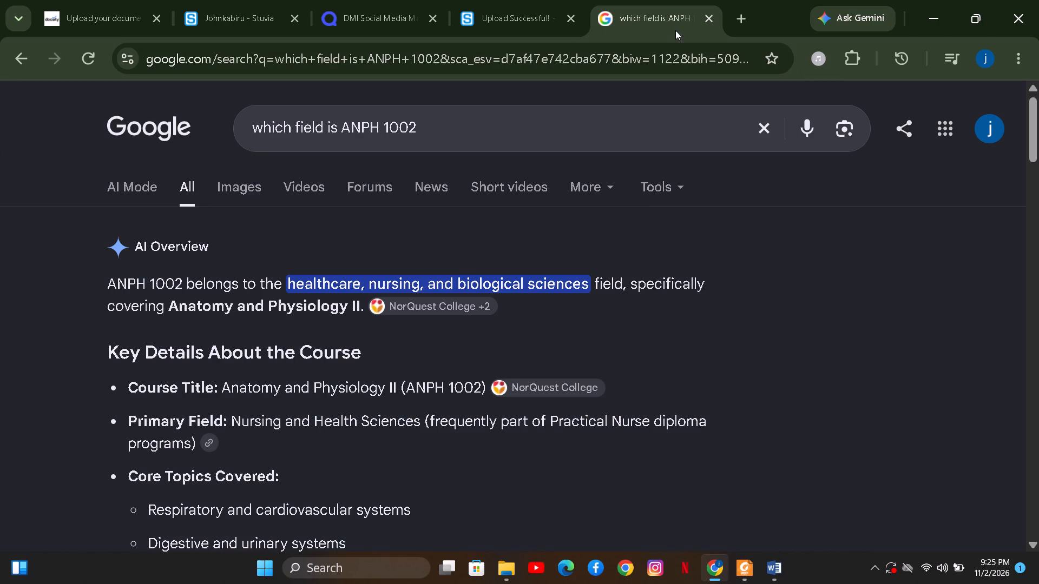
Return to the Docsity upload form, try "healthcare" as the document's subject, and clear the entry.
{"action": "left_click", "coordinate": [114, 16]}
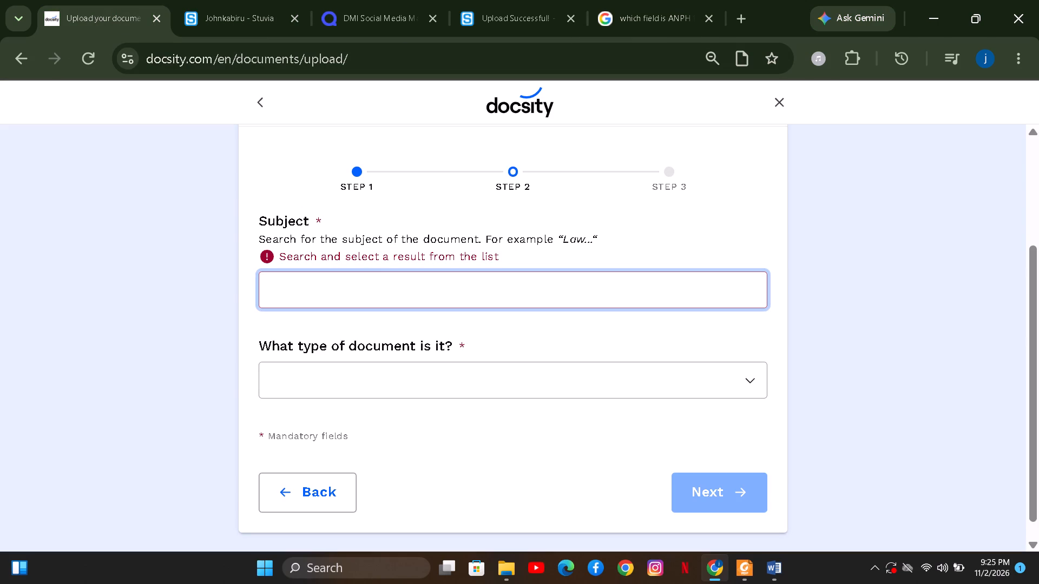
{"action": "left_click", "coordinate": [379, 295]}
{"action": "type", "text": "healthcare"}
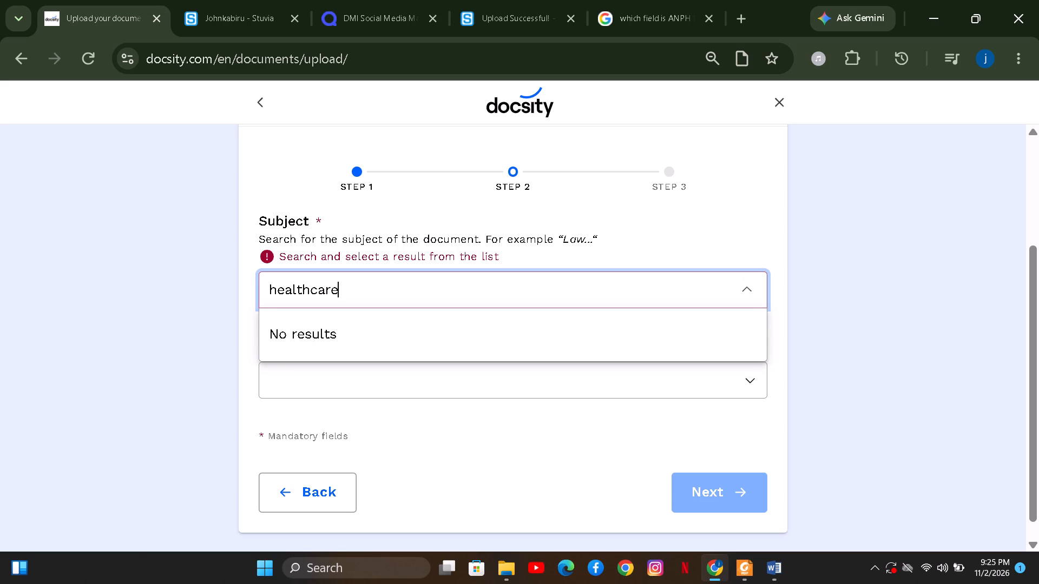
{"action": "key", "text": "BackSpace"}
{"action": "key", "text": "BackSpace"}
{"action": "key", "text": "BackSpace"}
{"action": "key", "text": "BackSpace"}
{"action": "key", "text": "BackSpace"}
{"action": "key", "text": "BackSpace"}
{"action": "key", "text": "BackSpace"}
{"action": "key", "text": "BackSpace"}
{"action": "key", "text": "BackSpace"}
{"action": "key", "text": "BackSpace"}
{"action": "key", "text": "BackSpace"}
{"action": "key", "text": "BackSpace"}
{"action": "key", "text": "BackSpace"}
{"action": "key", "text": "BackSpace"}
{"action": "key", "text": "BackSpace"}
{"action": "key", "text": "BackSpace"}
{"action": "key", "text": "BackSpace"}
Set the ANPH 1002 document's subject to Nursing.
{"action": "type", "text": "nursing"}
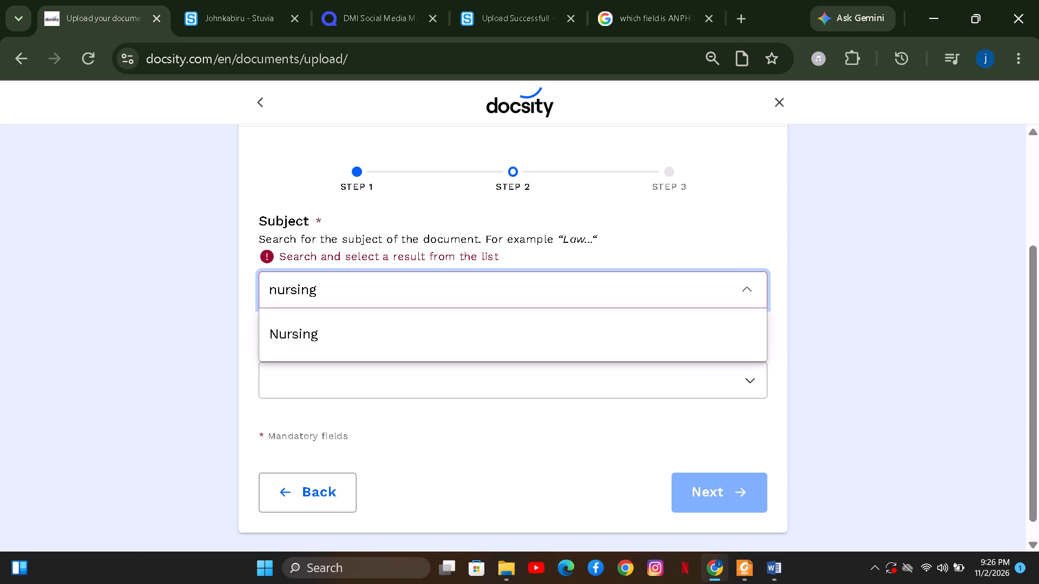
{"action": "left_click", "coordinate": [310, 340]}
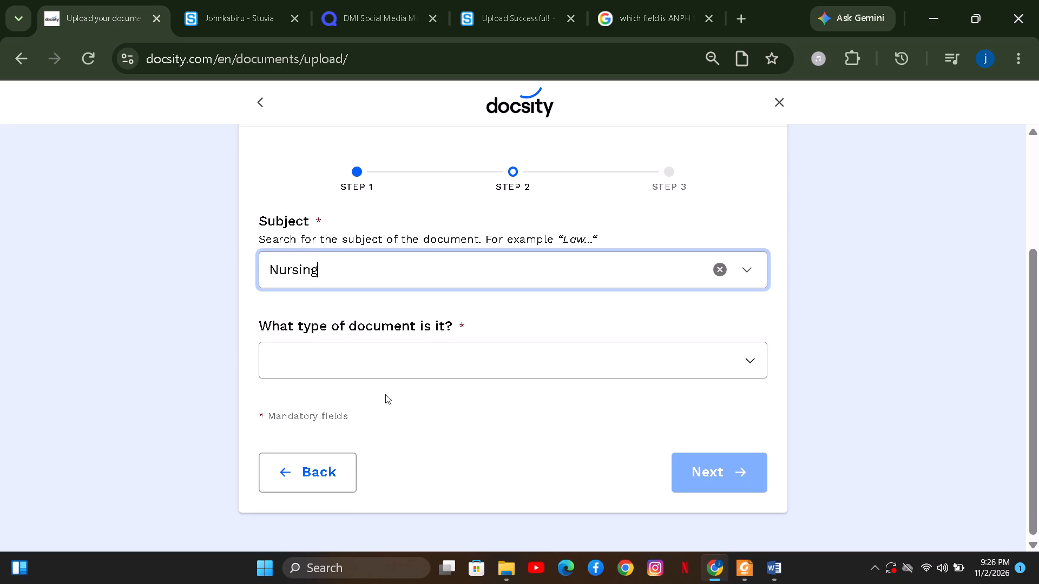
Set the document type to Exercises with the Exams typology and continue to the final upload stage.
{"action": "left_click", "coordinate": [411, 373]}
{"action": "scroll", "coordinate": [405, 378], "scroll_direction": "down", "scroll_amount": 3}
{"action": "left_click", "coordinate": [333, 332]}
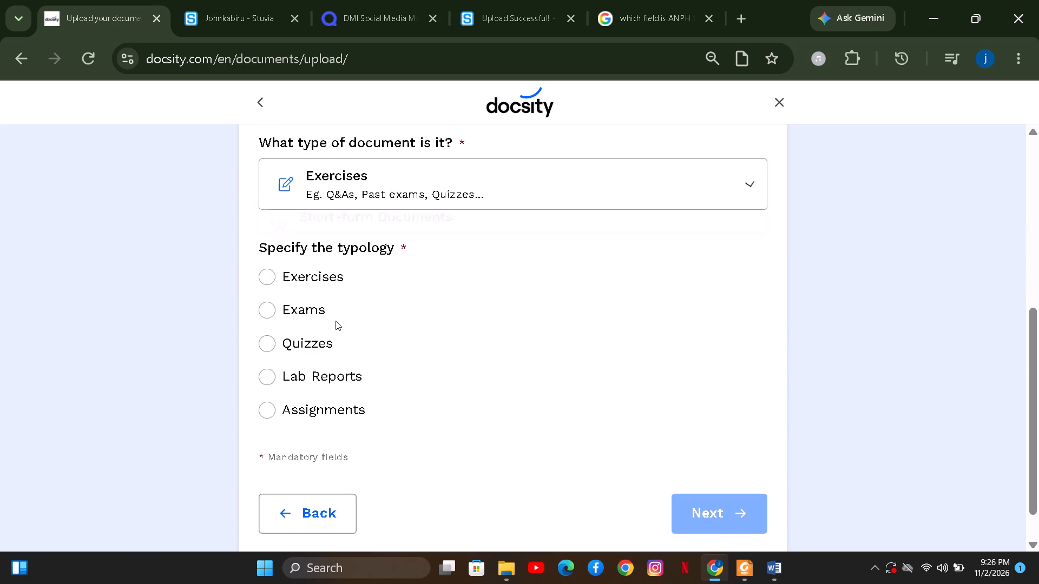
{"action": "left_click", "coordinate": [329, 314]}
{"action": "scroll", "coordinate": [442, 347], "scroll_direction": "down", "scroll_amount": 4}
{"action": "left_click", "coordinate": [731, 471]}
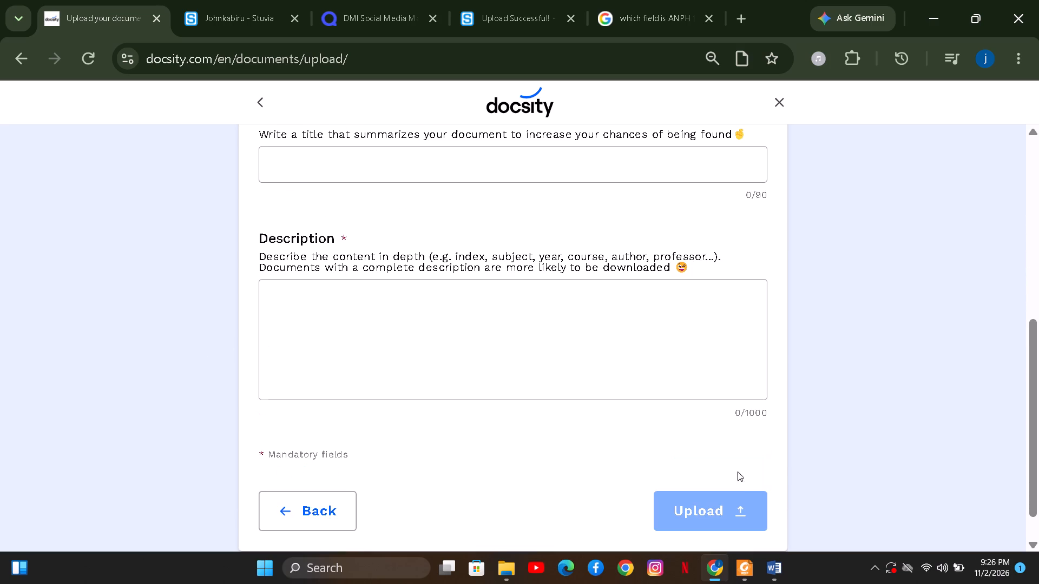
Copy the full heading from the ANPH 1002 PDF in the GAITOO folder and paste it as the Docsity description.
{"action": "left_click", "coordinate": [572, 354]}
{"action": "left_click", "coordinate": [515, 565]}
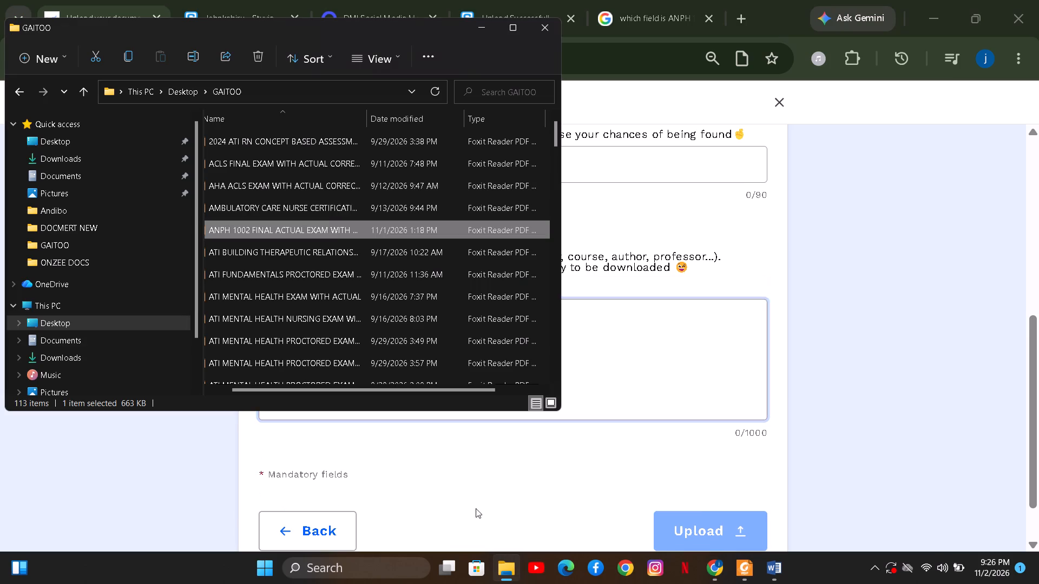
{"action": "double_click", "coordinate": [369, 231]}
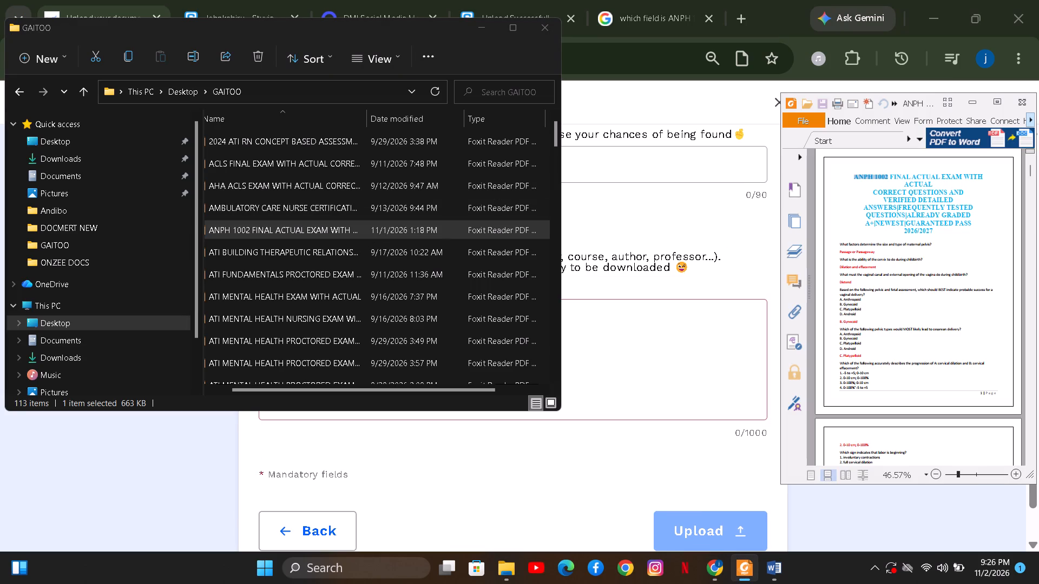
{"action": "left_click", "coordinate": [897, 182]}
{"action": "left_click_drag", "start_coordinate": [853, 178], "coordinate": [956, 229]}
{"action": "key", "text": "ctrl+c"}
{"action": "key", "text": "ctrl+c"}
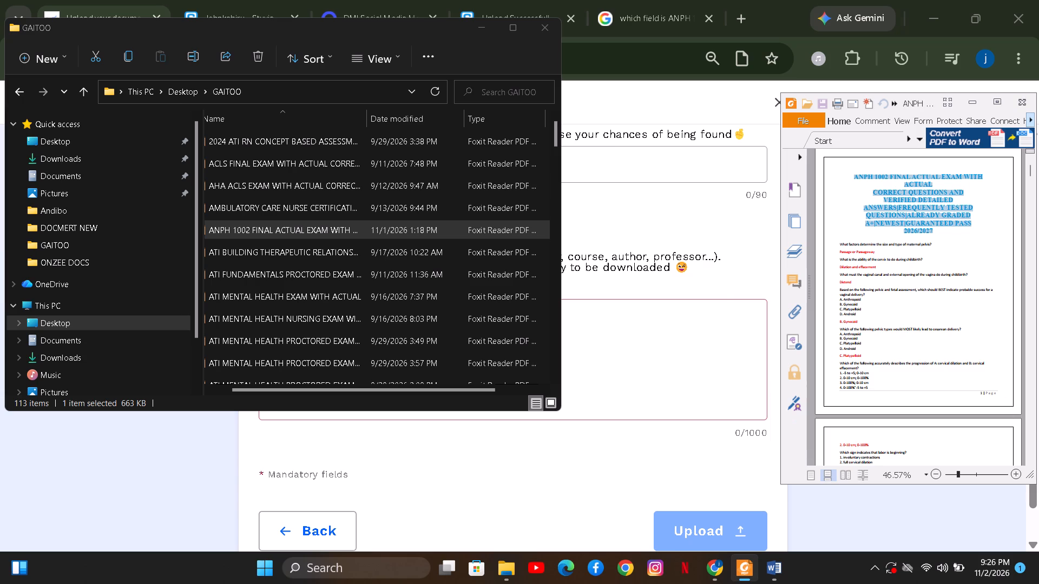
{"action": "left_click", "coordinate": [695, 320]}
{"action": "key", "text": "ctrl+c"}
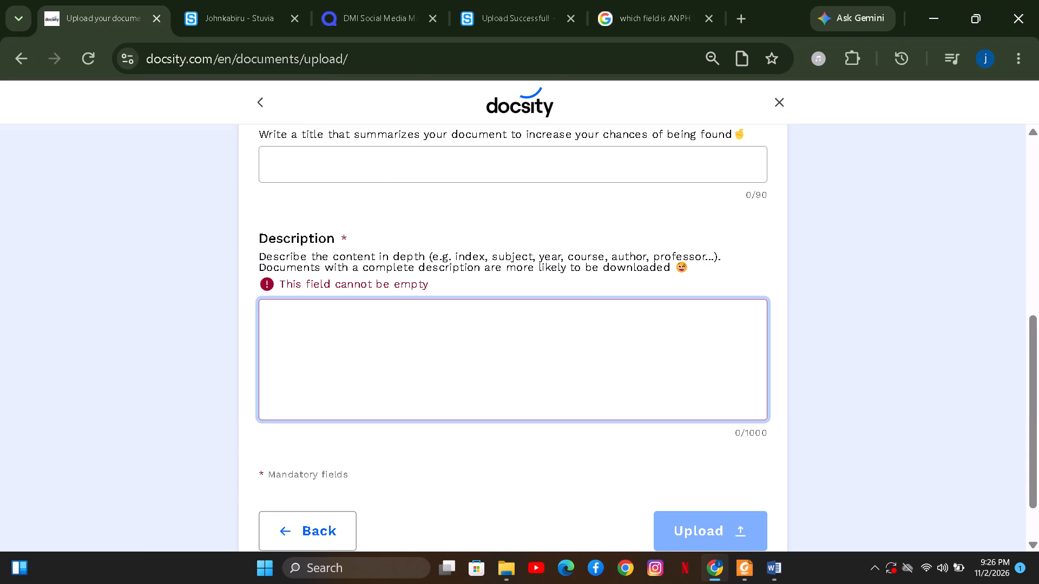
{"action": "key", "text": "ctrl+v"}
Paste the copied heading as the document's title and shorten it to "ANPH 1002 FINAL ACTUAL EXAM".
{"action": "left_click", "coordinate": [479, 166]}
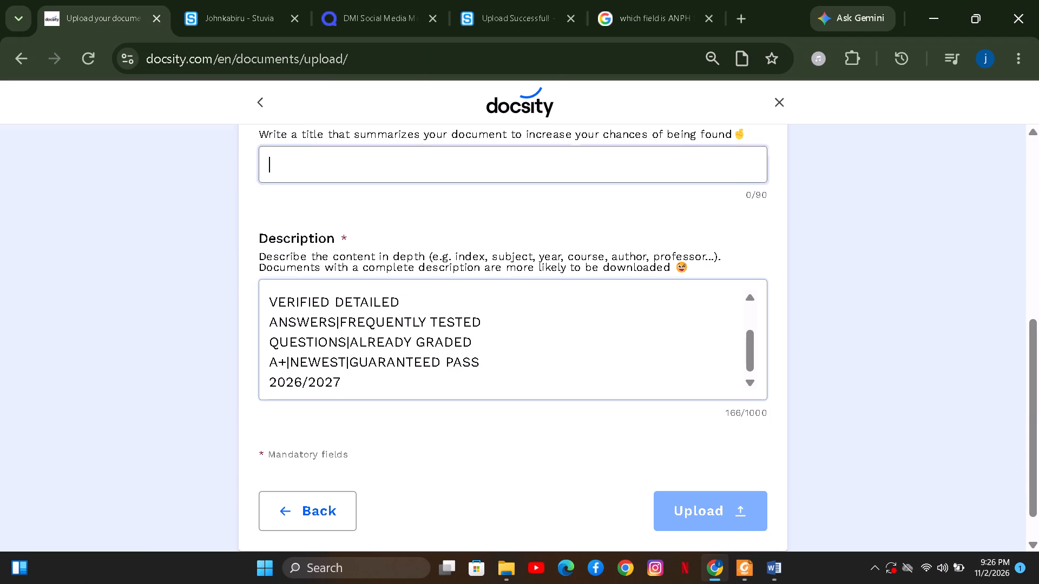
{"action": "key", "text": "ctrl+v"}
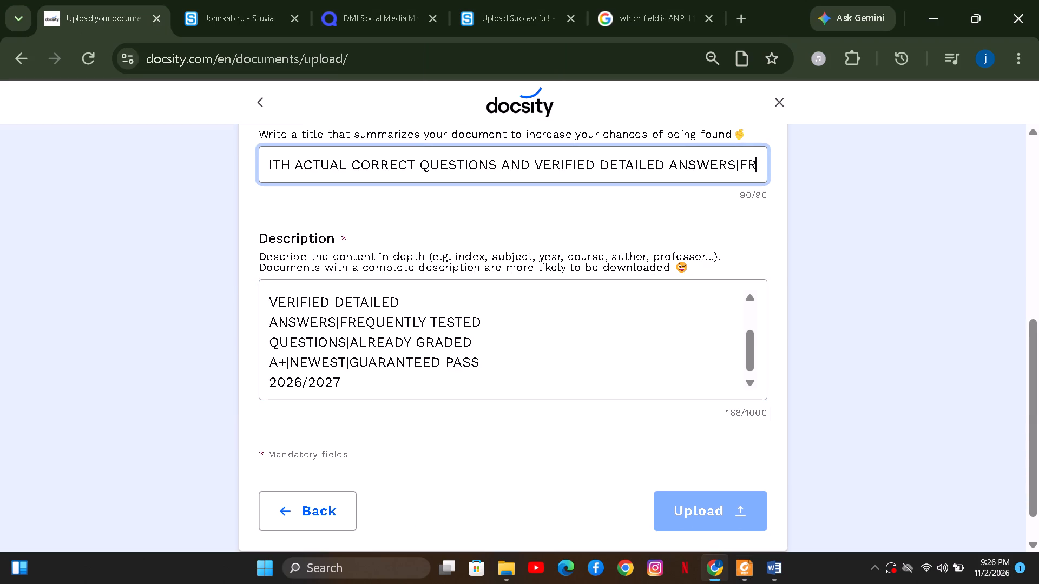
{"action": "left_click_drag", "start_coordinate": [502, 165], "coordinate": [849, 194]}
{"action": "key", "text": "BackSpace"}
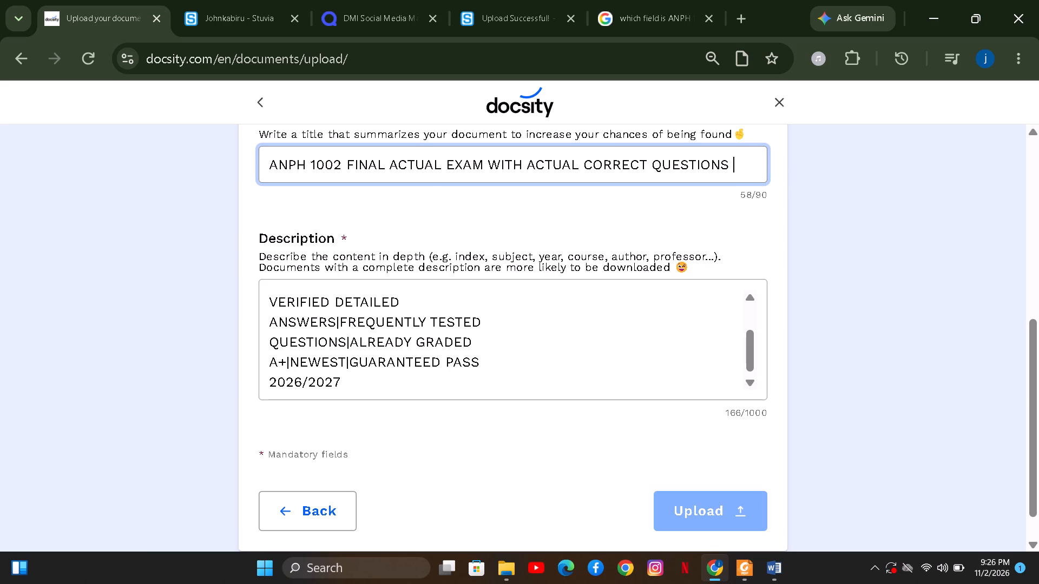
{"action": "left_click_drag", "start_coordinate": [487, 165], "coordinate": [936, 214]}
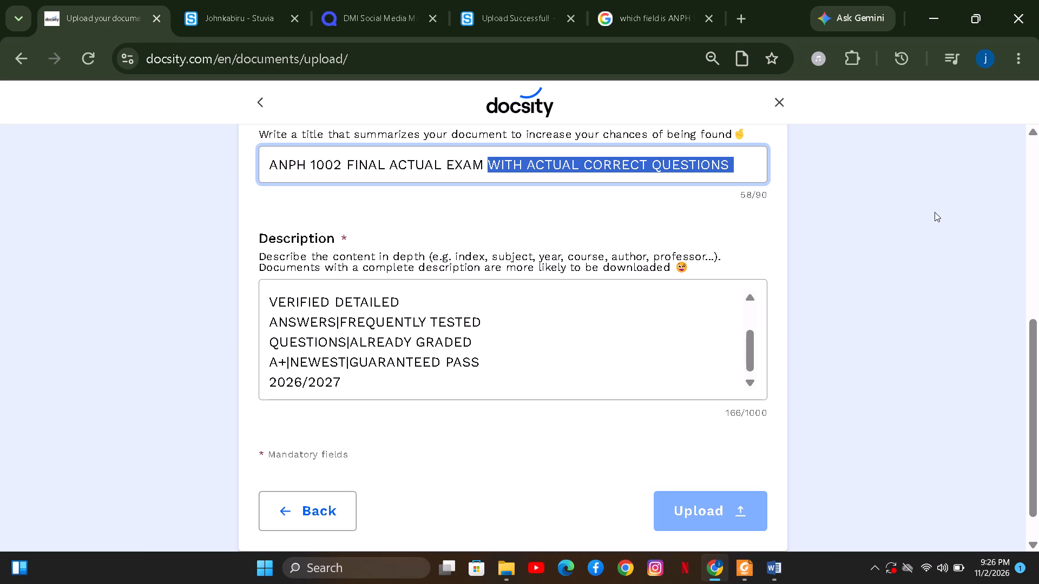
{"action": "key", "text": "BackSpace"}
Set the price of the ANPH 1002 document to 160 points.
{"action": "scroll", "coordinate": [639, 222], "scroll_direction": "up", "scroll_amount": 2}
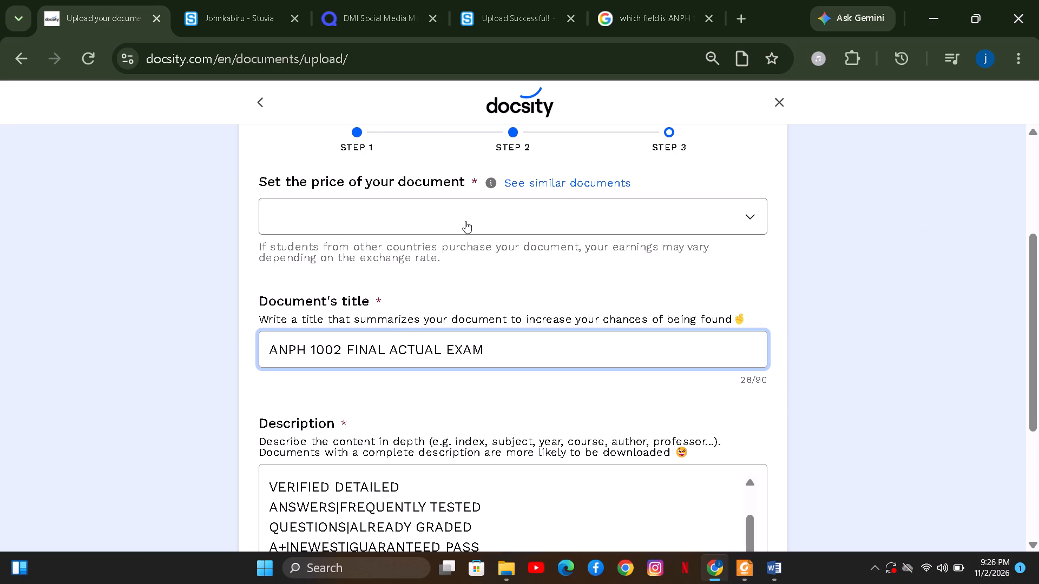
{"action": "left_click", "coordinate": [465, 221]}
{"action": "scroll", "coordinate": [358, 398], "scroll_direction": "down", "scroll_amount": 2}
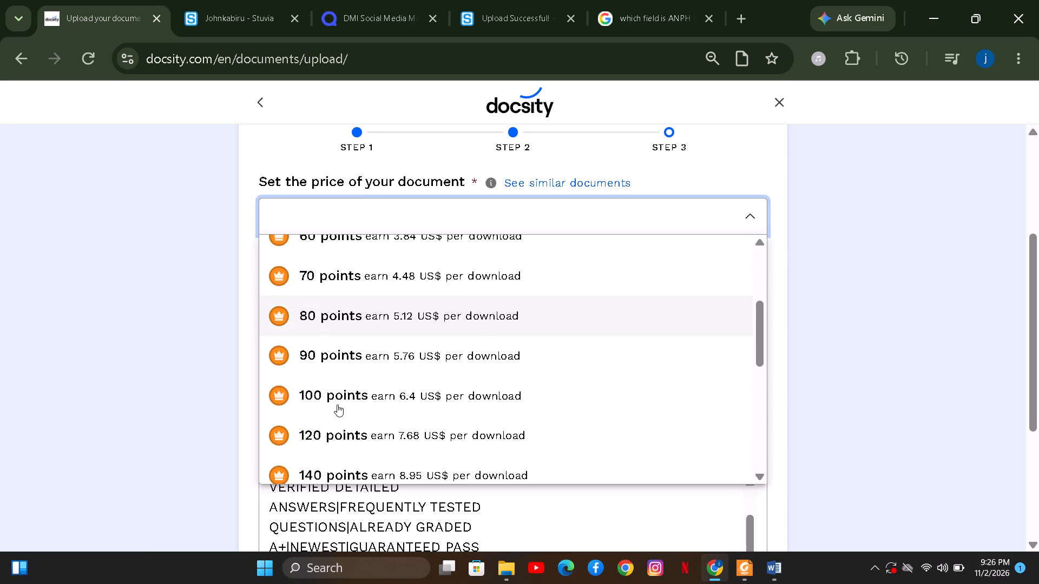
{"action": "scroll", "coordinate": [337, 407], "scroll_direction": "down", "scroll_amount": 2}
{"action": "left_click", "coordinate": [373, 333]}
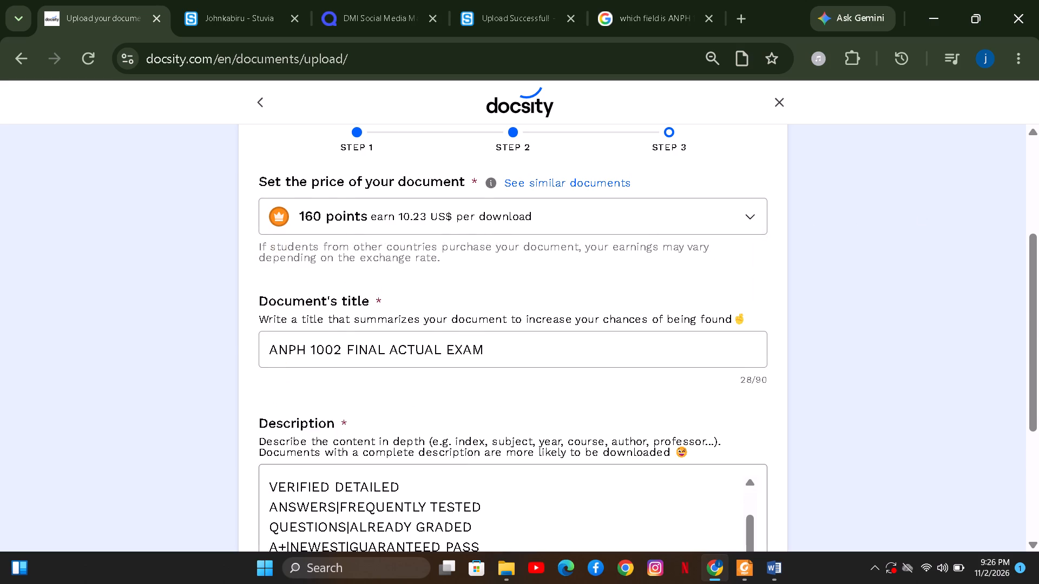
Submit the completed ANPH 1002 document for upload to Docsity.
{"action": "scroll", "coordinate": [655, 424], "scroll_direction": "down", "scroll_amount": 5}
{"action": "scroll", "coordinate": [713, 463], "scroll_direction": "down", "scroll_amount": 1}
{"action": "left_click", "coordinate": [703, 464]}
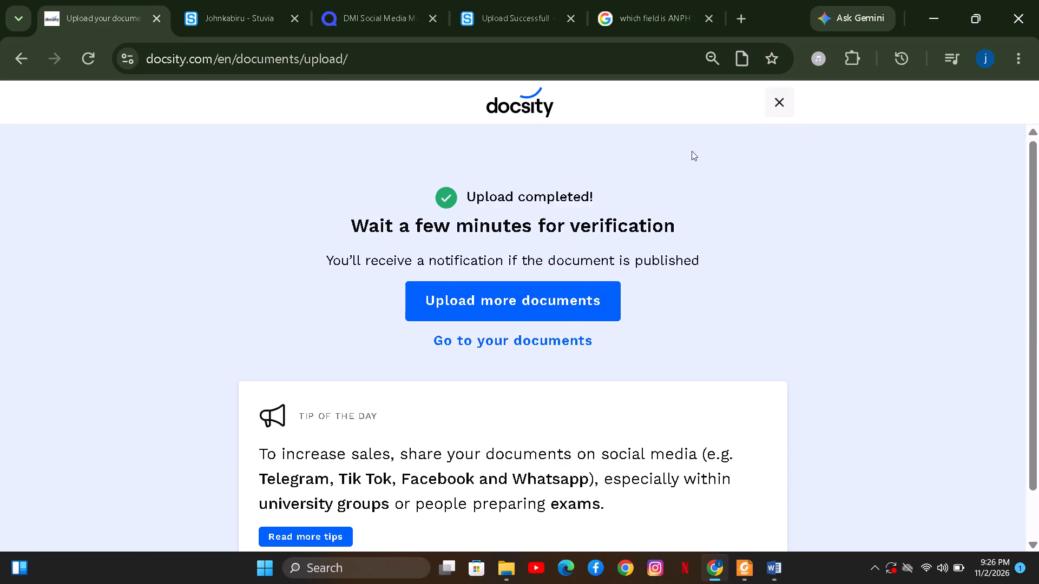
Go to your Docsity documents and review the sales area's list of documents for sale.
{"action": "left_click", "coordinate": [477, 343]}
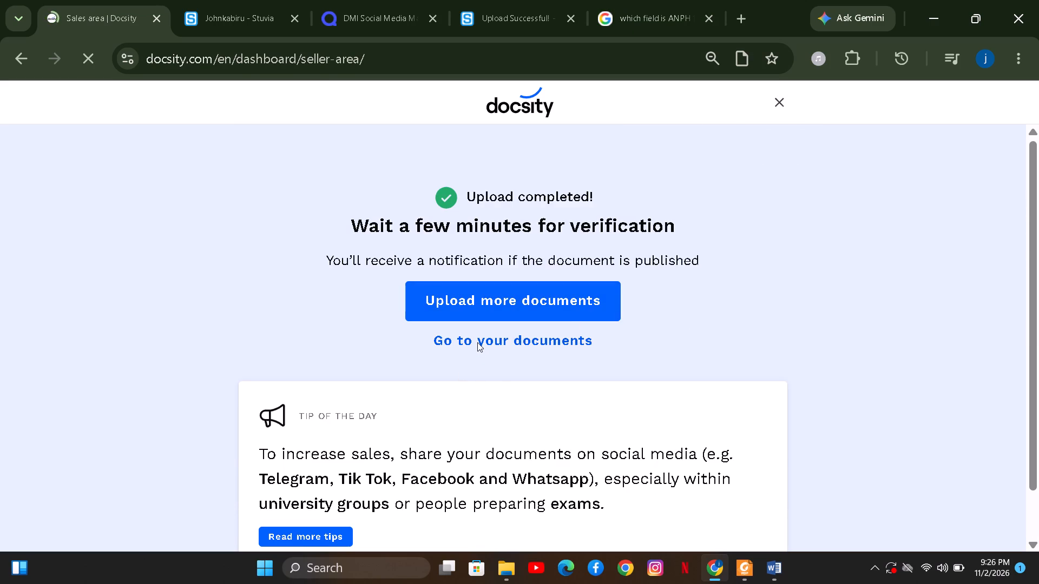
{"action": "left_click", "coordinate": [483, 339]}
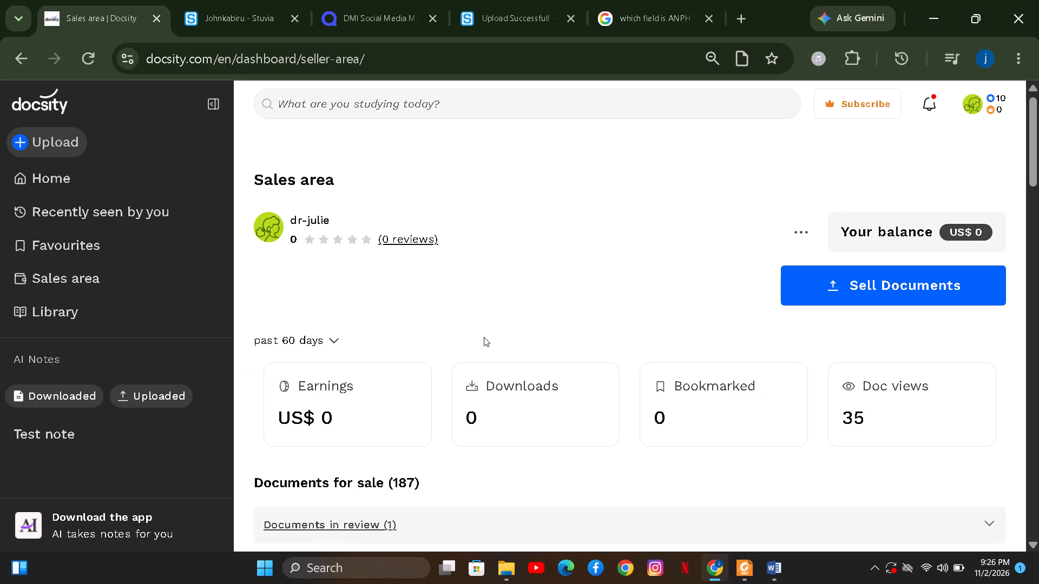
{"action": "scroll", "coordinate": [485, 329], "scroll_direction": "down", "scroll_amount": 4}
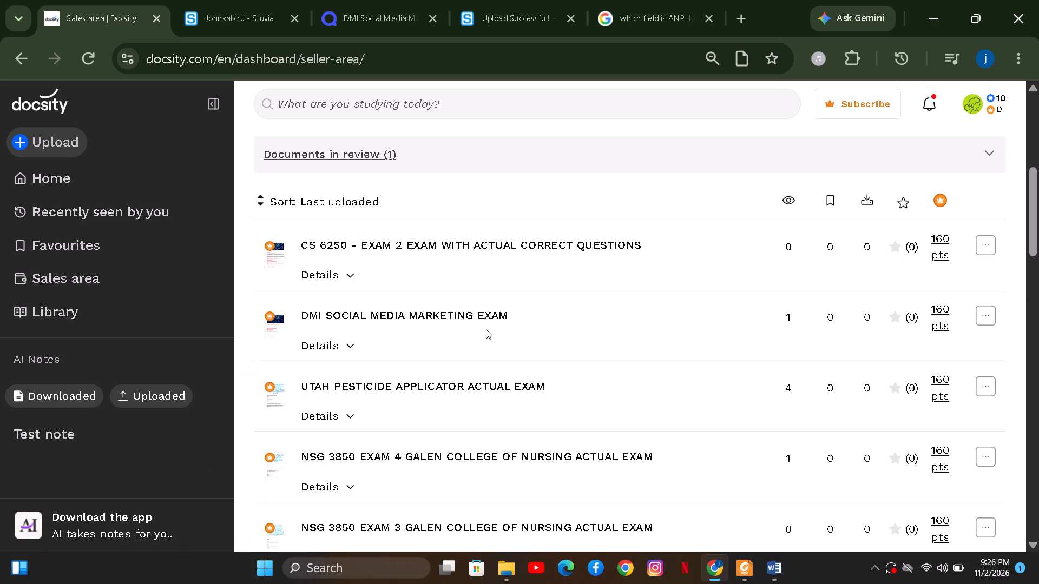
{"action": "scroll", "coordinate": [490, 323], "scroll_direction": "up", "scroll_amount": 8}
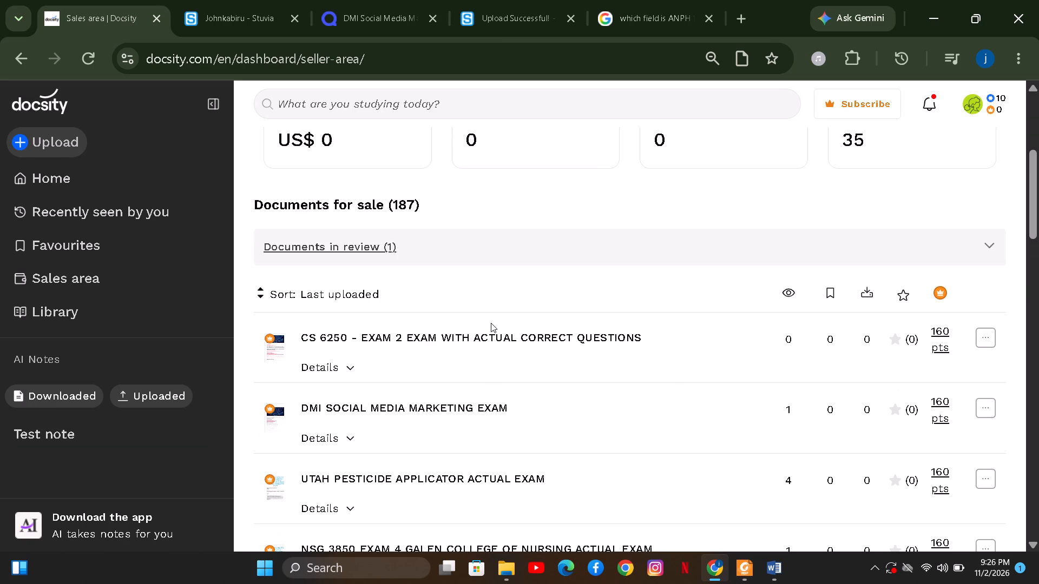
{"action": "scroll", "coordinate": [491, 323], "scroll_direction": "up", "scroll_amount": 3}
Open the ClassMerit site in a new browser tab.
{"action": "left_click", "coordinate": [734, 17]}
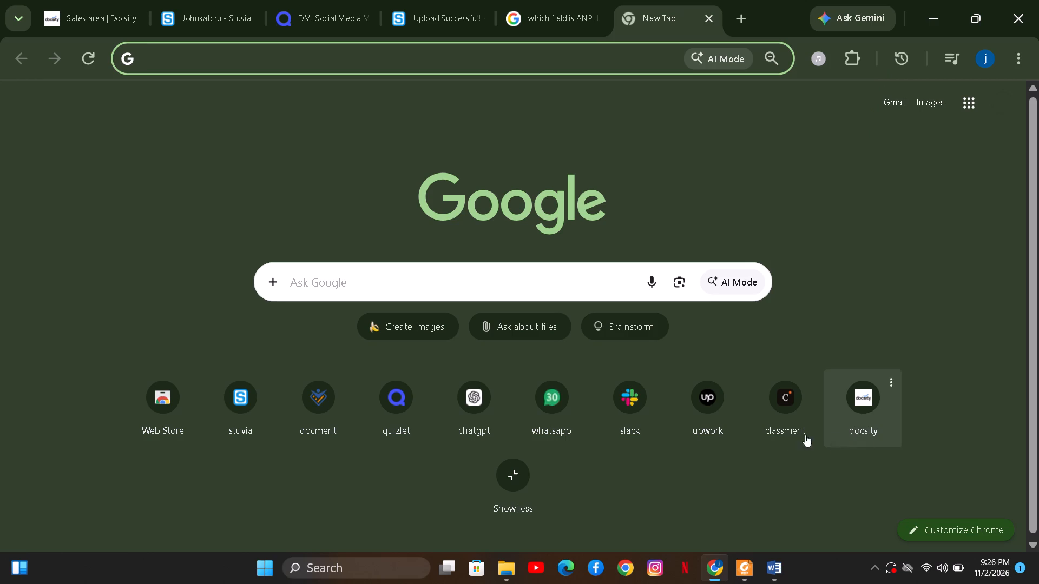
{"action": "left_click", "coordinate": [792, 430]}
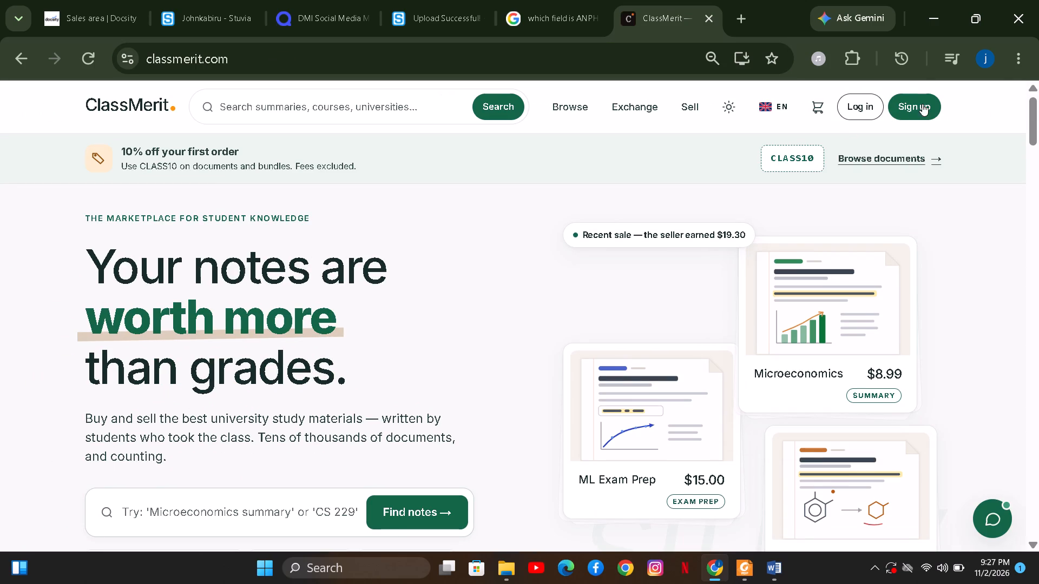
Enable the Windscribe Free VPN extension in the browser's extension settings.
{"action": "left_click", "coordinate": [1016, 64]}
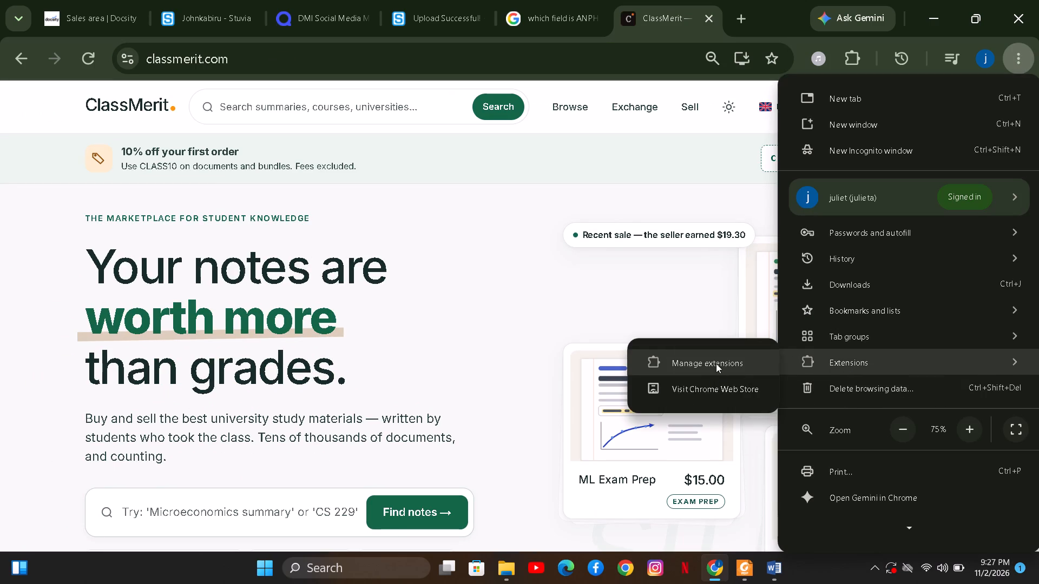
{"action": "left_click", "coordinate": [716, 363]}
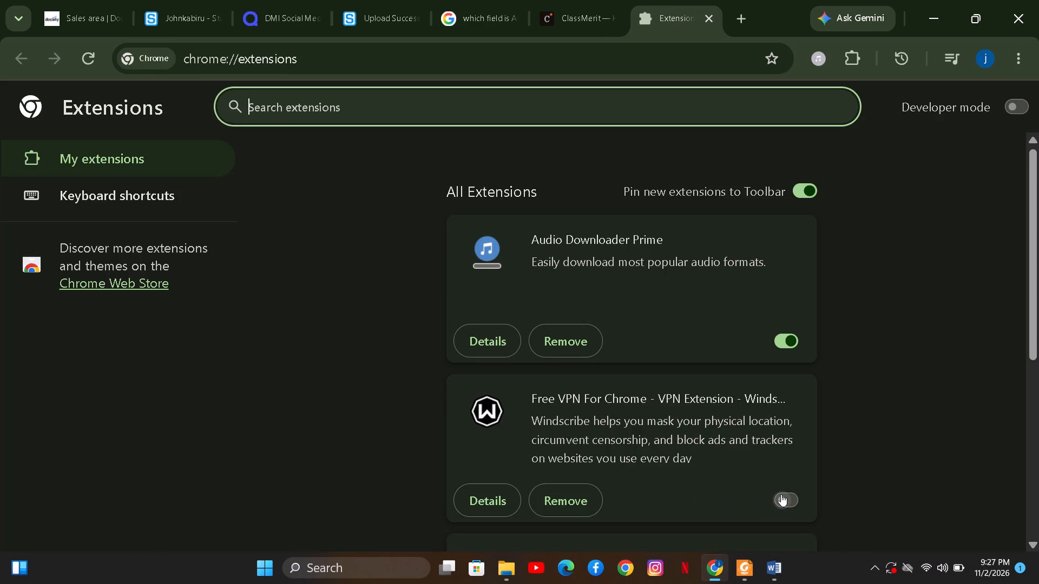
{"action": "left_click", "coordinate": [781, 494]}
Return to ClassMerit, open its Sell page, and start logging in to the account.
{"action": "left_click", "coordinate": [593, 22]}
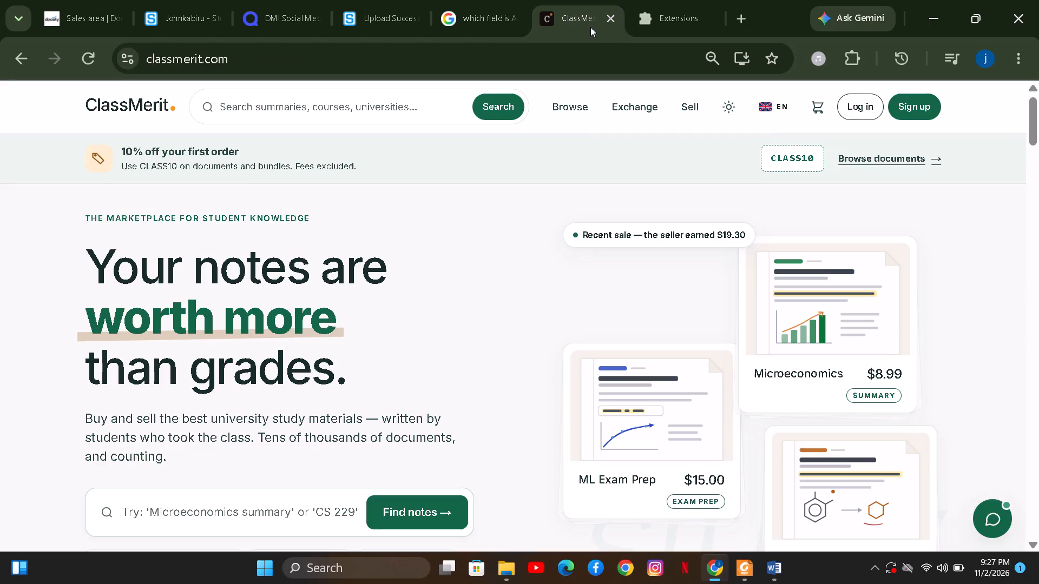
{"action": "left_click", "coordinate": [693, 105]}
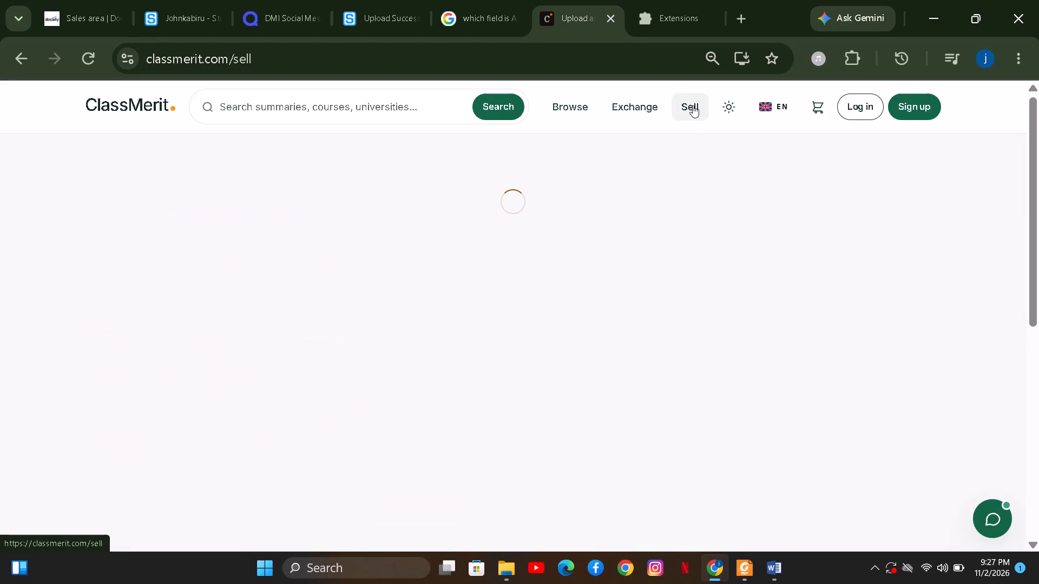
{"action": "left_click", "coordinate": [868, 103]}
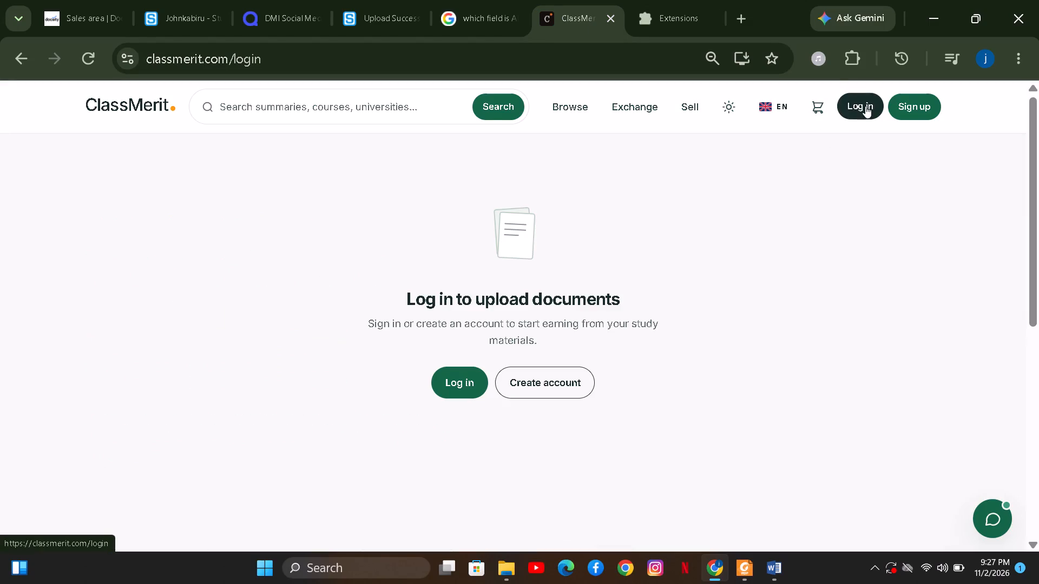
{"action": "left_click", "coordinate": [749, 273]}
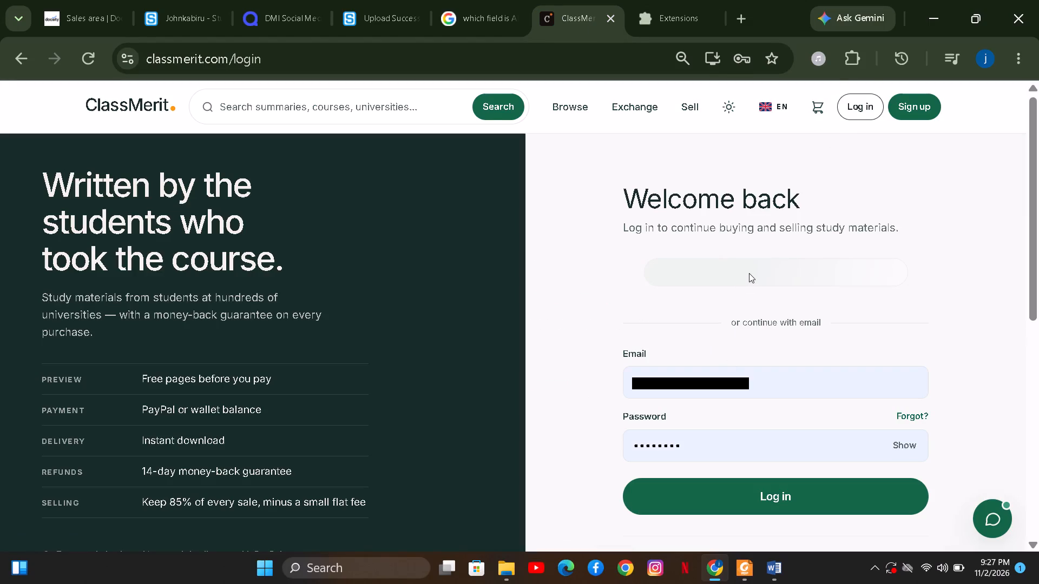
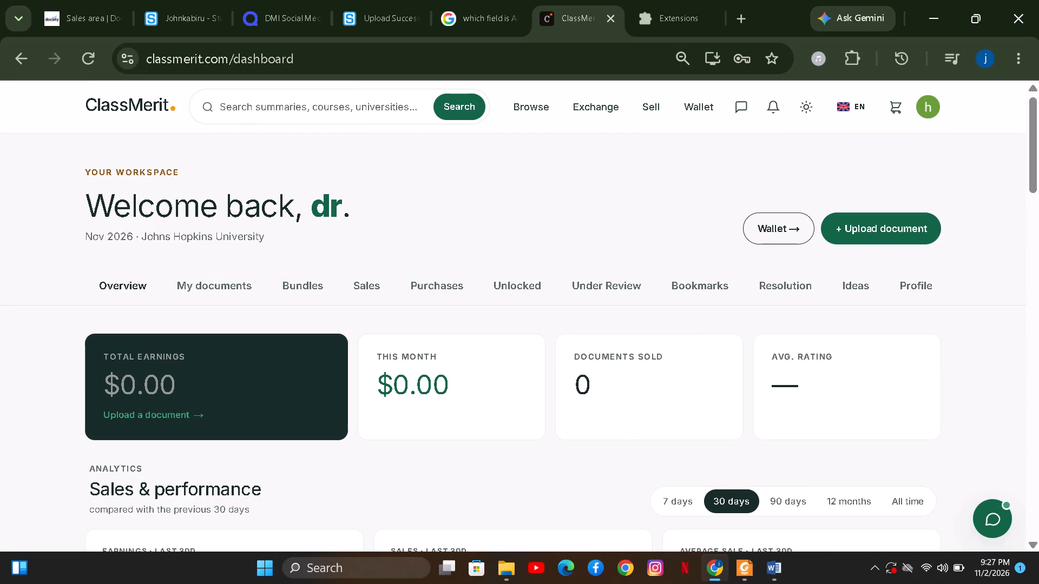
Upload ANPH 1002 FINAL ACTUAL EXAM WITH ACTUAL.pdf from the GAITOO folder to ClassMerit's Sell page and continue to its details.
{"action": "scroll", "coordinate": [606, 353], "scroll_direction": "up", "scroll_amount": 2}
{"action": "left_click", "coordinate": [653, 105]}
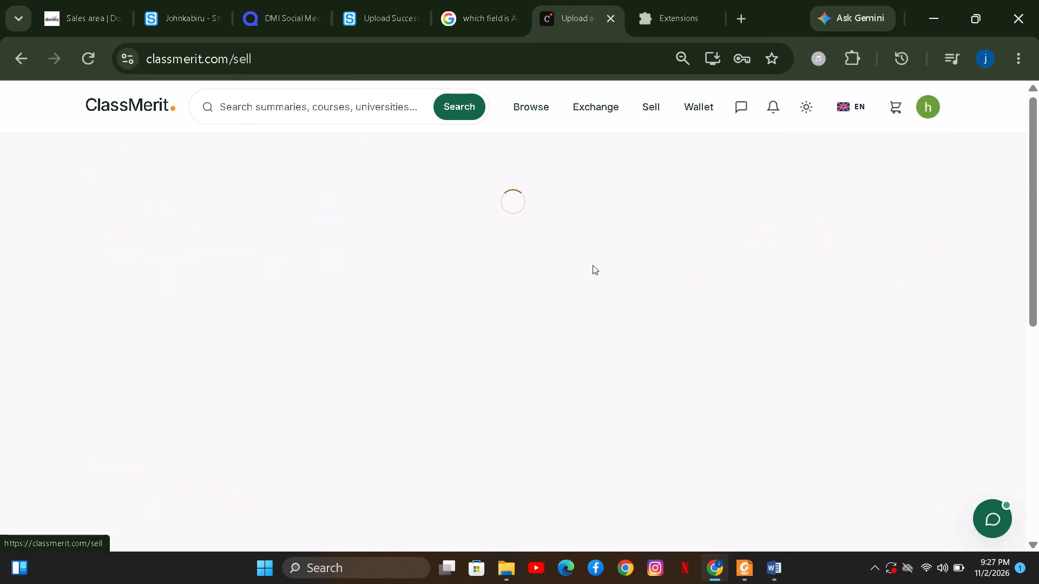
{"action": "scroll", "coordinate": [525, 433], "scroll_direction": "down", "scroll_amount": 3}
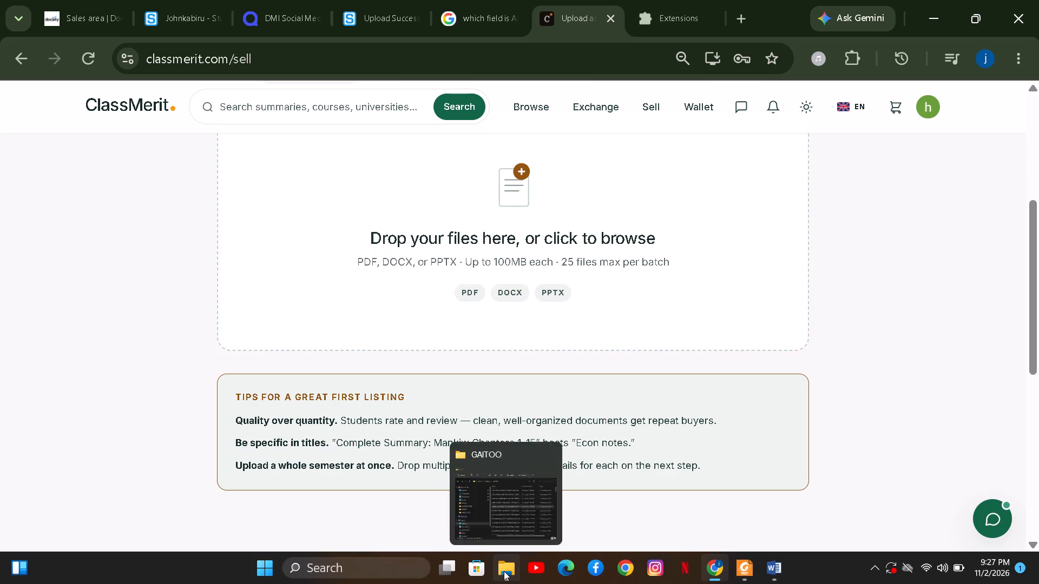
{"action": "left_click", "coordinate": [504, 571]}
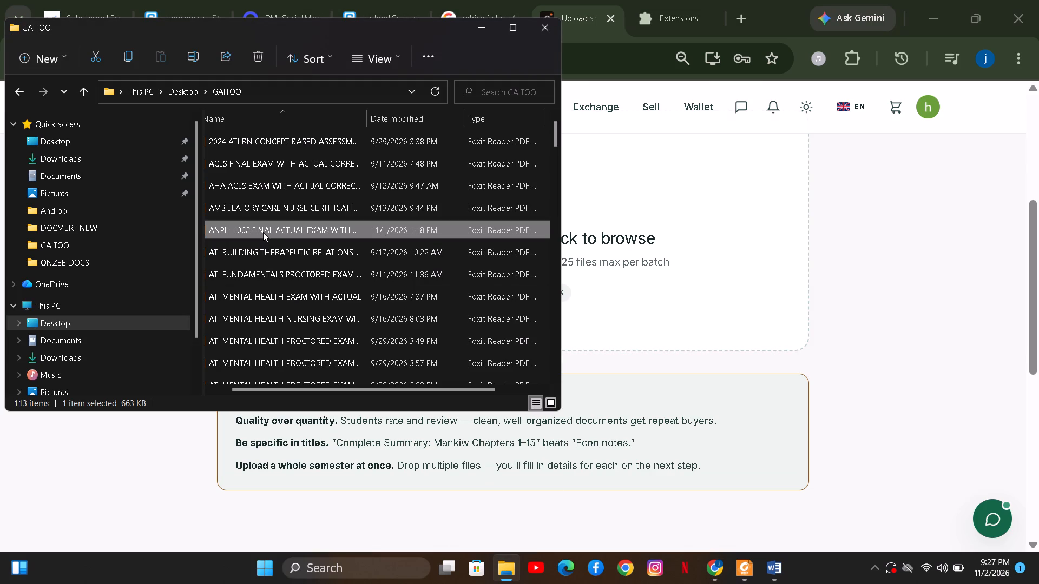
{"action": "left_click_drag", "start_coordinate": [262, 229], "coordinate": [615, 241]}
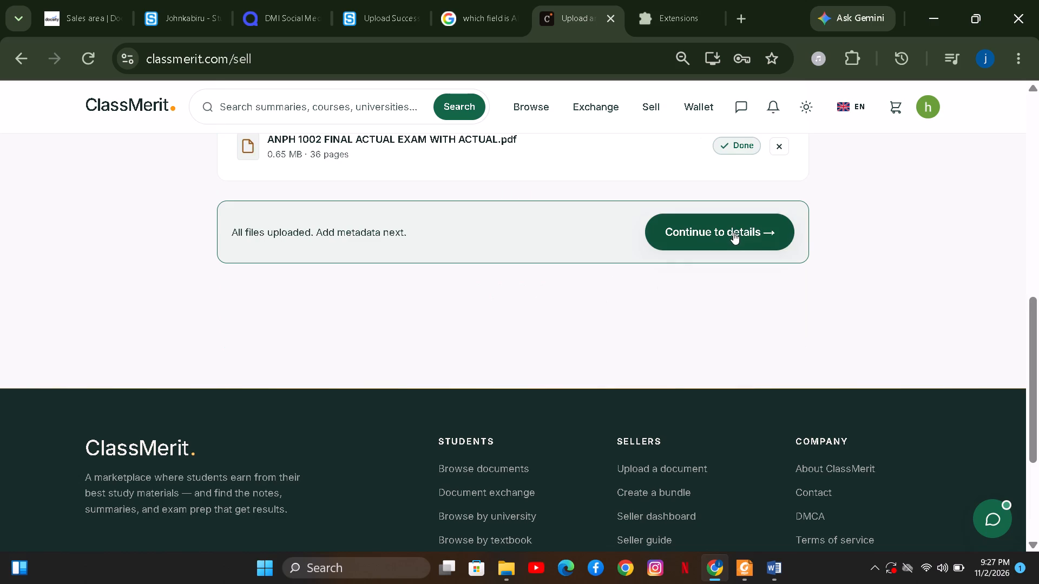
{"action": "left_click", "coordinate": [734, 233]}
Set the ANPH 1002 document's type to Exam Prep, subject to Nursing and university to CHAMBERLAIN COLLEGE OF NURSING.
{"action": "scroll", "coordinate": [486, 304], "scroll_direction": "down", "scroll_amount": 2}
{"action": "scroll", "coordinate": [470, 299], "scroll_direction": "up", "scroll_amount": 1}
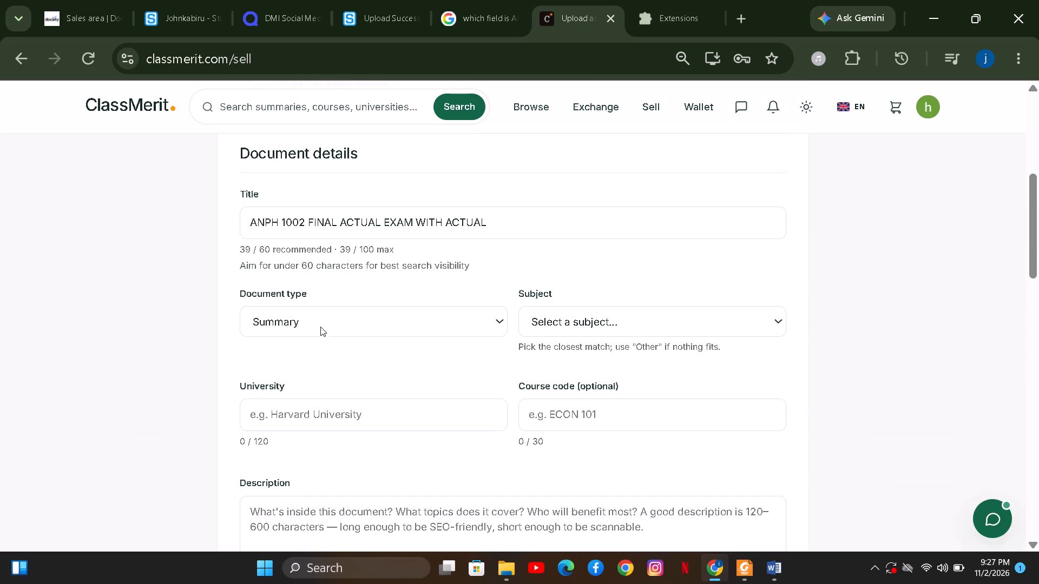
{"action": "left_click", "coordinate": [321, 324]}
{"action": "left_click", "coordinate": [288, 388]}
{"action": "left_click", "coordinate": [568, 312]}
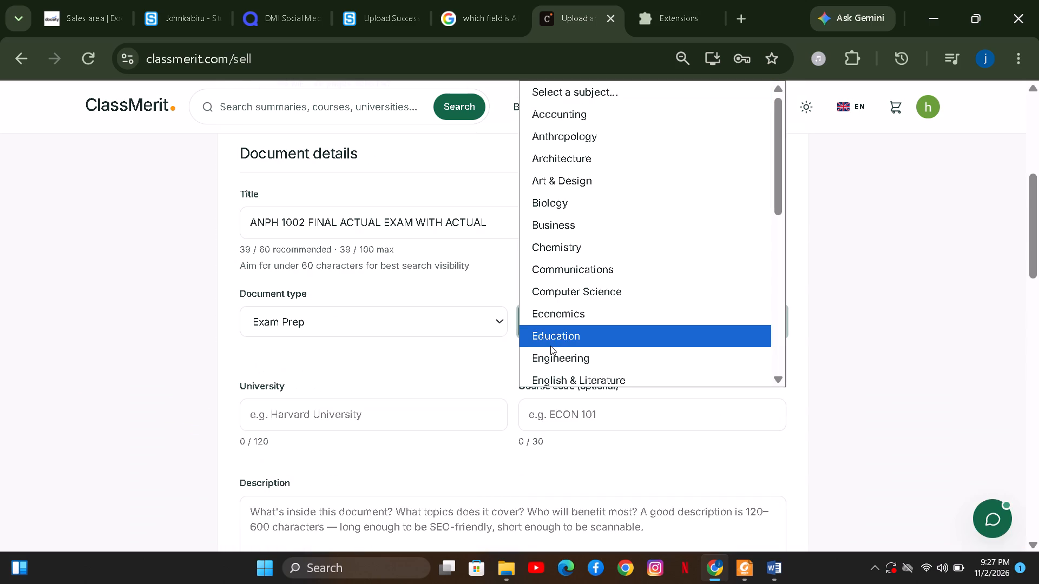
{"action": "scroll", "coordinate": [560, 241], "scroll_direction": "down", "scroll_amount": 2}
{"action": "left_click", "coordinate": [565, 255]}
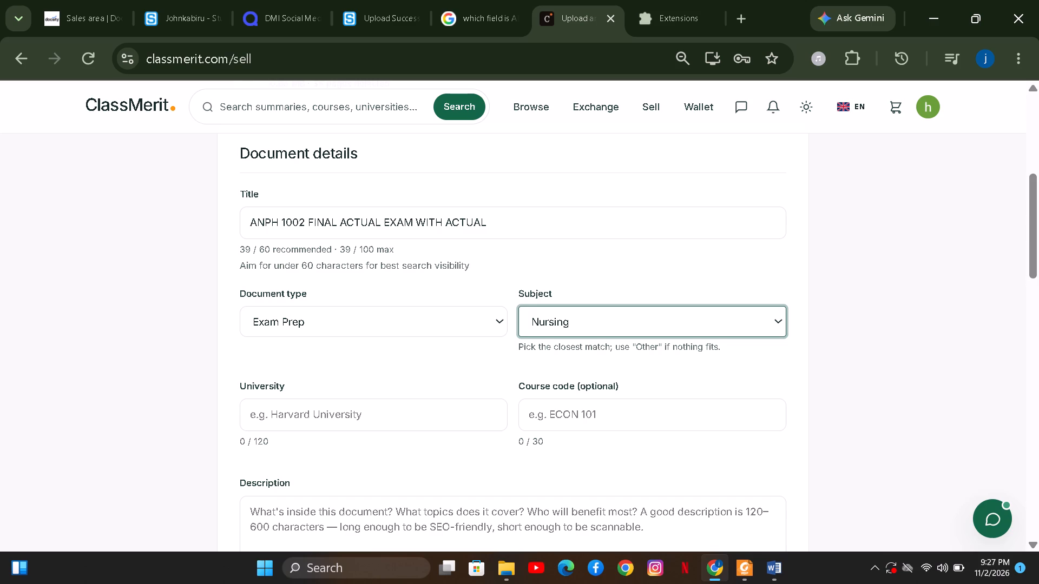
{"action": "left_click", "coordinate": [365, 416]}
{"action": "left_click", "coordinate": [310, 451]}
Paste the already copied text as the ANPH 1002 document's description.
{"action": "scroll", "coordinate": [349, 397], "scroll_direction": "down", "scroll_amount": 3}
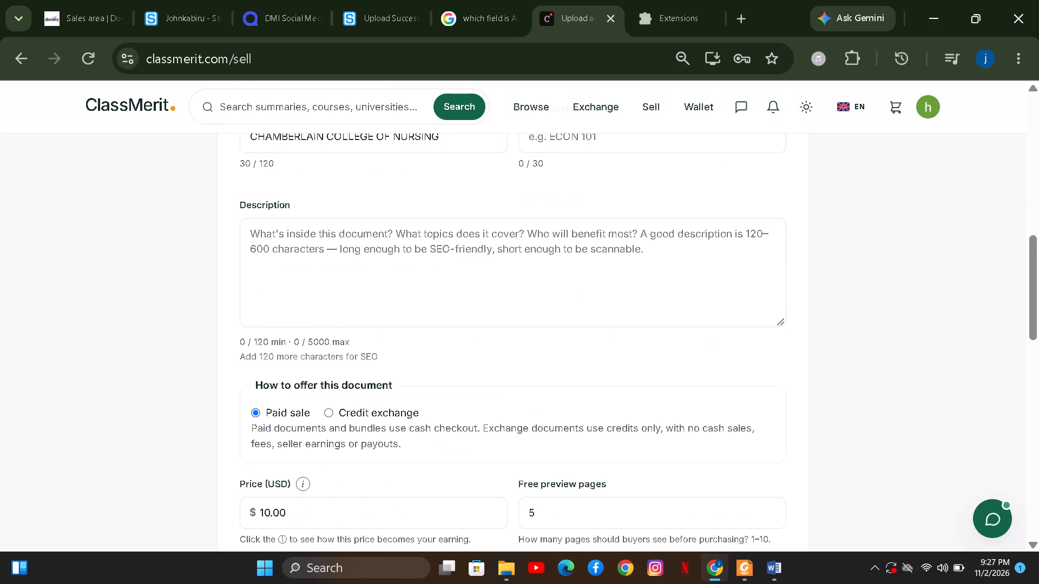
{"action": "left_click", "coordinate": [417, 264]}
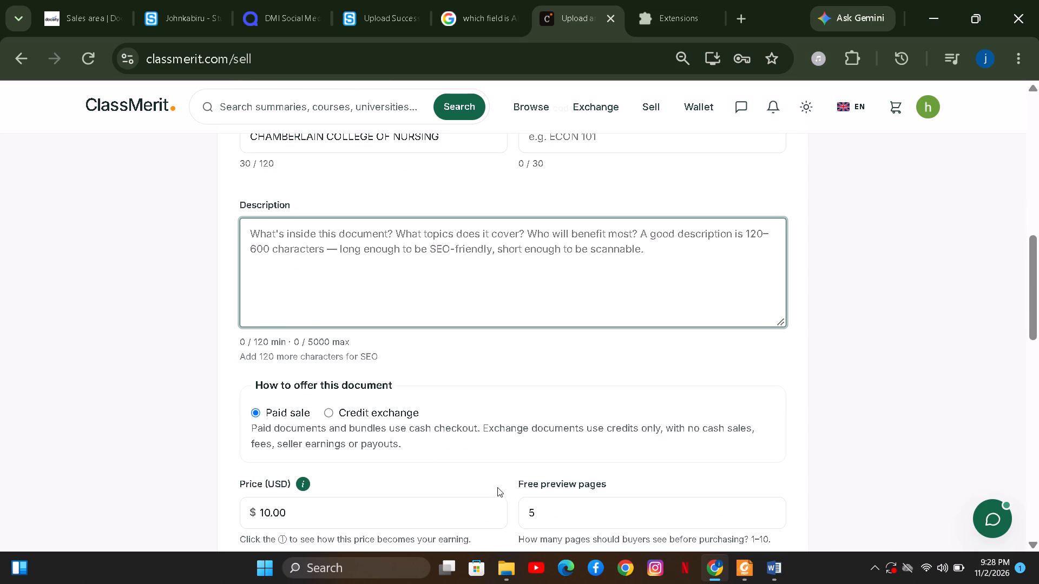
{"action": "key", "text": "ctrl+v"}
Price the ANPH 1002 document at $15.00 with an original price of $20, and publish it.
{"action": "scroll", "coordinate": [444, 511], "scroll_direction": "down", "scroll_amount": 3}
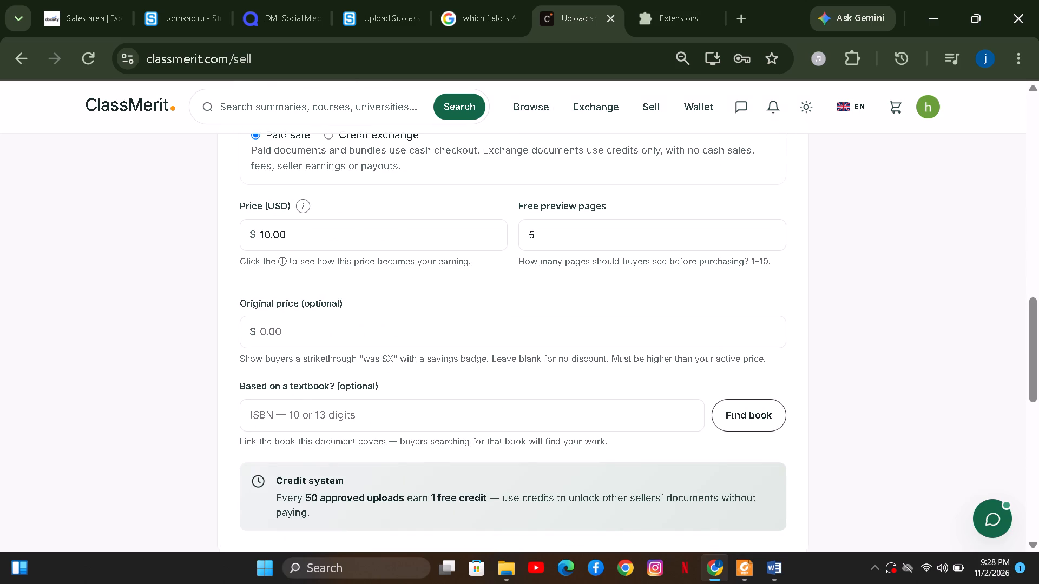
{"action": "left_click", "coordinate": [265, 235]}
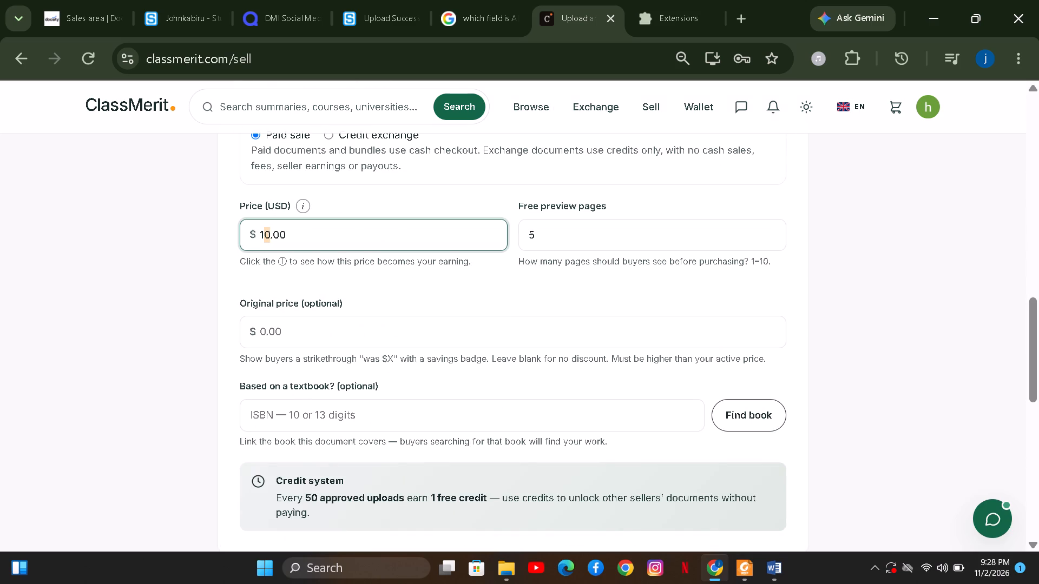
{"action": "key", "text": "5"}
{"action": "left_click", "coordinate": [286, 328]}
{"action": "key", "text": "2"}
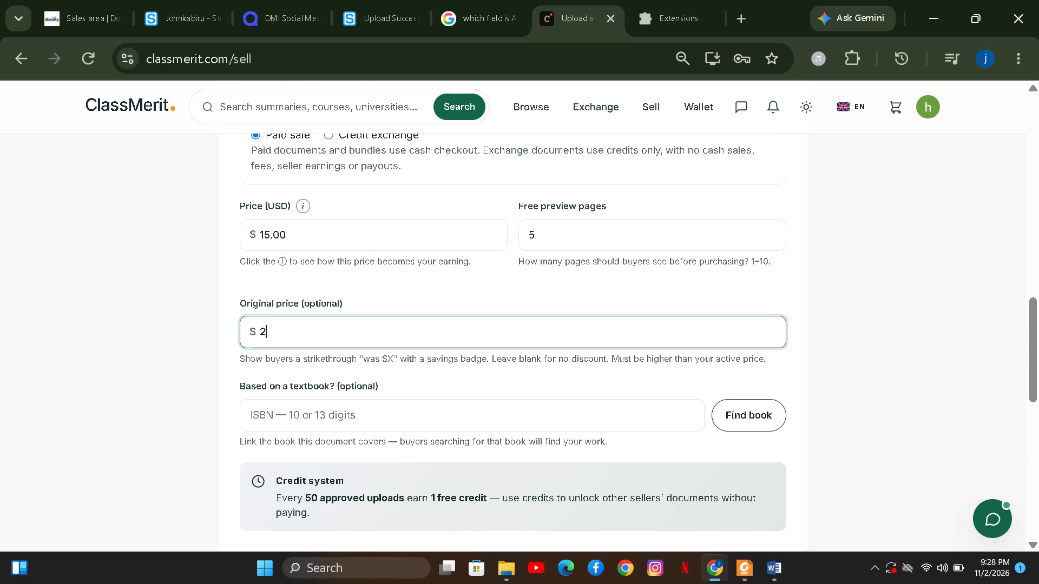
{"action": "key", "text": "0"}
{"action": "scroll", "coordinate": [343, 380], "scroll_direction": "down", "scroll_amount": 3}
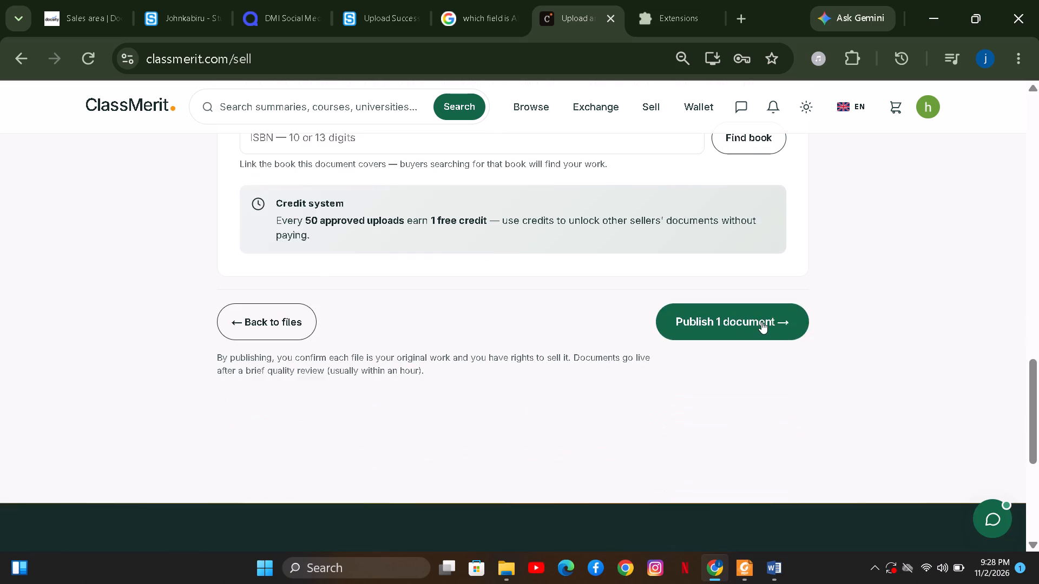
{"action": "left_click", "coordinate": [761, 322]}
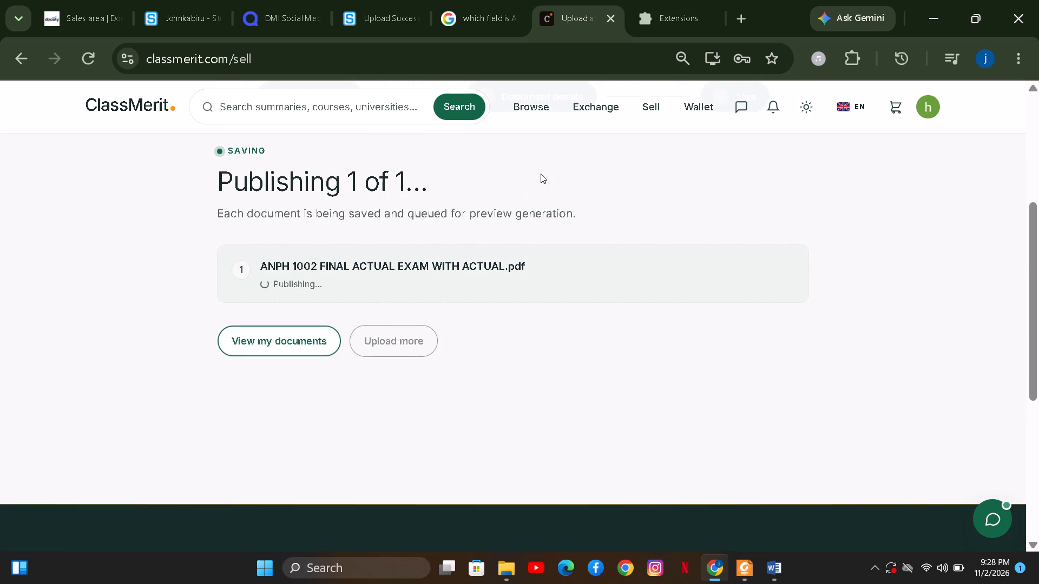
Start a new ClassMerit listing by uploading CS 6250.pdf from the GAITOO folder, and continue to its details.
{"action": "left_click", "coordinate": [654, 105]}
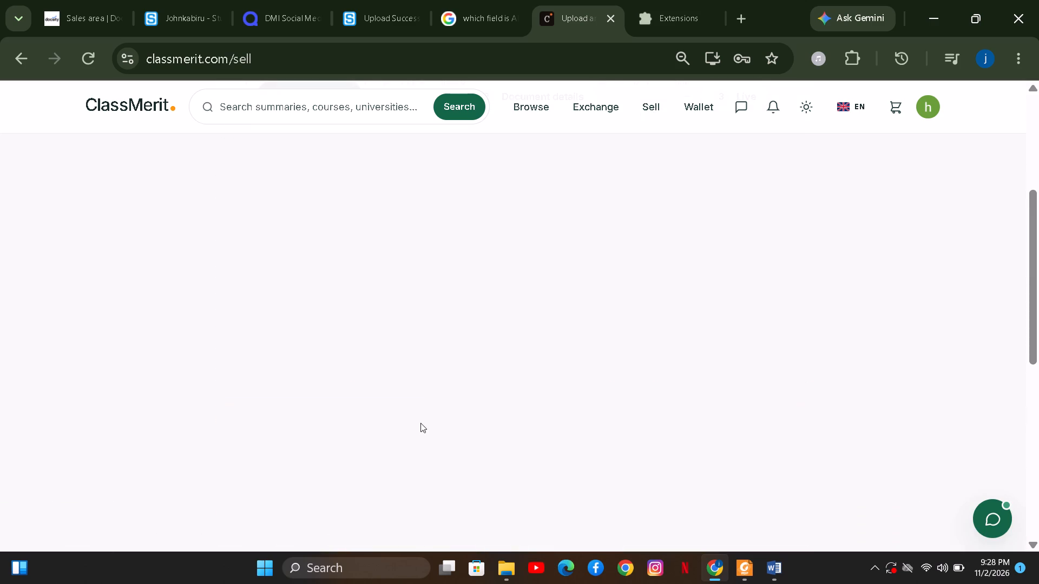
{"action": "left_click", "coordinate": [511, 573]}
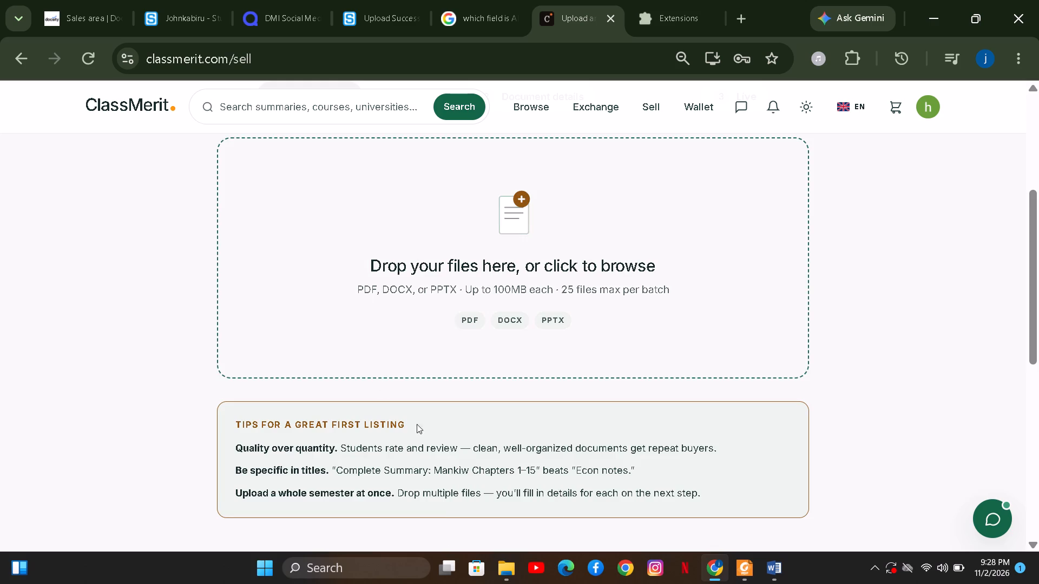
{"action": "left_click", "coordinate": [505, 569]}
{"action": "scroll", "coordinate": [405, 263], "scroll_direction": "down", "scroll_amount": 2}
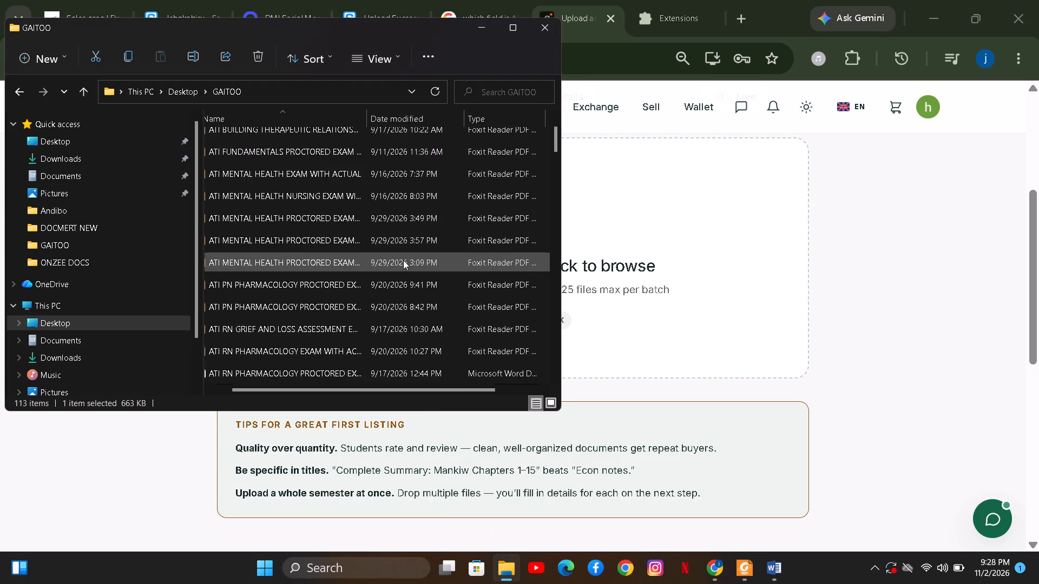
{"action": "scroll", "coordinate": [403, 260], "scroll_direction": "down", "scroll_amount": 7}
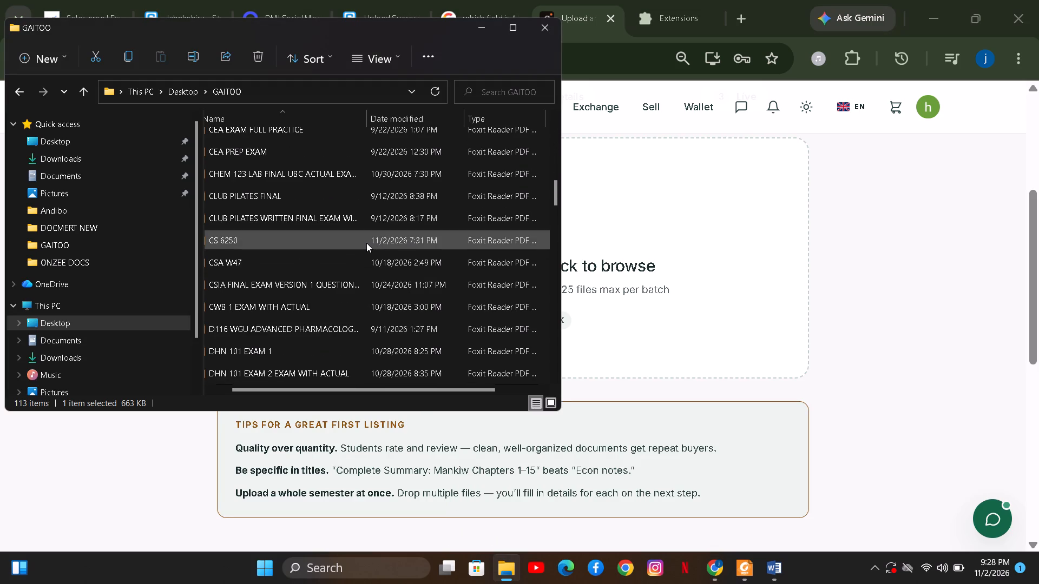
{"action": "left_click_drag", "start_coordinate": [367, 242], "coordinate": [657, 268]}
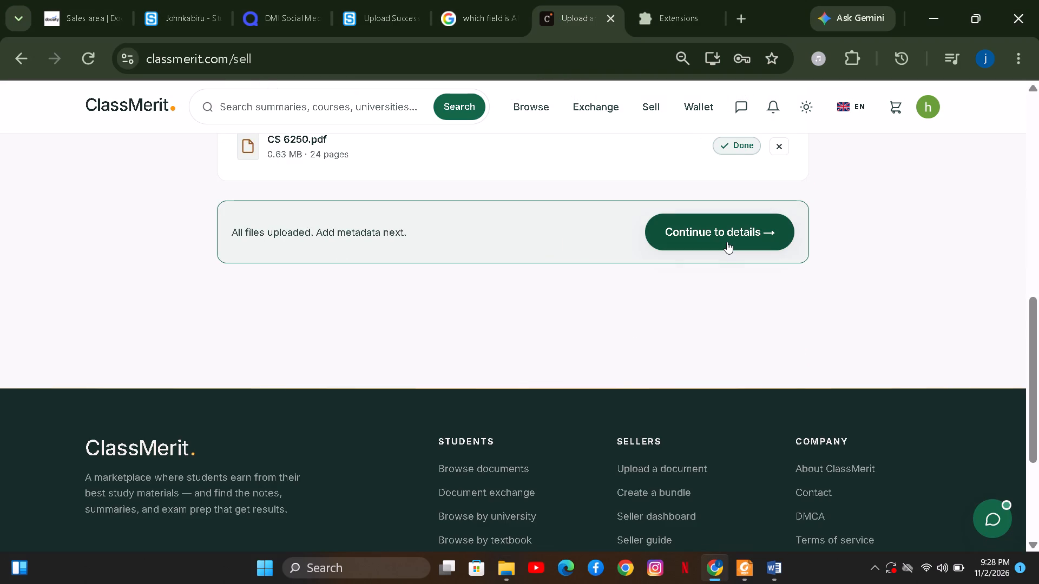
{"action": "left_click", "coordinate": [727, 242]}
Set the CS 6250 document's type to Exam Prep, subject to Nursing and university to CHAMBERLAIN COLLEGE OF NURSING.
{"action": "left_click", "coordinate": [369, 409]}
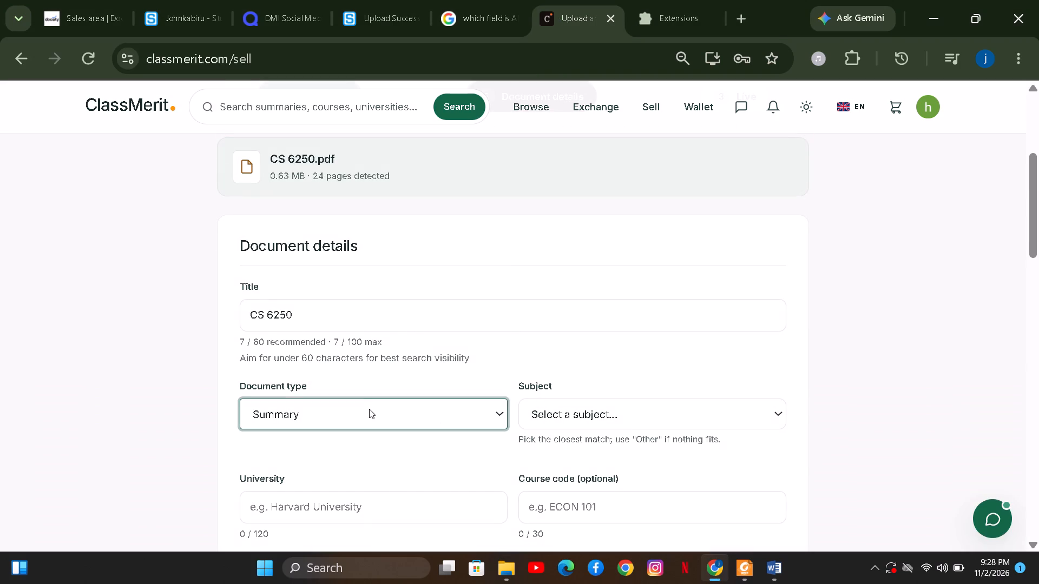
{"action": "left_click", "coordinate": [314, 285]}
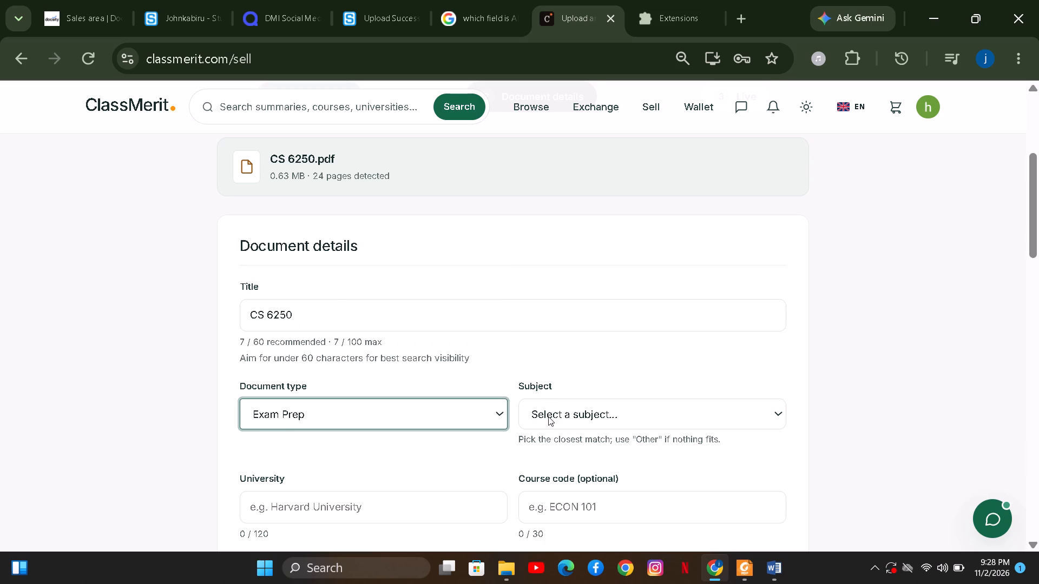
{"action": "left_click", "coordinate": [548, 416]}
{"action": "scroll", "coordinate": [556, 383], "scroll_direction": "down", "scroll_amount": 1}
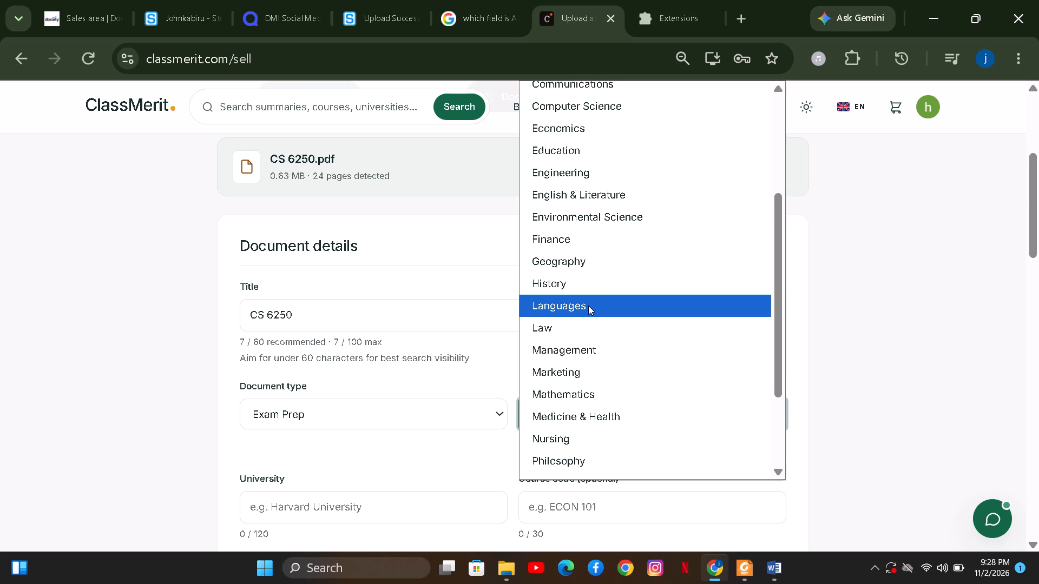
{"action": "scroll", "coordinate": [575, 356], "scroll_direction": "down", "scroll_amount": 2}
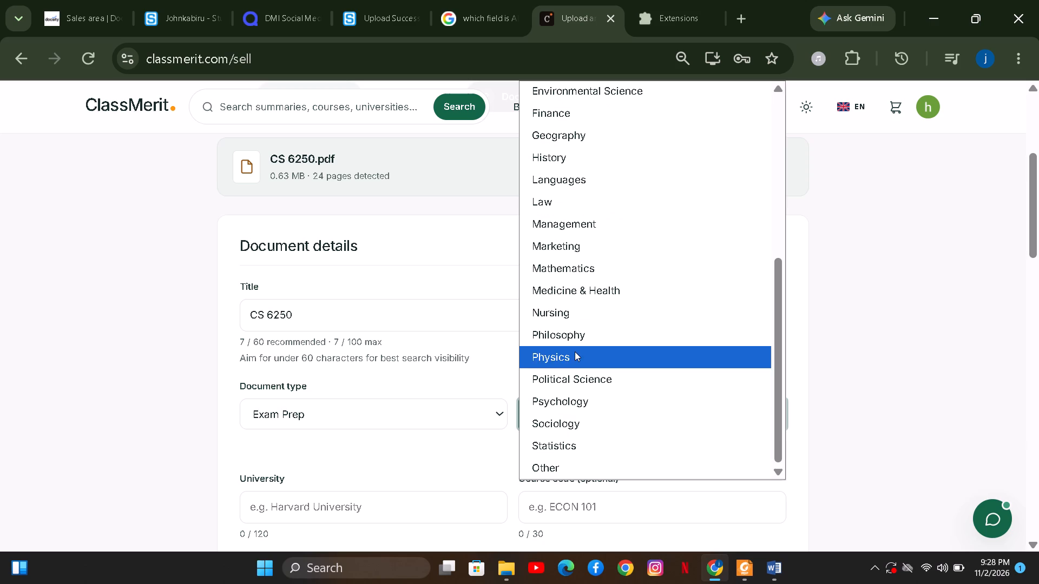
{"action": "left_click", "coordinate": [580, 308]}
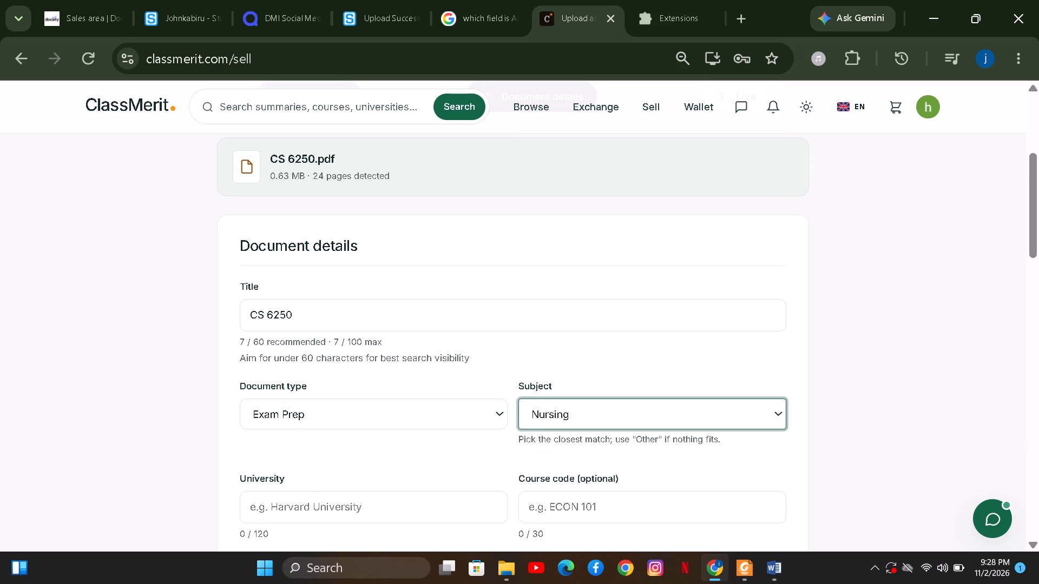
{"action": "left_click", "coordinate": [321, 507]}
{"action": "scroll", "coordinate": [316, 515], "scroll_direction": "down", "scroll_amount": 2}
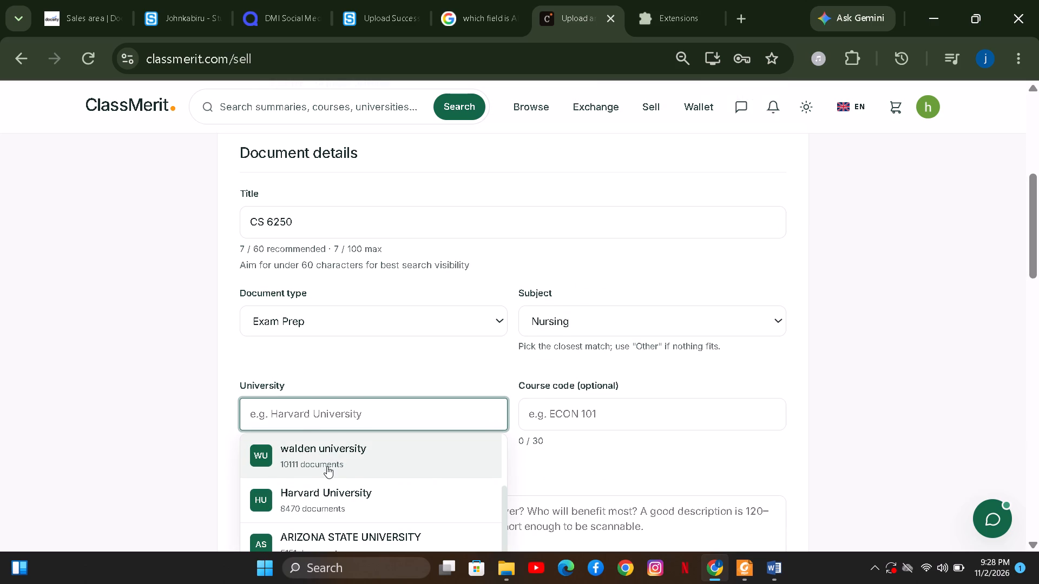
{"action": "scroll", "coordinate": [336, 439], "scroll_direction": "up", "scroll_amount": 2}
{"action": "left_click", "coordinate": [337, 455]}
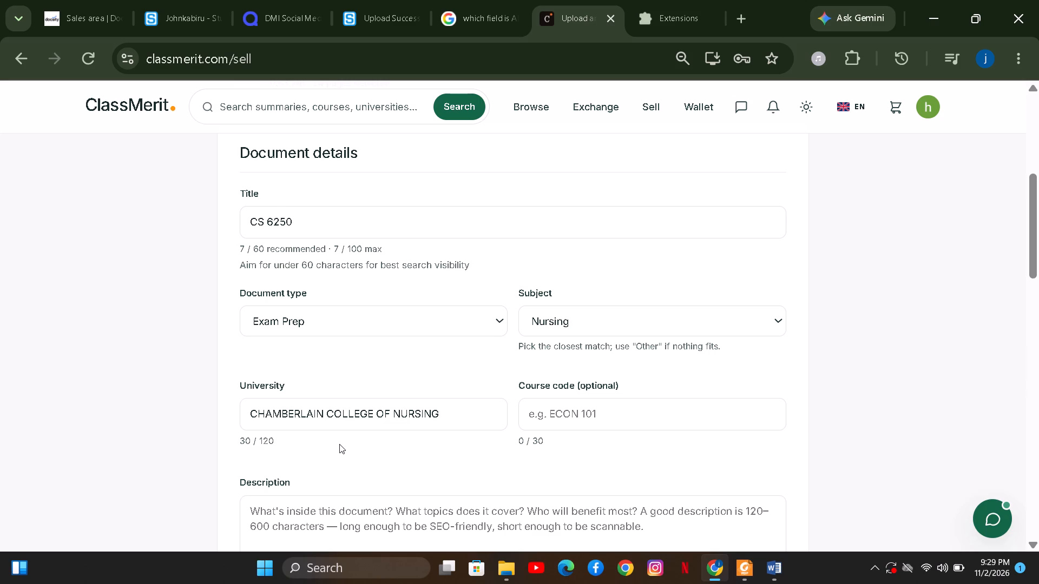
Open the CS 6250 PDF, copy its full exam title, and paste it as the listing's description.
{"action": "scroll", "coordinate": [388, 440], "scroll_direction": "down", "scroll_amount": 2}
{"action": "left_click", "coordinate": [376, 339]}
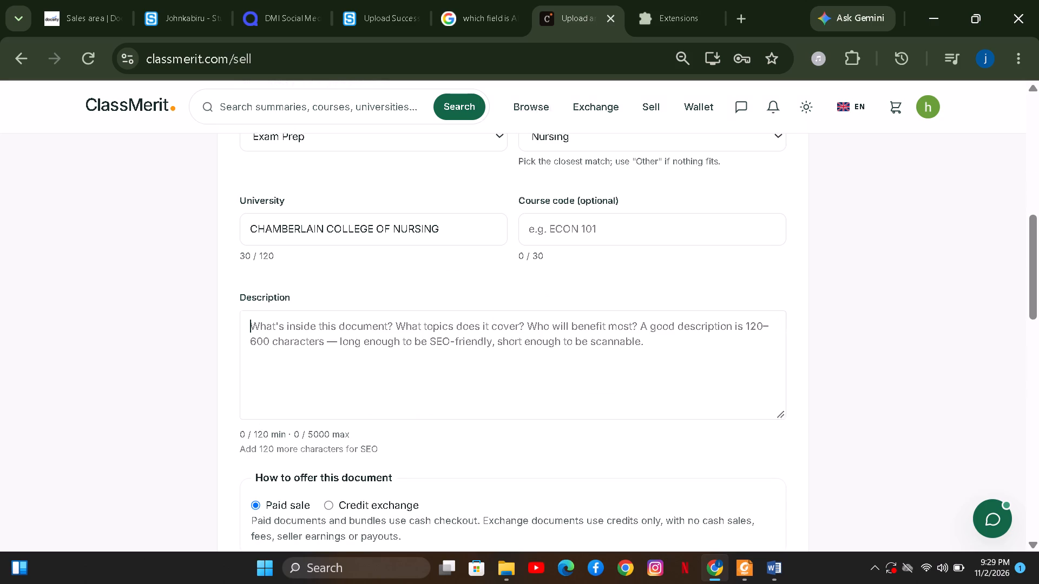
{"action": "left_click", "coordinate": [505, 568]}
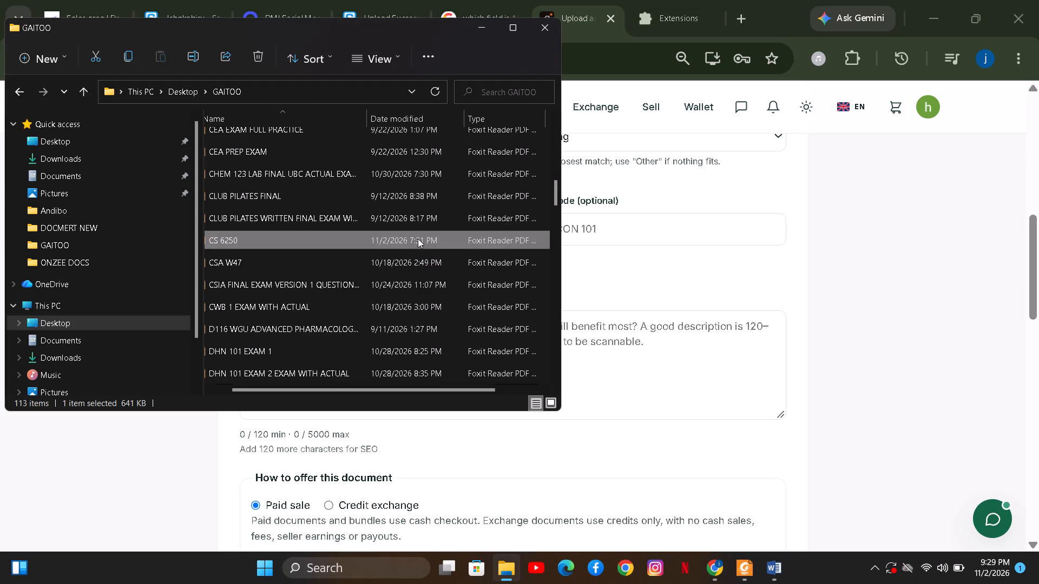
{"action": "double_click", "coordinate": [418, 238]}
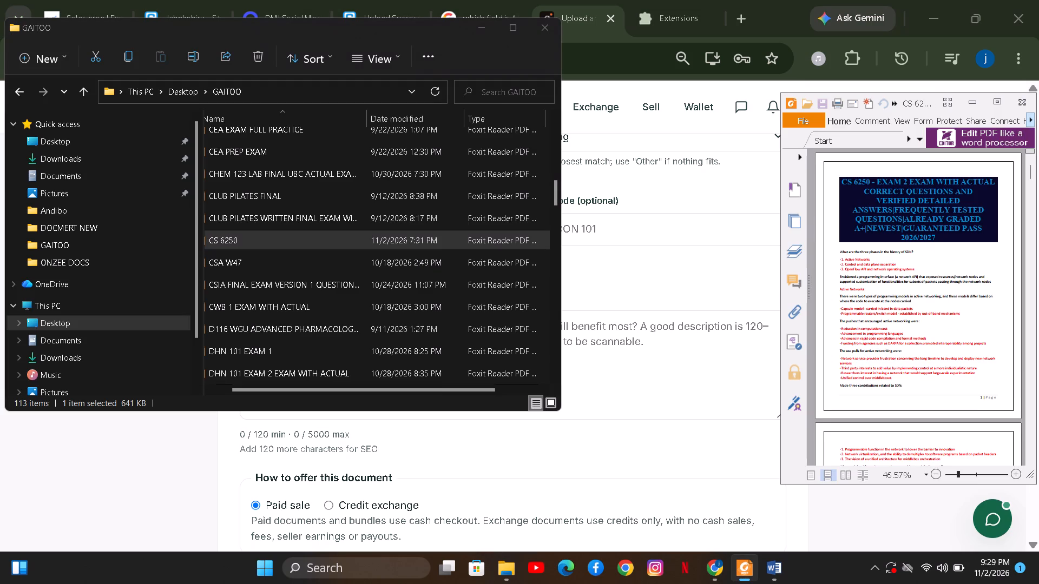
{"action": "key", "text": "ctrl+c"}
{"action": "key", "text": "ctrl+c"}
{"action": "left_click", "coordinate": [629, 368]}
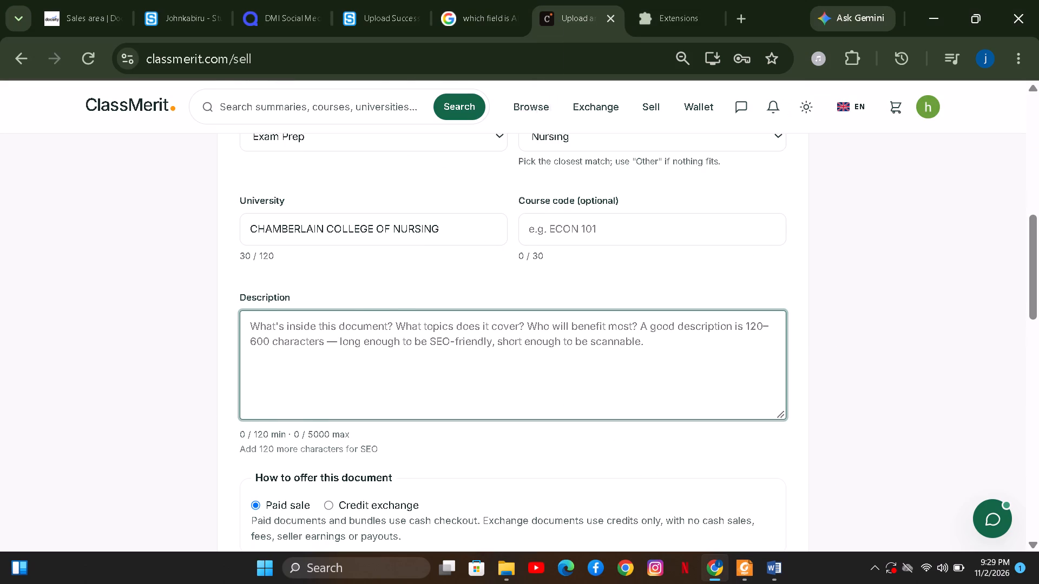
{"action": "key", "text": "ctrl+v"}
Price the CS 6250 document at $15.00 with an original price of $20, and publish it.
{"action": "scroll", "coordinate": [397, 446], "scroll_direction": "down", "scroll_amount": 3}
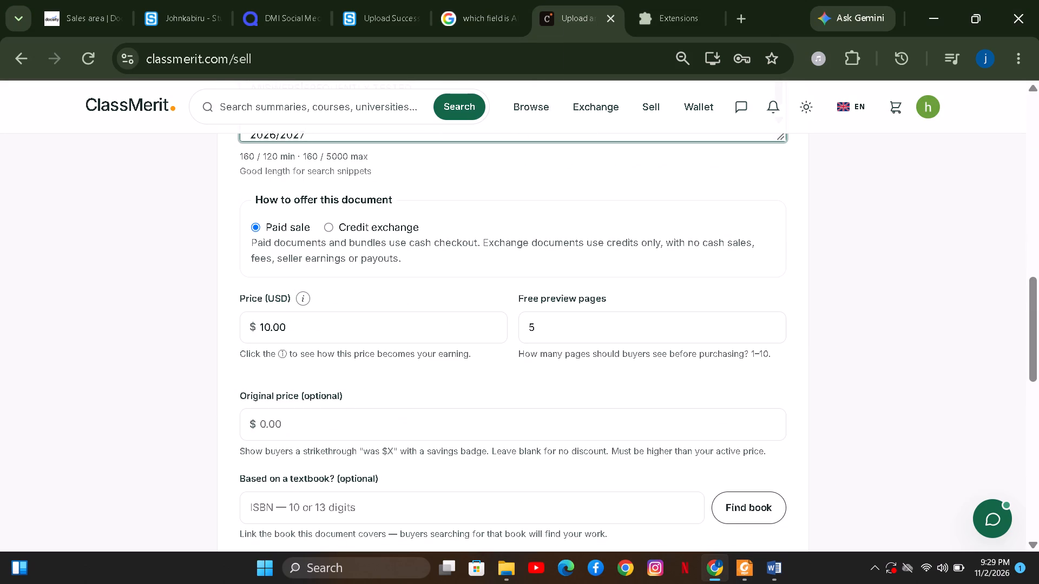
{"action": "left_click_drag", "start_coordinate": [264, 328], "coordinate": [273, 328]}
{"action": "left_click", "coordinate": [267, 326]}
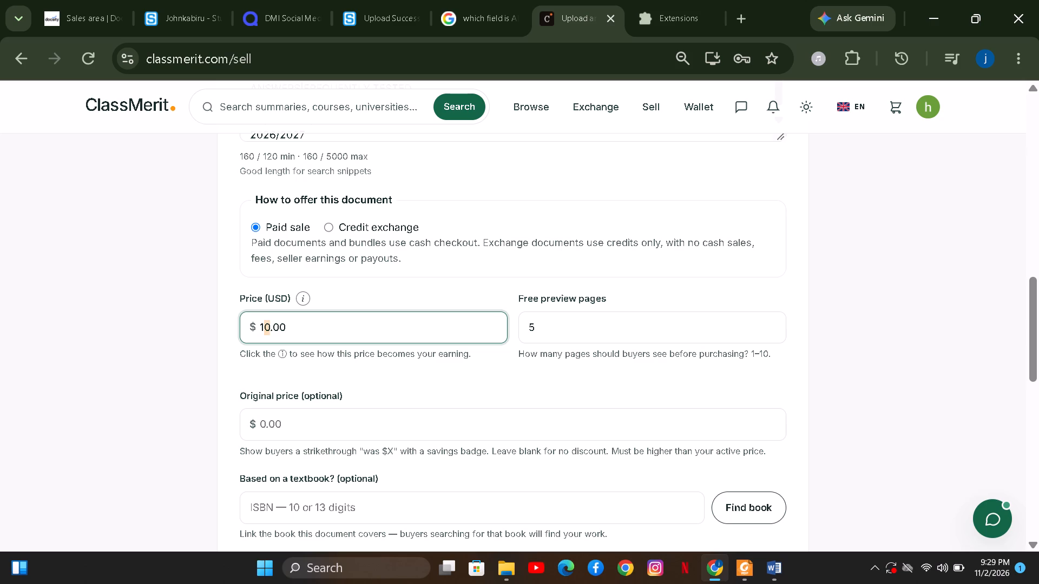
{"action": "left_click", "coordinate": [267, 326]}
{"action": "key", "text": "5"}
{"action": "left_click", "coordinate": [282, 415]}
{"action": "key", "text": "2"}
{"action": "key", "text": "0"}
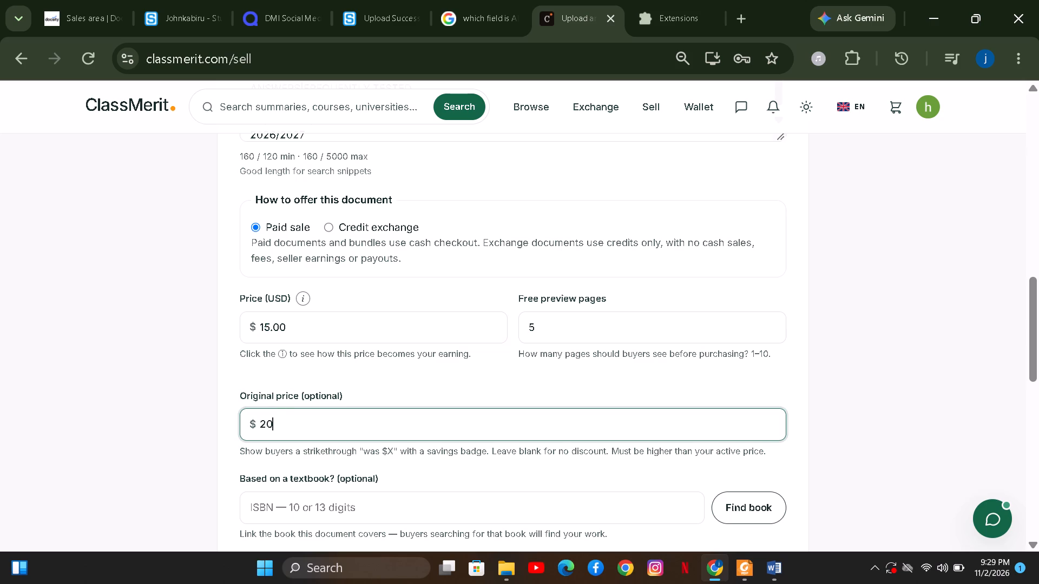
{"action": "scroll", "coordinate": [235, 373], "scroll_direction": "down", "scroll_amount": 4}
{"action": "left_click", "coordinate": [681, 321]}
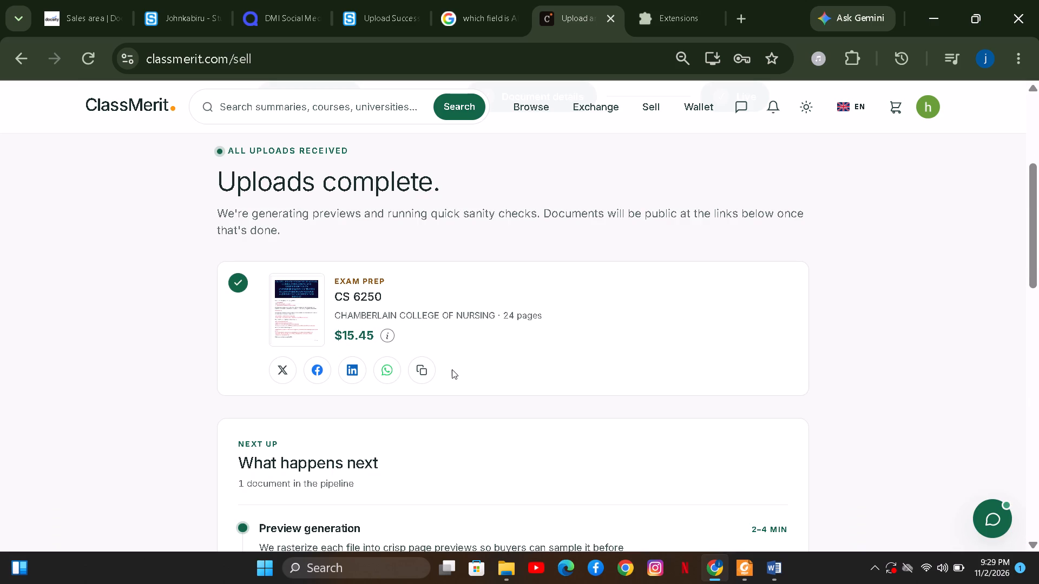
Start a new ClassMerit listing by uploading the DMI SOCIAL MEDIA MARKETING EXAM WITH ACTUAL PDF from the GAITOO folder, and continue to its details.
{"action": "left_click", "coordinate": [656, 104]}
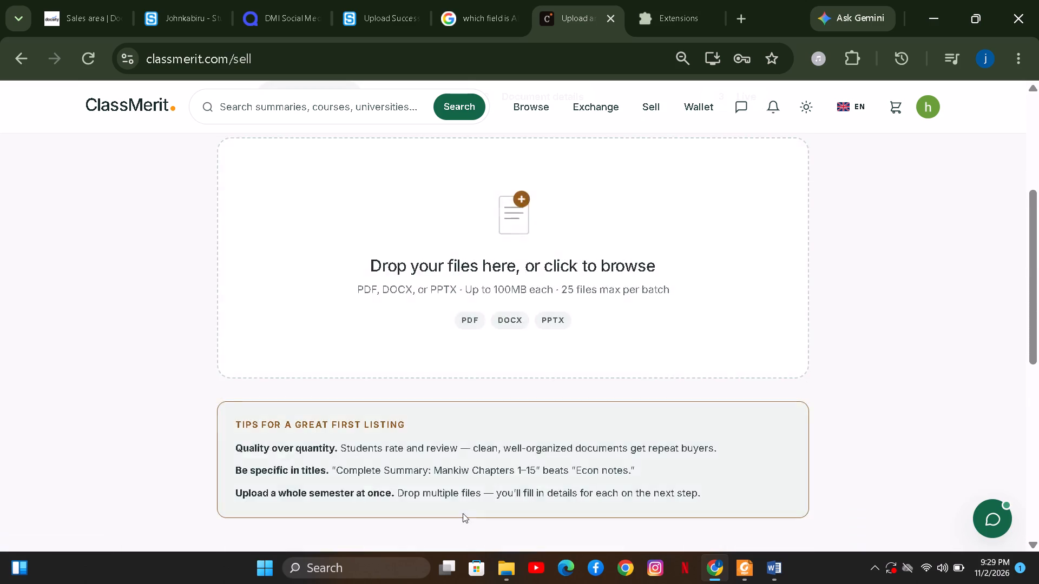
{"action": "left_click", "coordinate": [504, 570]}
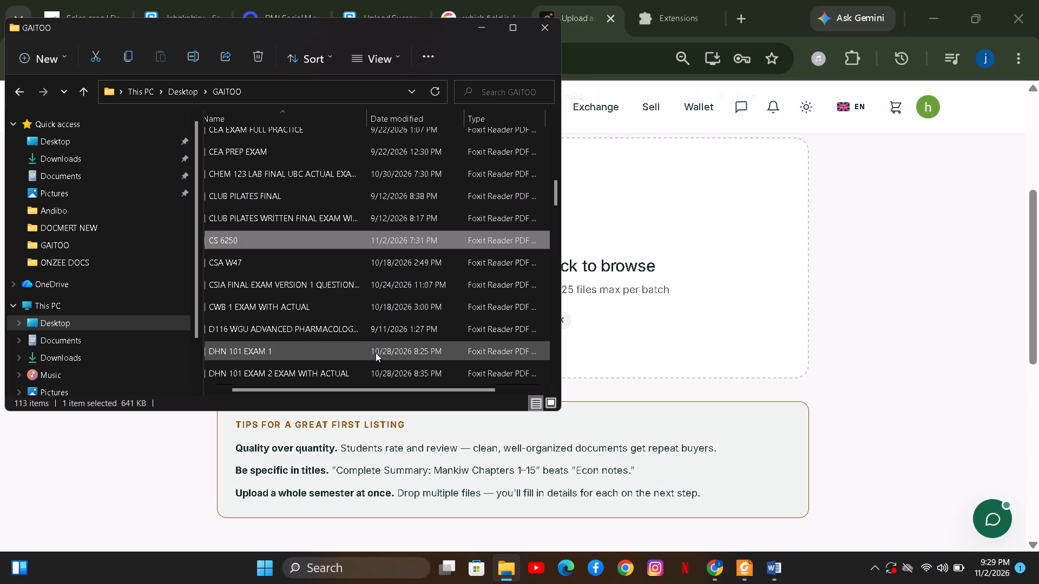
{"action": "scroll", "coordinate": [377, 351], "scroll_direction": "down", "scroll_amount": 1}
{"action": "left_click_drag", "start_coordinate": [317, 324], "coordinate": [436, 325]}
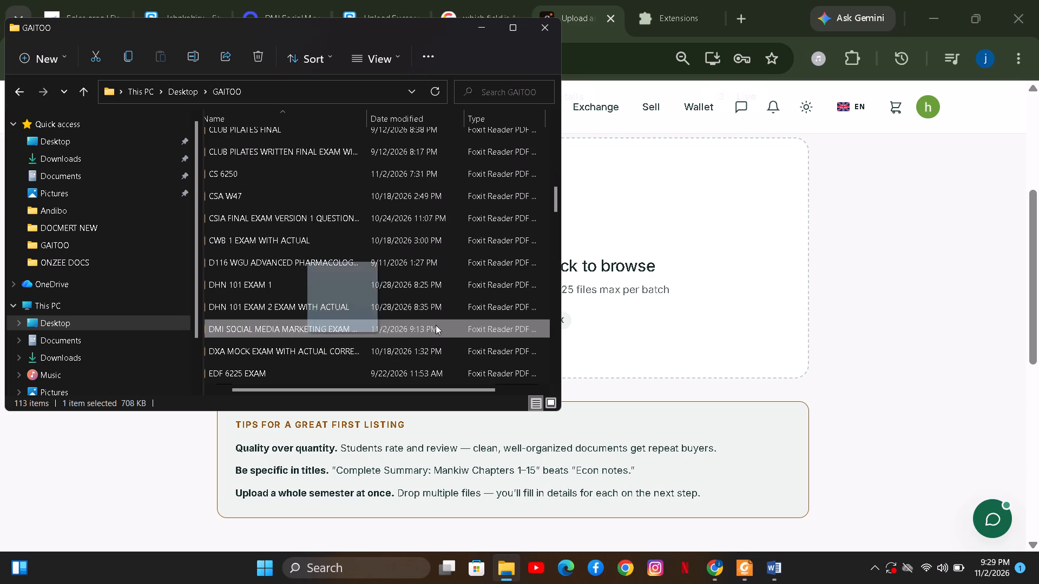
{"action": "left_click_drag", "start_coordinate": [436, 325], "coordinate": [623, 282]}
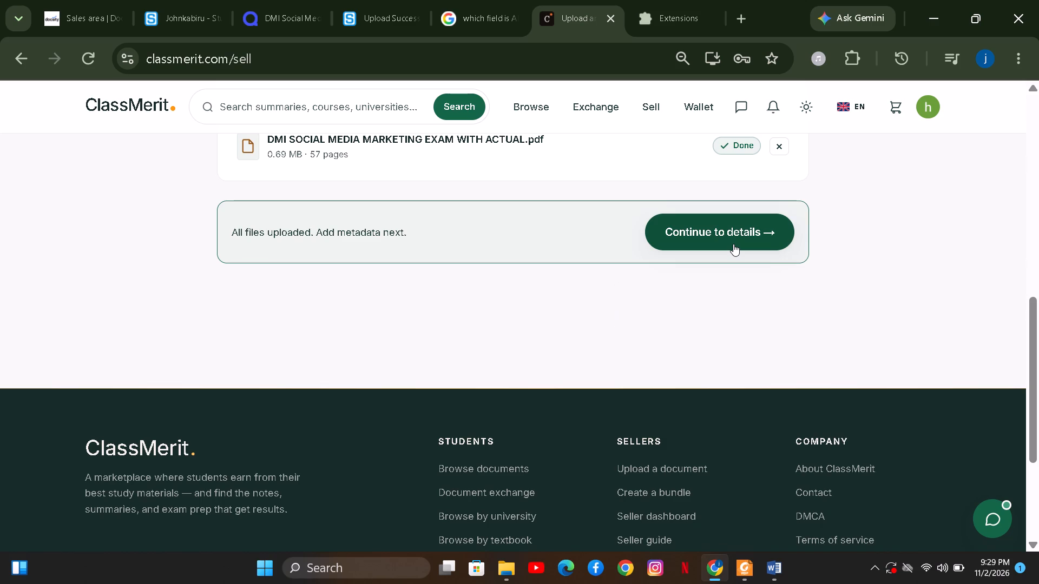
{"action": "left_click", "coordinate": [733, 244]}
Set the DMI exam's document type to Exam Prep, subject to Nursing and university to CHAMBERLAIN COLLEGE OF NURSING.
{"action": "scroll", "coordinate": [470, 371], "scroll_direction": "down", "scroll_amount": 2}
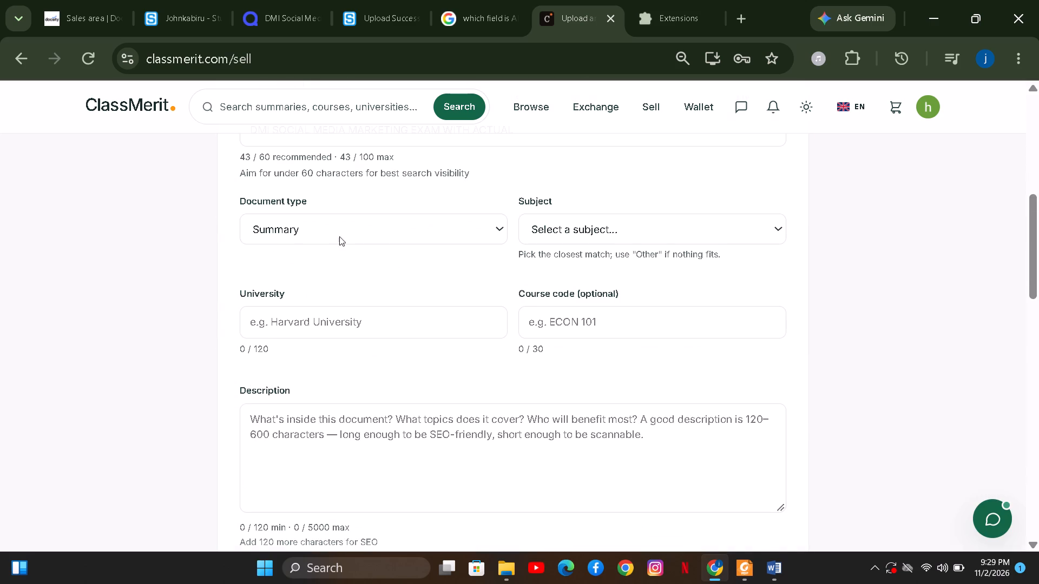
{"action": "left_click", "coordinate": [340, 232]}
{"action": "left_click", "coordinate": [295, 297]}
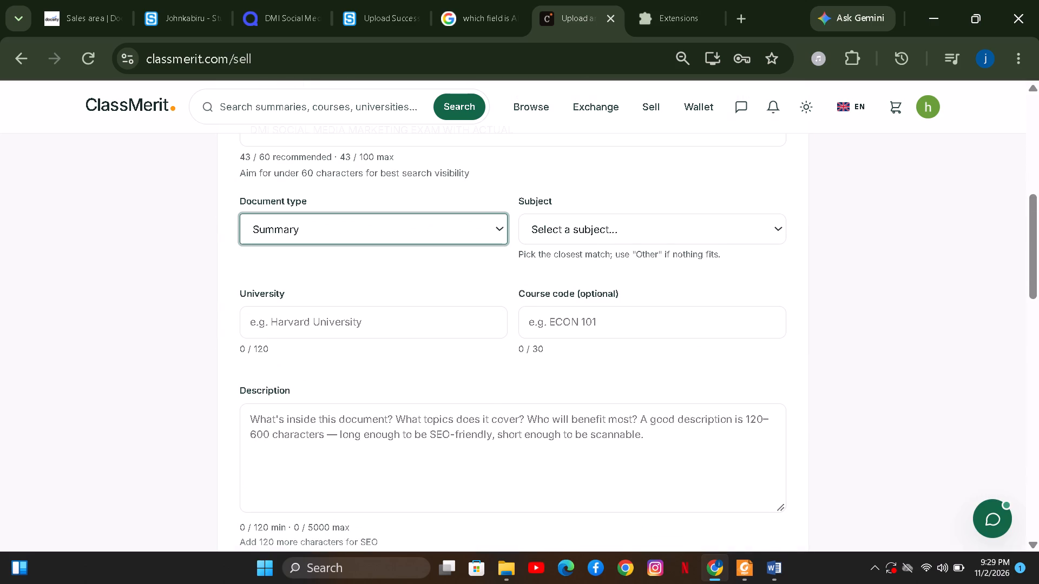
{"action": "left_click", "coordinate": [588, 228]}
{"action": "scroll", "coordinate": [537, 382], "scroll_direction": "down", "scroll_amount": 3}
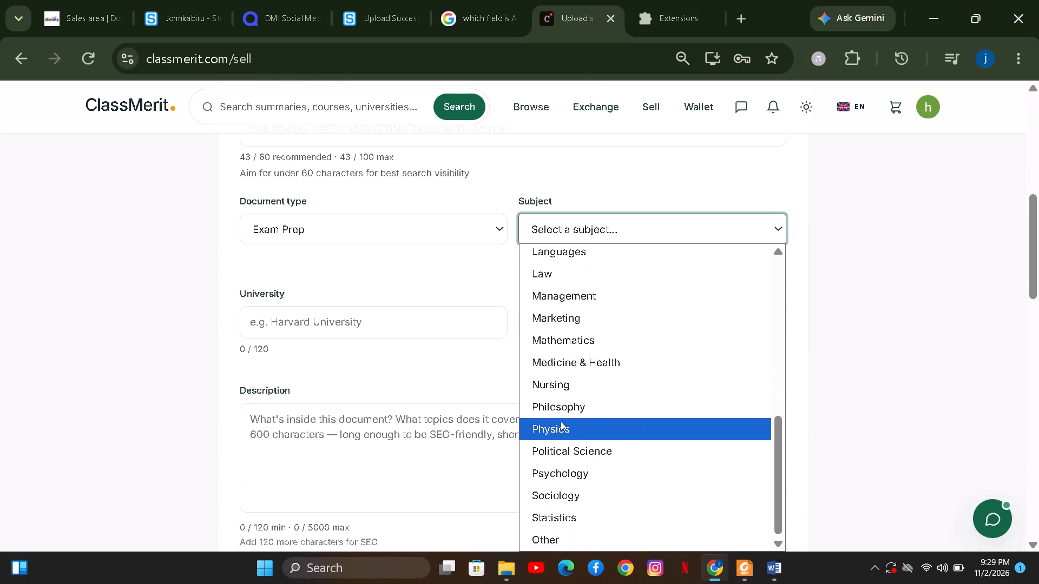
{"action": "left_click", "coordinate": [566, 388]}
{"action": "left_click", "coordinate": [338, 323]}
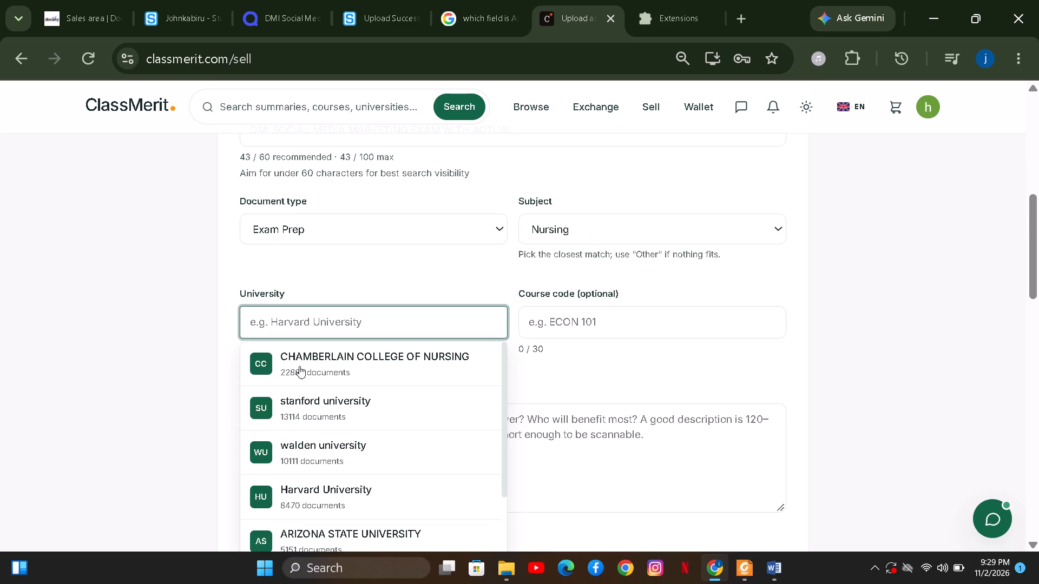
{"action": "left_click", "coordinate": [300, 366]}
Open the DMI social media marketing PDF from the GAITOO folder, copy its full exam title, and paste it as the listing's description.
{"action": "scroll", "coordinate": [363, 361], "scroll_direction": "down", "scroll_amount": 2}
{"action": "left_click", "coordinate": [427, 266]}
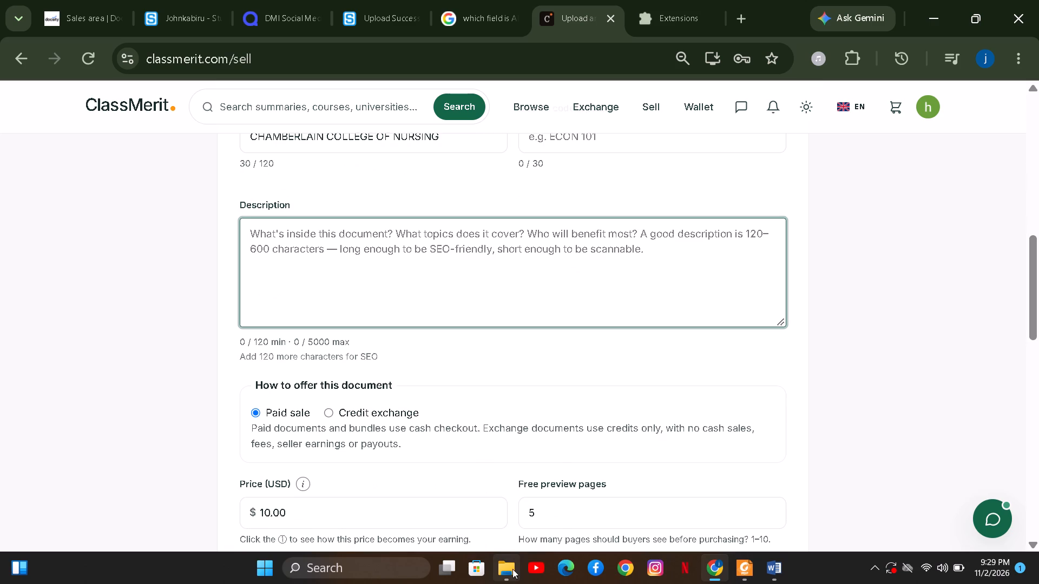
{"action": "left_click", "coordinate": [504, 566]}
{"action": "double_click", "coordinate": [350, 331]}
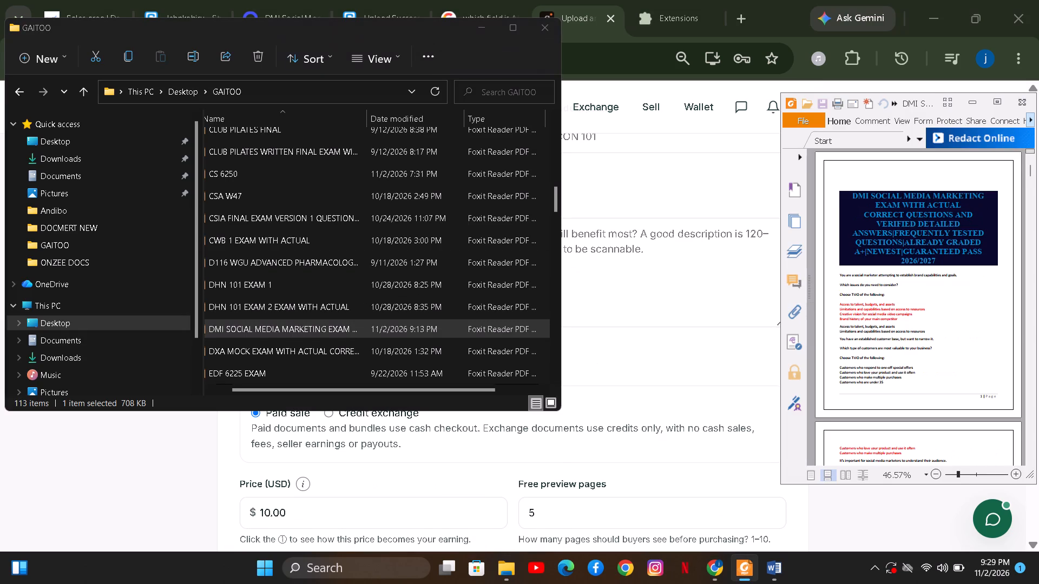
{"action": "key", "text": "ctrl+c"}
{"action": "key", "text": "ctrl+c"}
{"action": "left_click", "coordinate": [682, 338]}
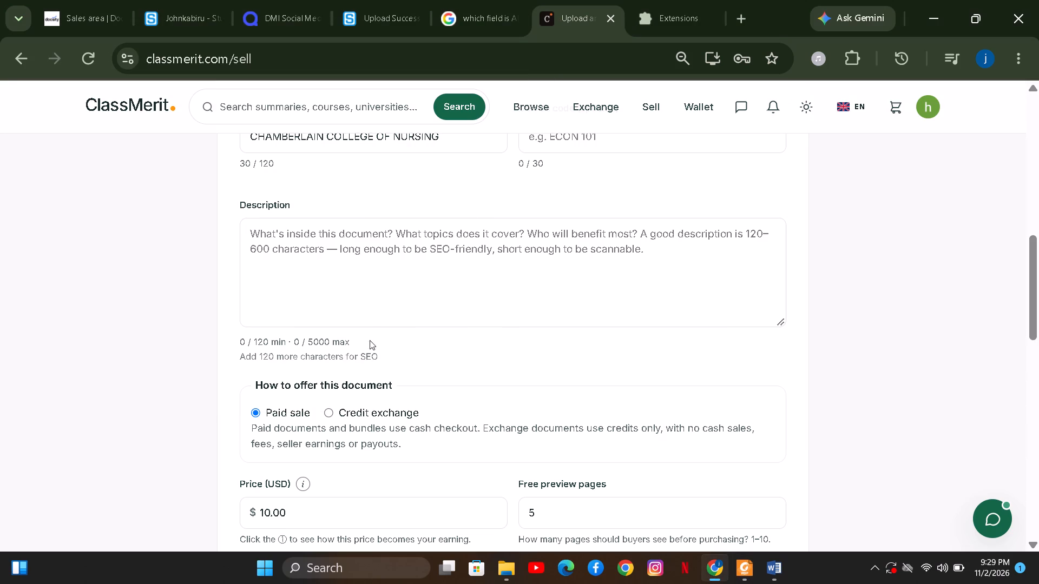
{"action": "left_click", "coordinate": [373, 297]}
{"action": "key", "text": "ctrl+v"}
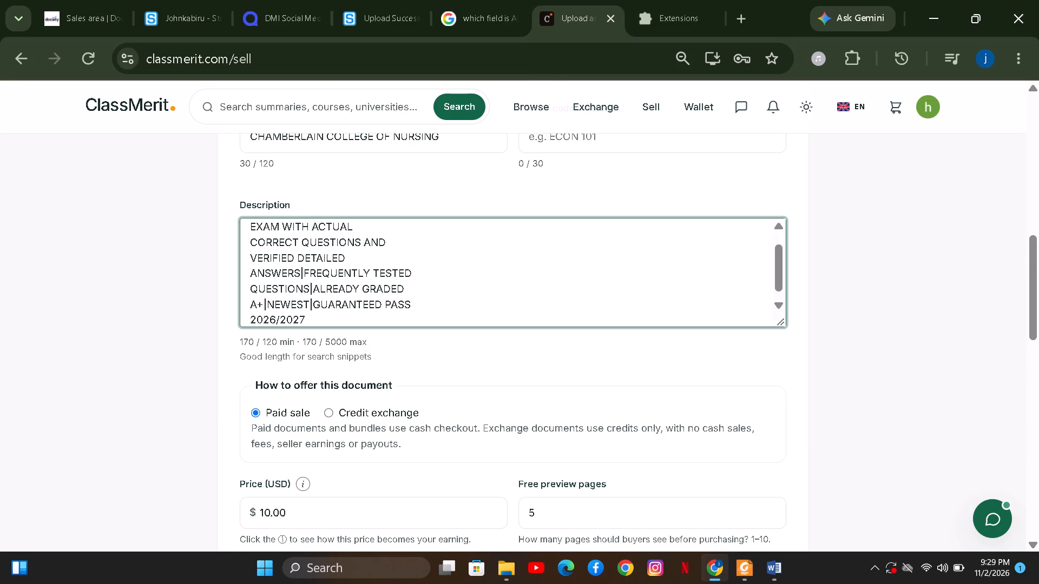
Price the DMI social media marketing exam at $15.00 with an original price of $20, and publish it.
{"action": "scroll", "coordinate": [298, 442], "scroll_direction": "down", "scroll_amount": 2}
{"action": "left_click", "coordinate": [265, 329]}
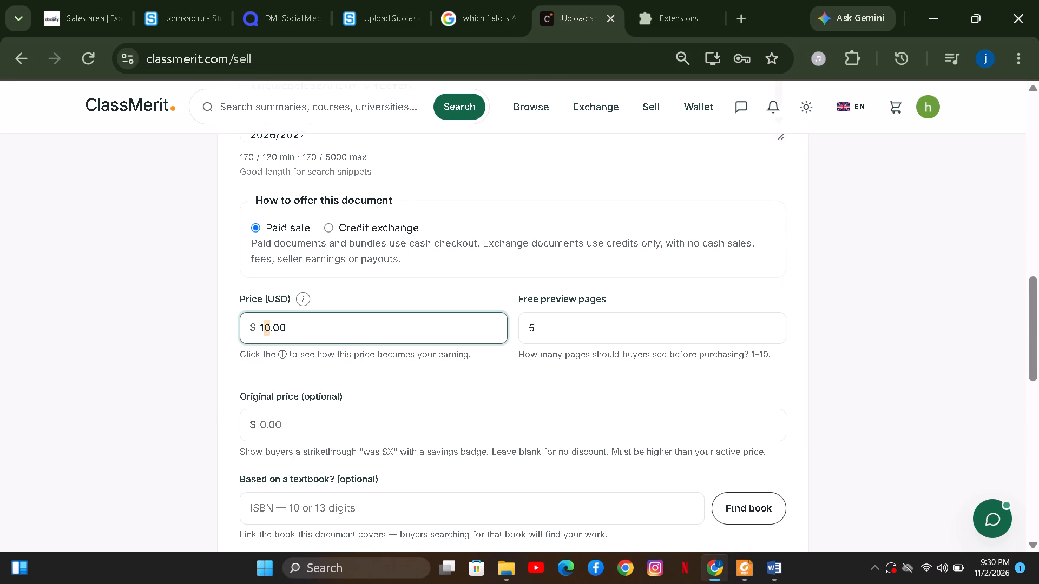
{"action": "key", "text": "5"}
{"action": "left_click", "coordinate": [286, 429]}
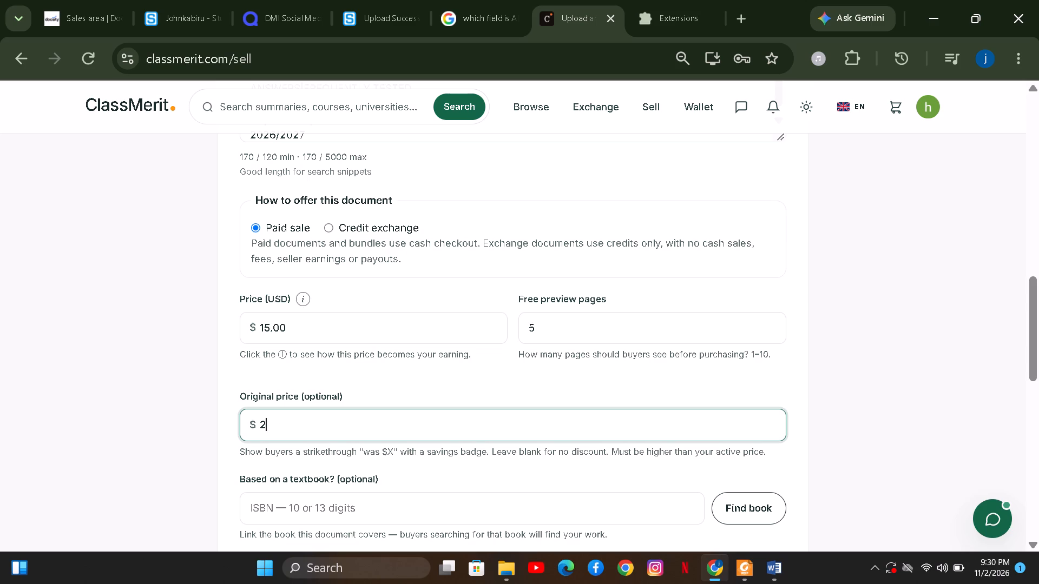
{"action": "key", "text": "2"}
{"action": "key", "text": "0"}
{"action": "scroll", "coordinate": [290, 402], "scroll_direction": "down", "scroll_amount": 4}
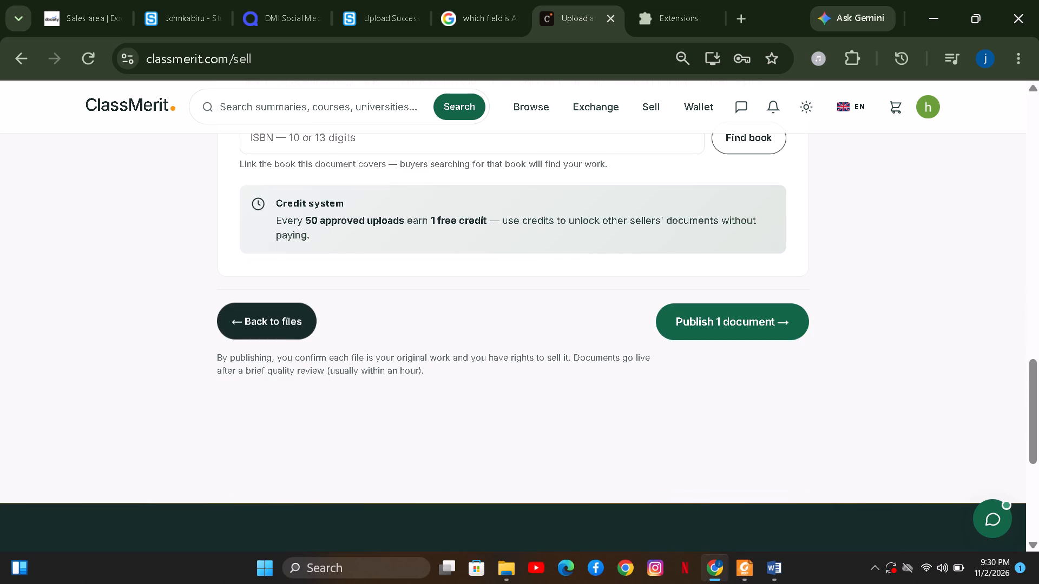
{"action": "left_click", "coordinate": [736, 329]}
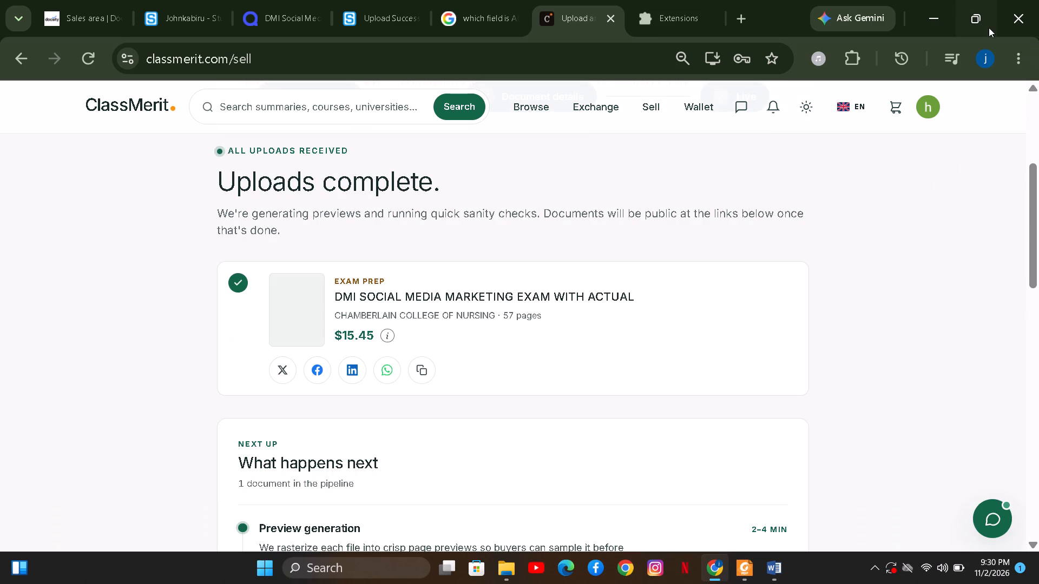
Open the ClassMerit dashboard and review the sales analytics, top performing documents and critical metrics.
{"action": "left_click", "coordinate": [1014, 53]}
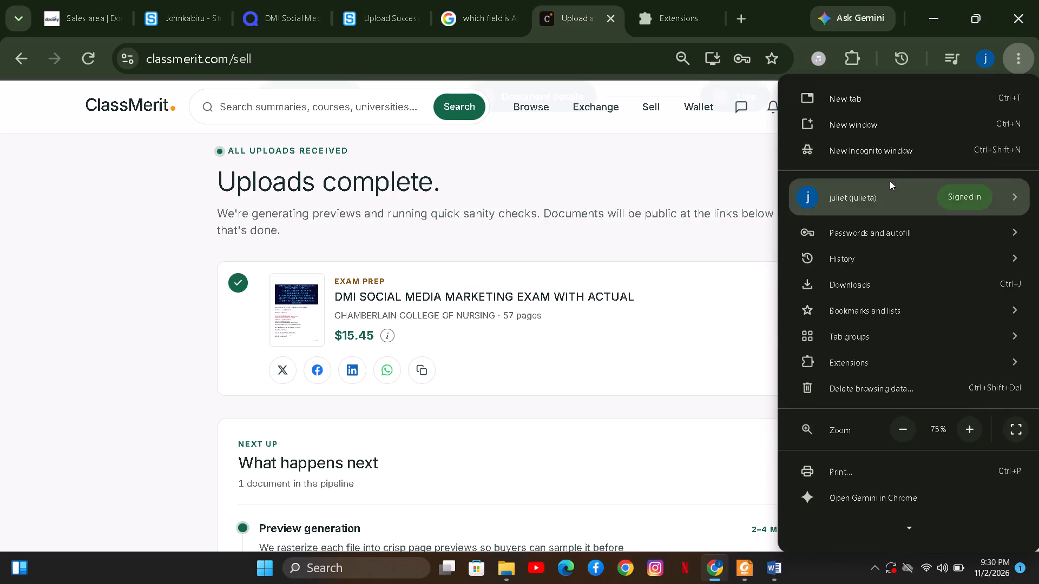
{"action": "left_click", "coordinate": [698, 159]}
{"action": "left_click", "coordinate": [921, 105]}
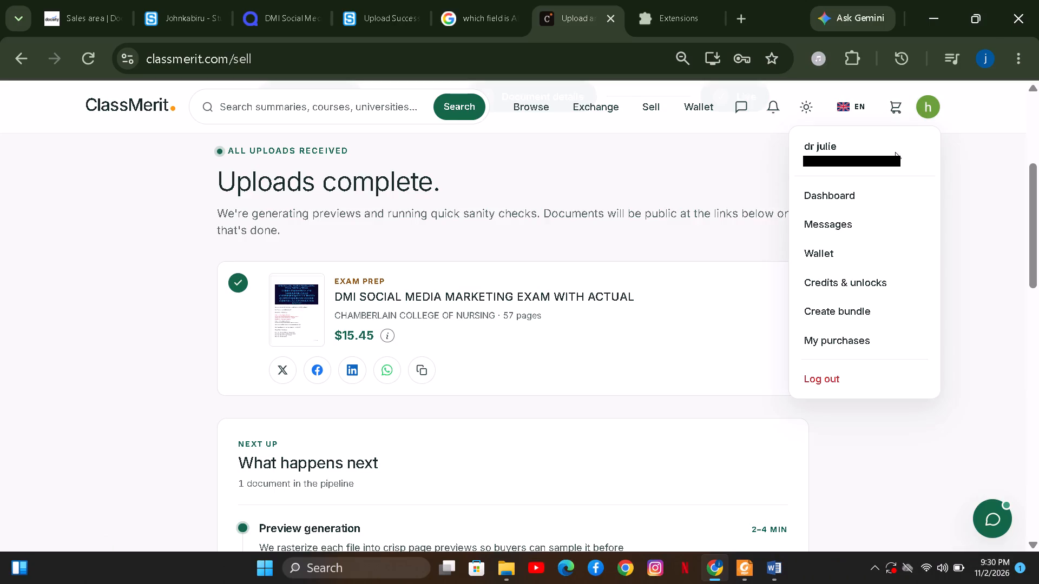
{"action": "left_click", "coordinate": [841, 196]}
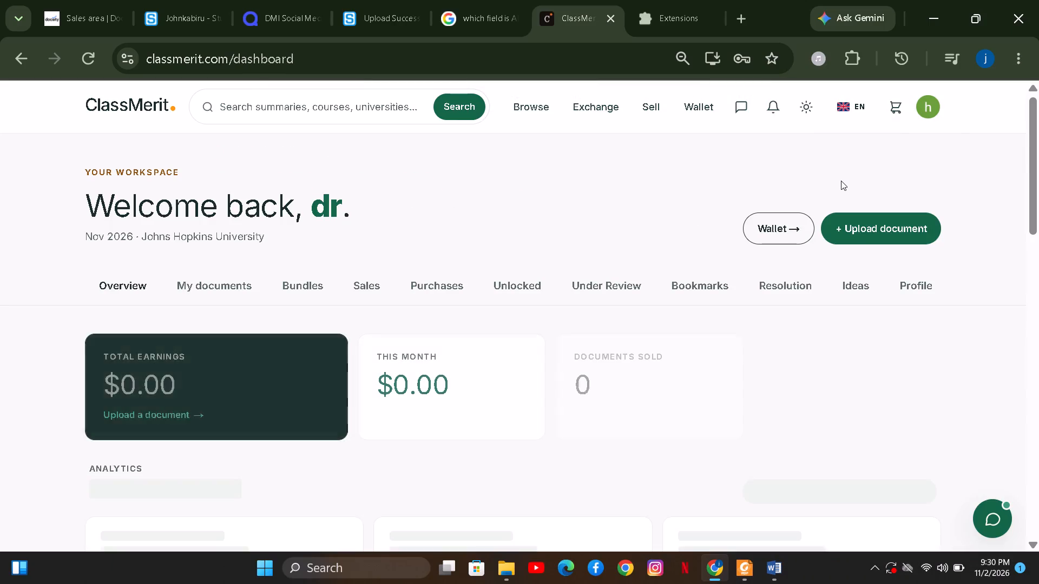
{"action": "scroll", "coordinate": [588, 307], "scroll_direction": "down", "scroll_amount": 5}
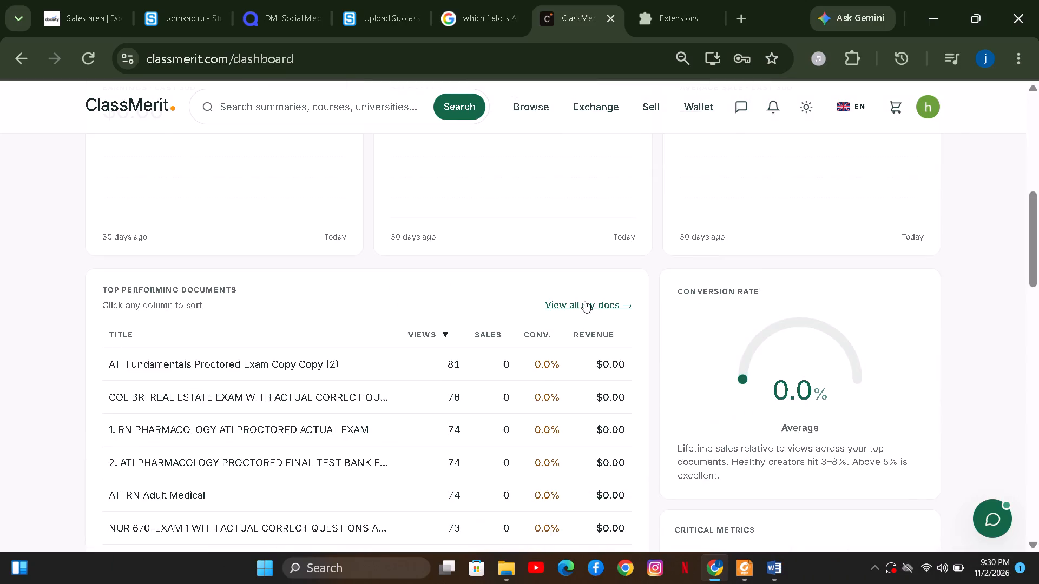
{"action": "scroll", "coordinate": [584, 298], "scroll_direction": "down", "scroll_amount": 5}
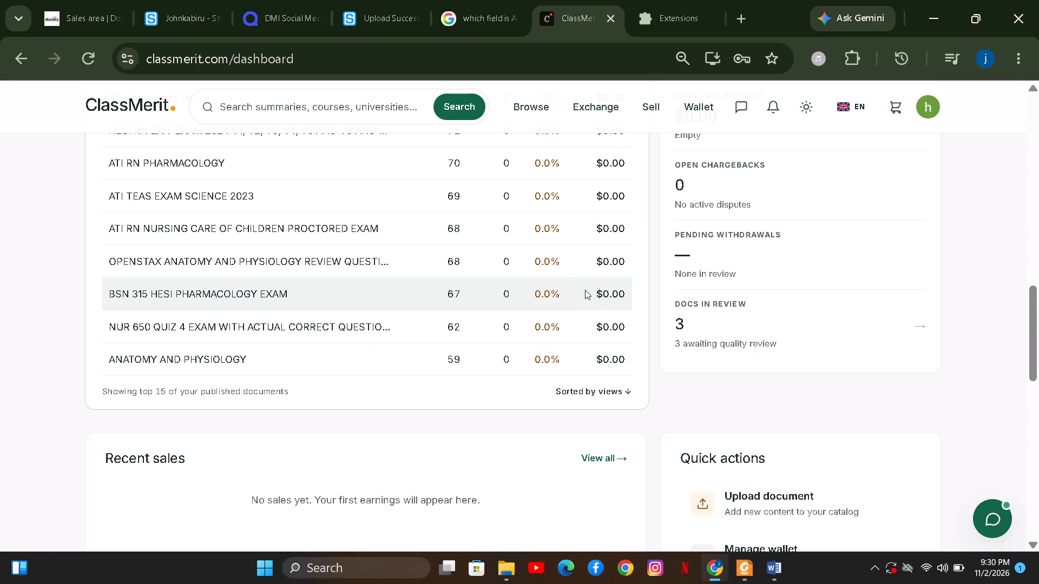
{"action": "scroll", "coordinate": [585, 288], "scroll_direction": "up", "scroll_amount": 4}
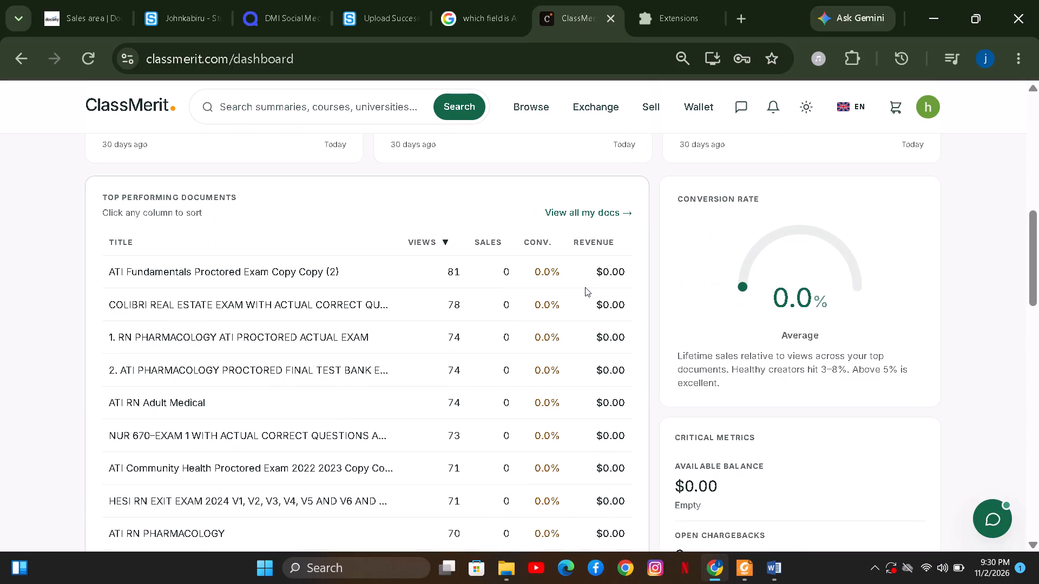
{"action": "scroll", "coordinate": [585, 287], "scroll_direction": "up", "scroll_amount": 3}
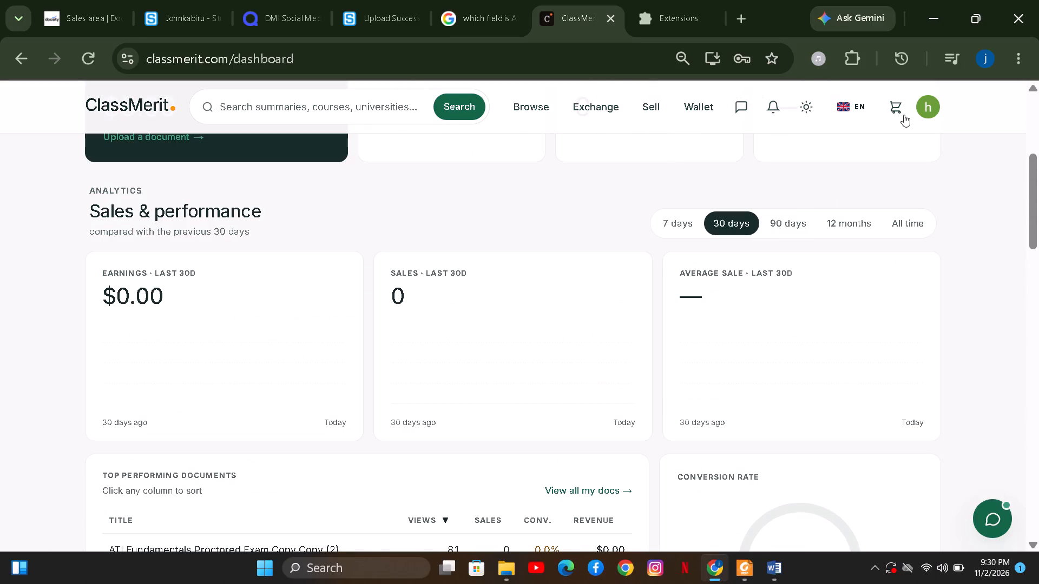
Open the ClassMerit wallet and check its balance, withdrawal options and recent activity.
{"action": "left_click", "coordinate": [922, 106]}
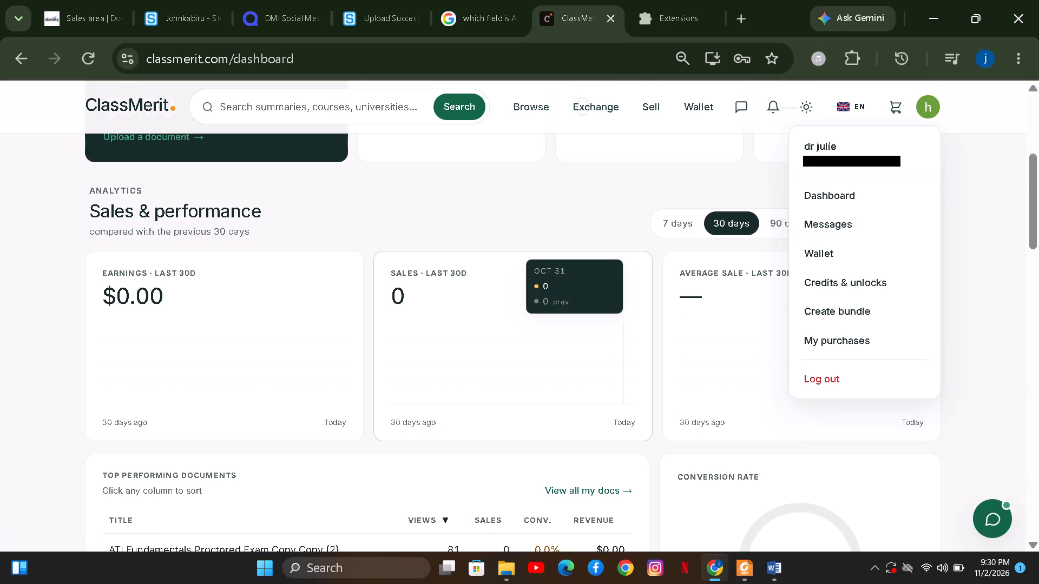
{"action": "left_click", "coordinate": [828, 254]}
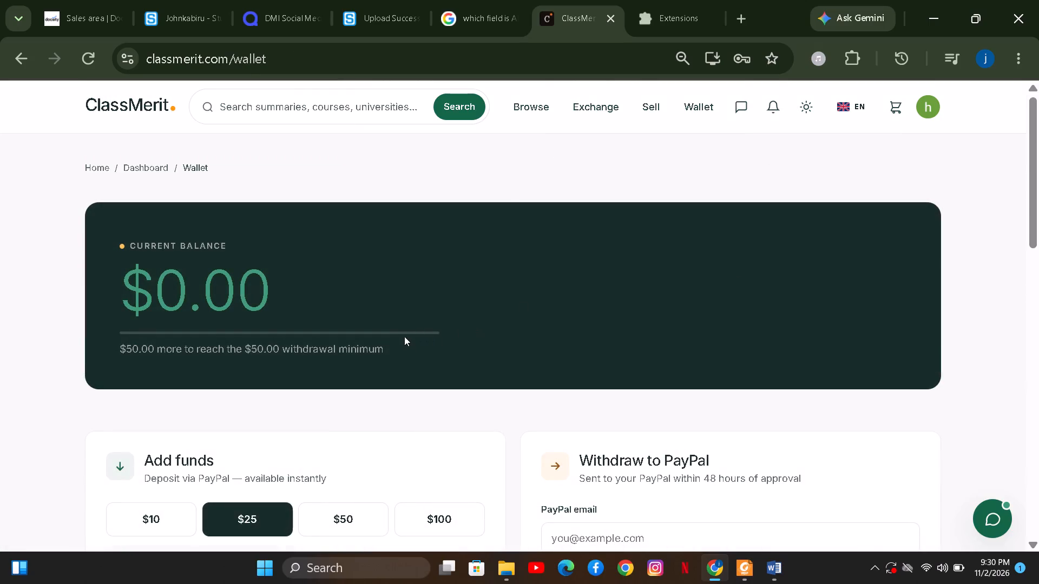
{"action": "scroll", "coordinate": [404, 335], "scroll_direction": "down", "scroll_amount": 4}
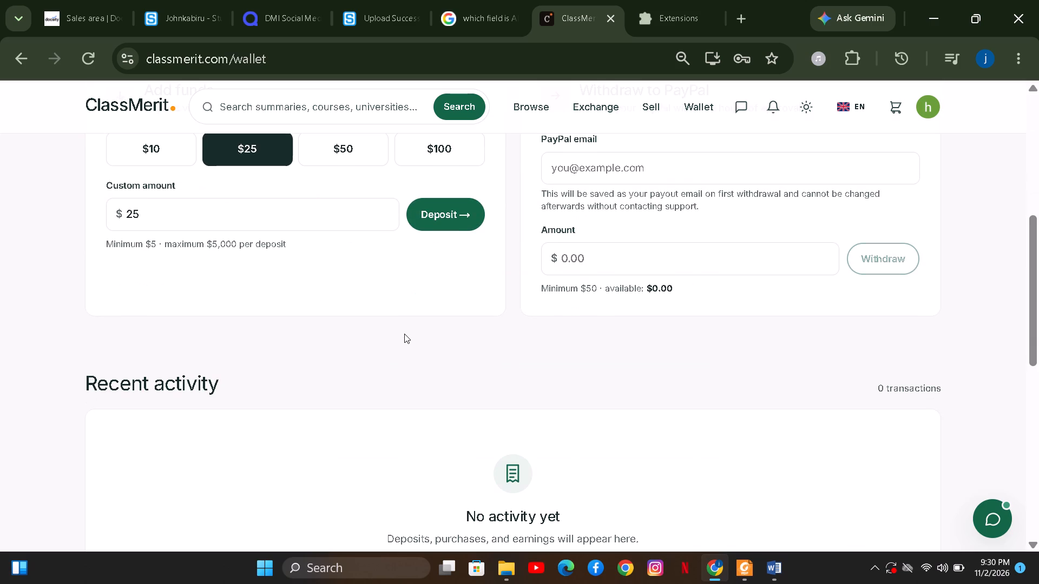
{"action": "scroll", "coordinate": [405, 330], "scroll_direction": "down", "scroll_amount": 3}
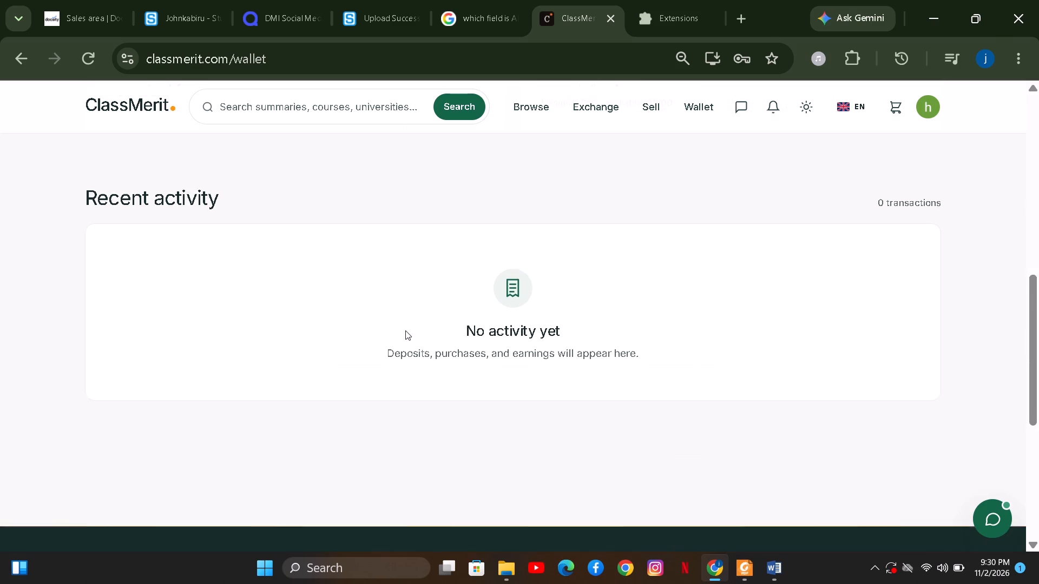
{"action": "scroll", "coordinate": [405, 330], "scroll_direction": "down", "scroll_amount": 2}
{"action": "scroll", "coordinate": [405, 330], "scroll_direction": "up", "scroll_amount": 19}
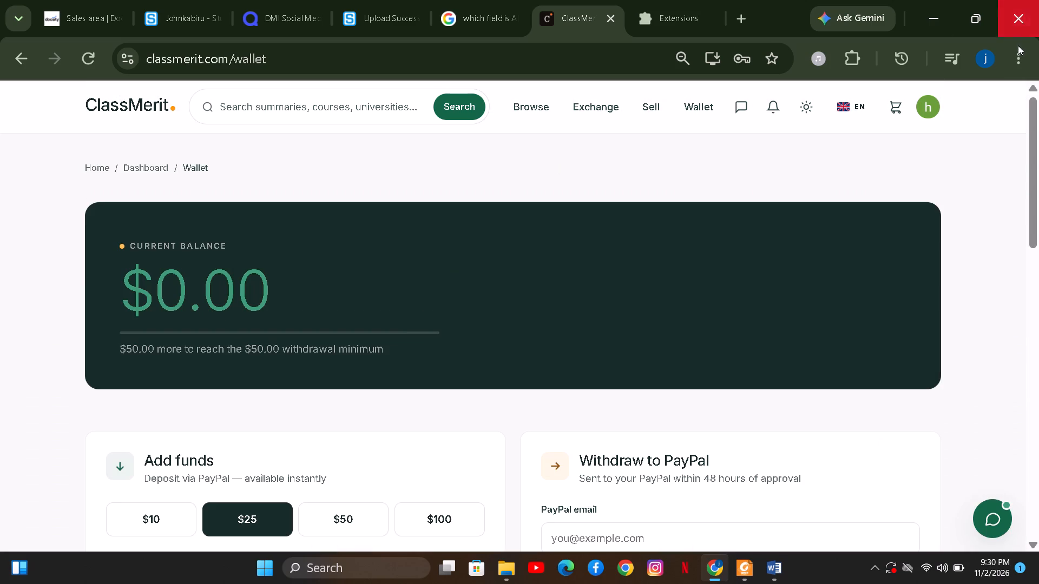
Turn off the Windscribe Free VPN extension in the browser's extension manager.
{"action": "left_click", "coordinate": [1021, 50]}
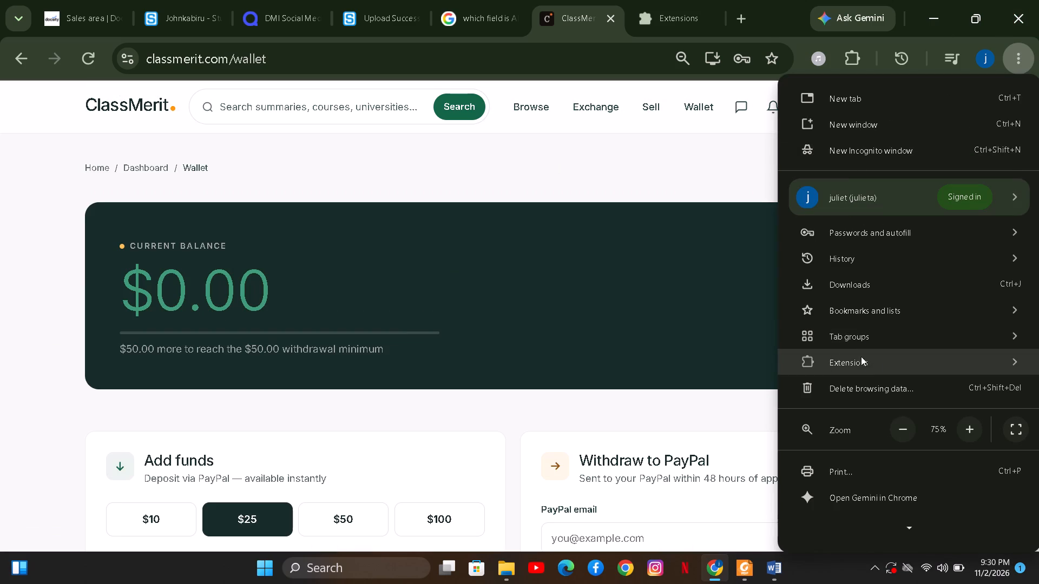
{"action": "left_click", "coordinate": [859, 361]}
{"action": "left_click", "coordinate": [700, 368]}
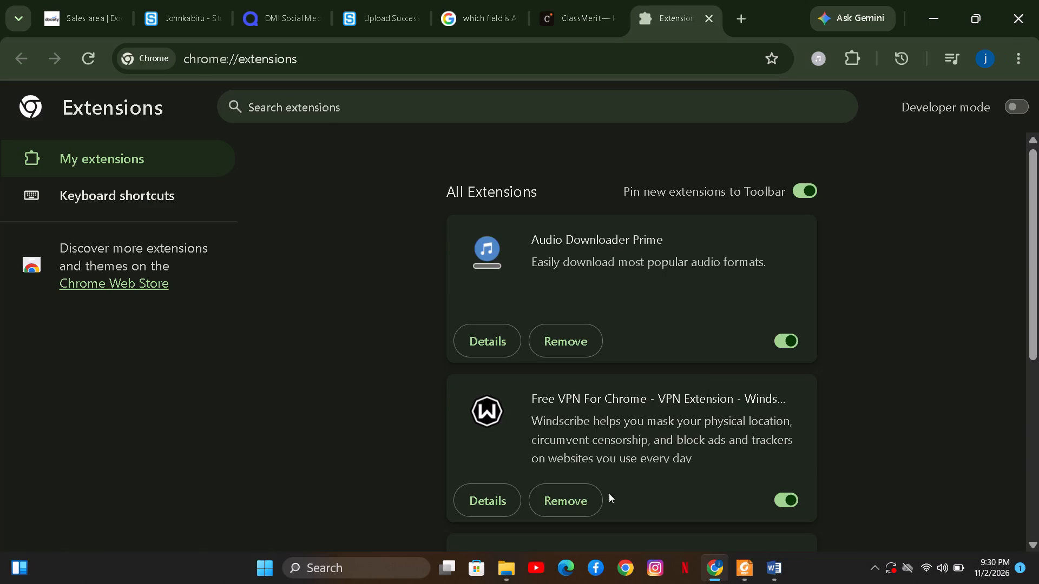
{"action": "left_click", "coordinate": [787, 497]}
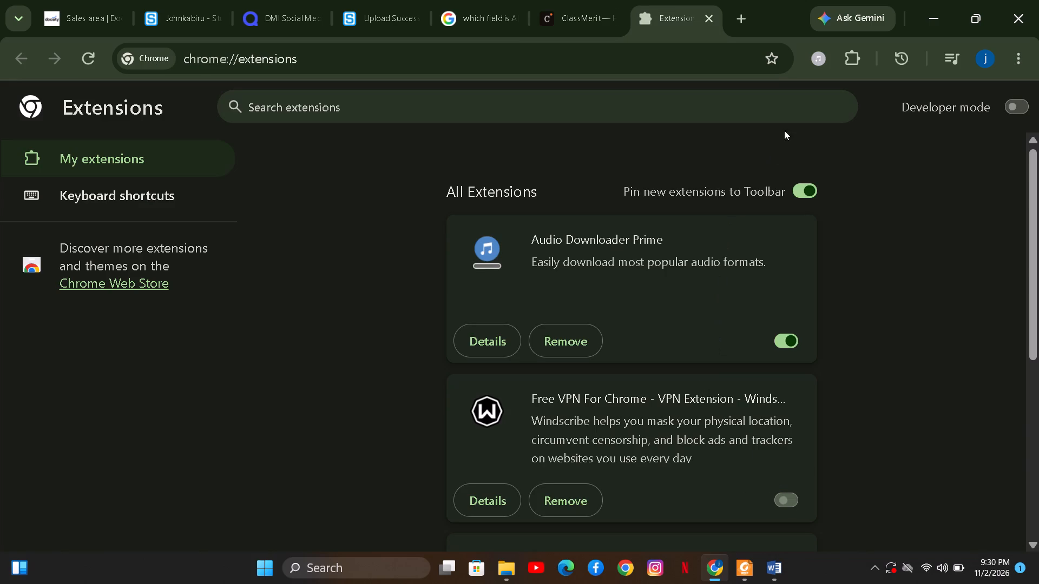
Open Docmerit in a new browser tab and go to its document upload page for sellers.
{"action": "left_click", "coordinate": [740, 18]}
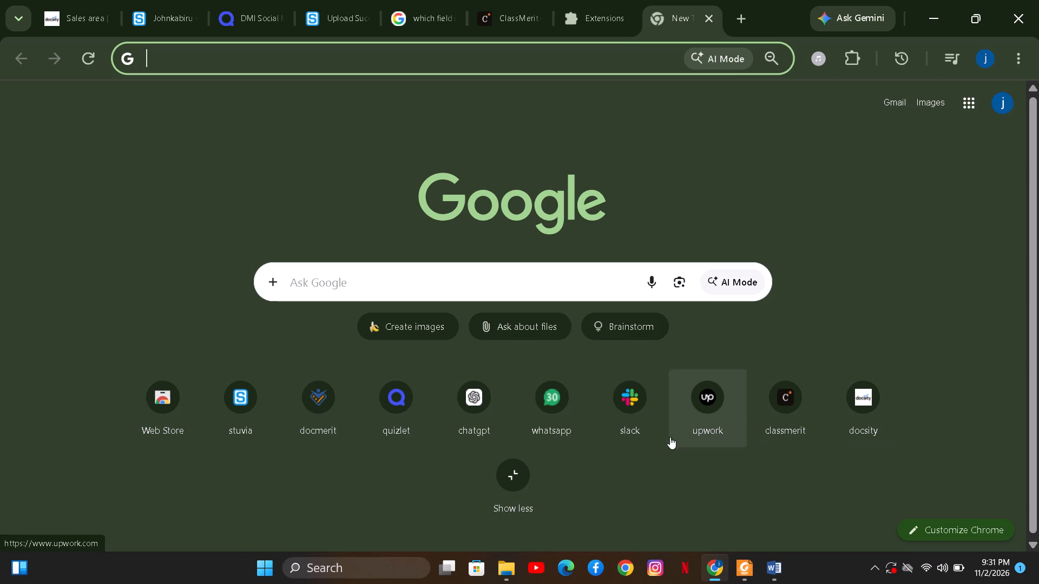
{"action": "left_click", "coordinate": [308, 424]}
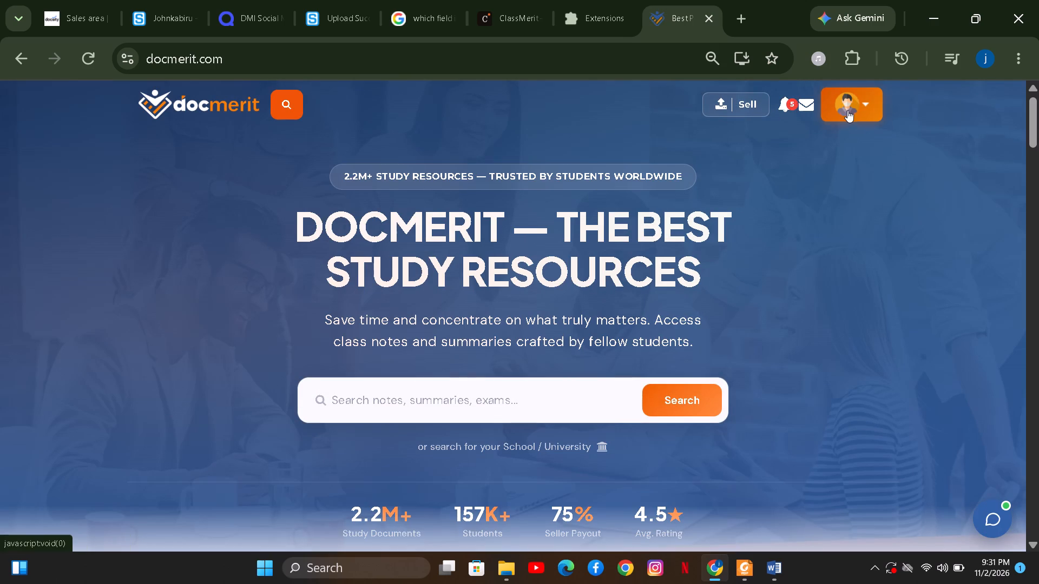
{"action": "left_click", "coordinate": [852, 111]}
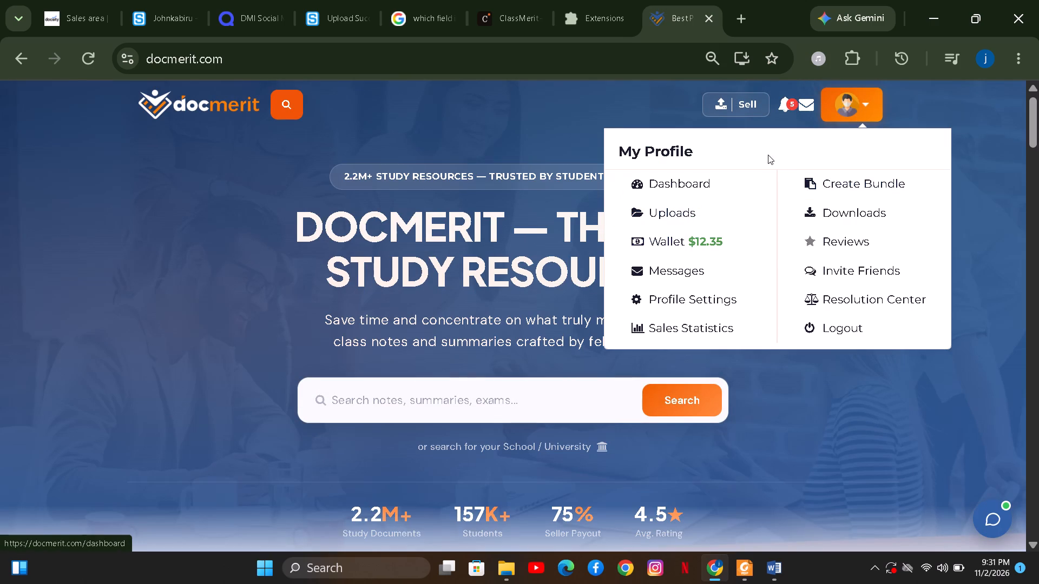
{"action": "left_click", "coordinate": [528, 117]}
{"action": "left_click", "coordinate": [740, 111]}
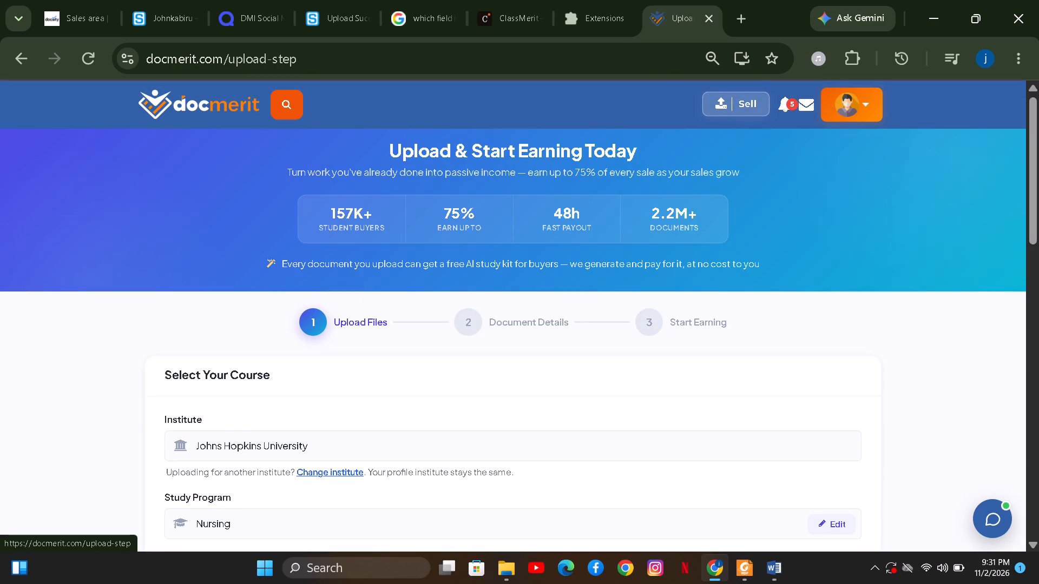
Add the copied DMI SOCIAL MEDIA MARKETING EXAM heading as a new course under Johns Hopkins University, Nursing.
{"action": "scroll", "coordinate": [476, 288], "scroll_direction": "down", "scroll_amount": 3}
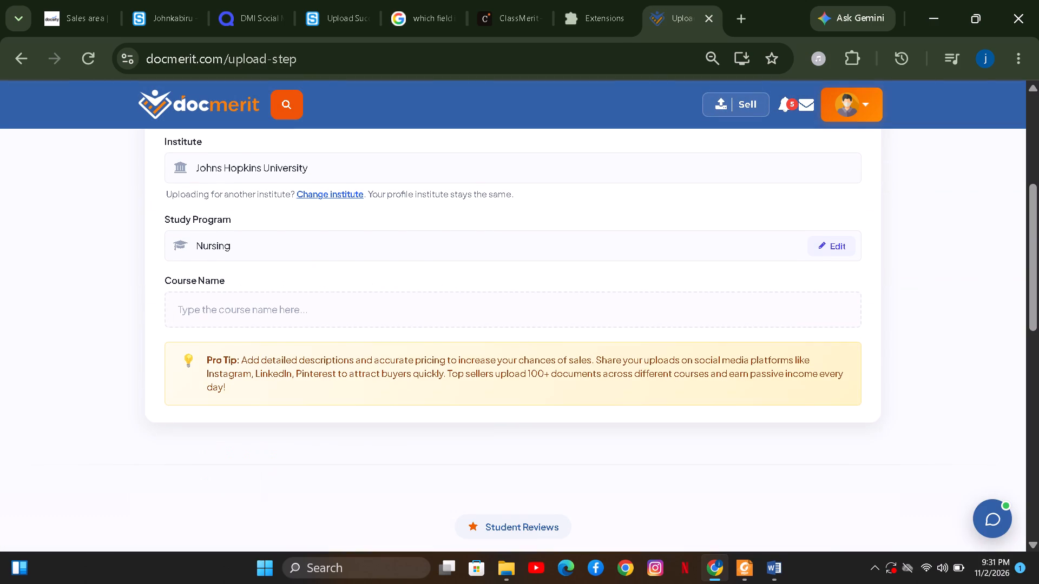
{"action": "left_click", "coordinate": [373, 315]}
{"action": "key", "text": "ctrl+v"}
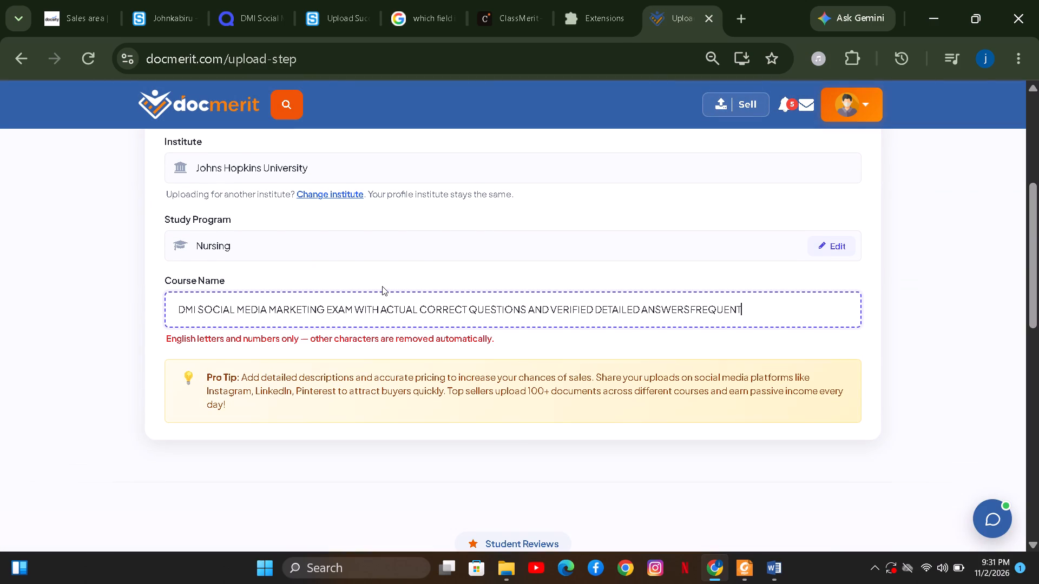
{"action": "left_click", "coordinate": [266, 406]}
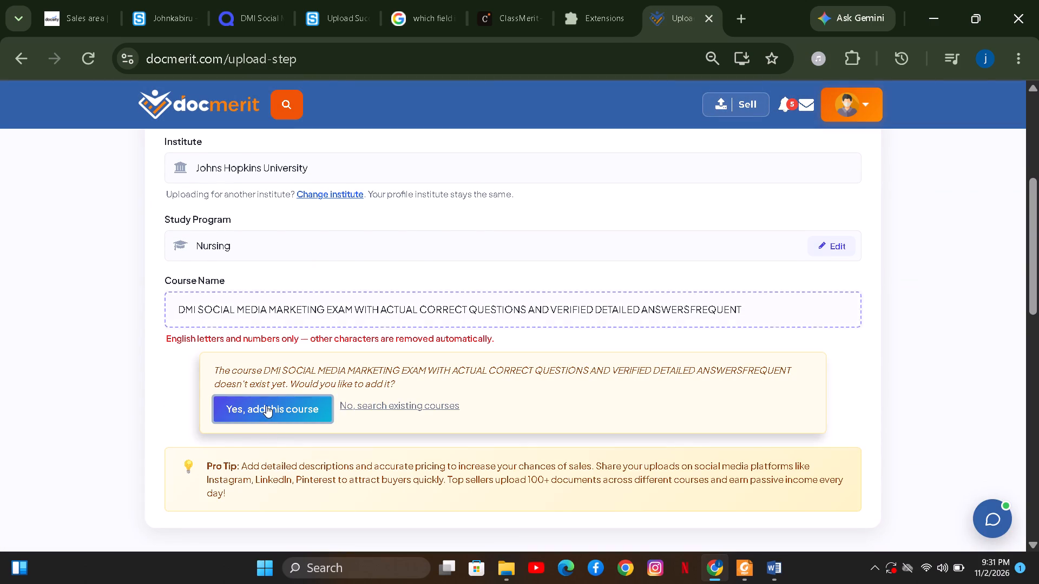
Upload the DMI SOCIAL MEDIA MARKETING EXAM PDF from the GAITOO folder to the new course.
{"action": "scroll", "coordinate": [284, 384], "scroll_direction": "down", "scroll_amount": 4}
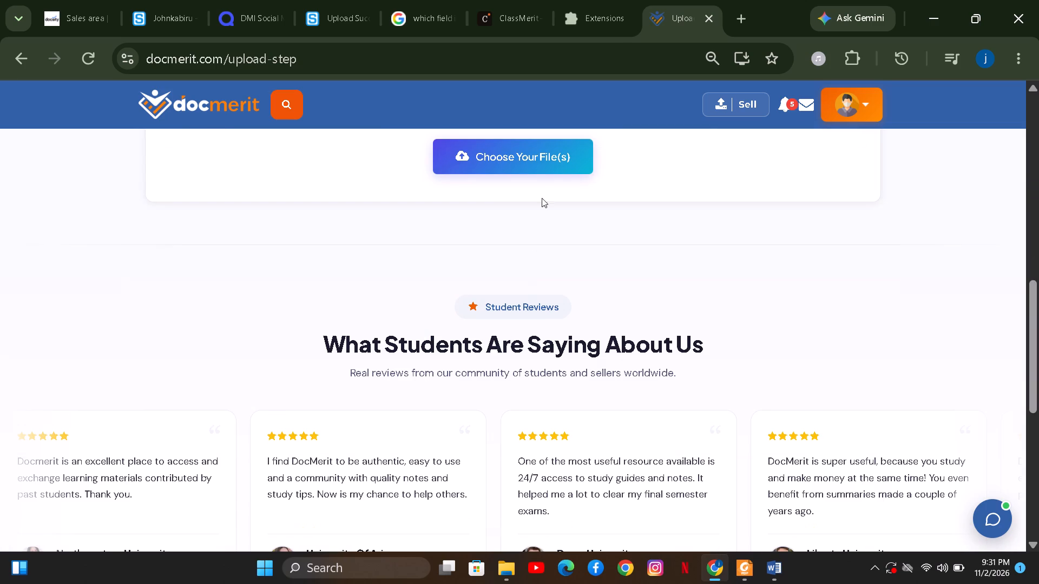
{"action": "left_click", "coordinate": [547, 163]}
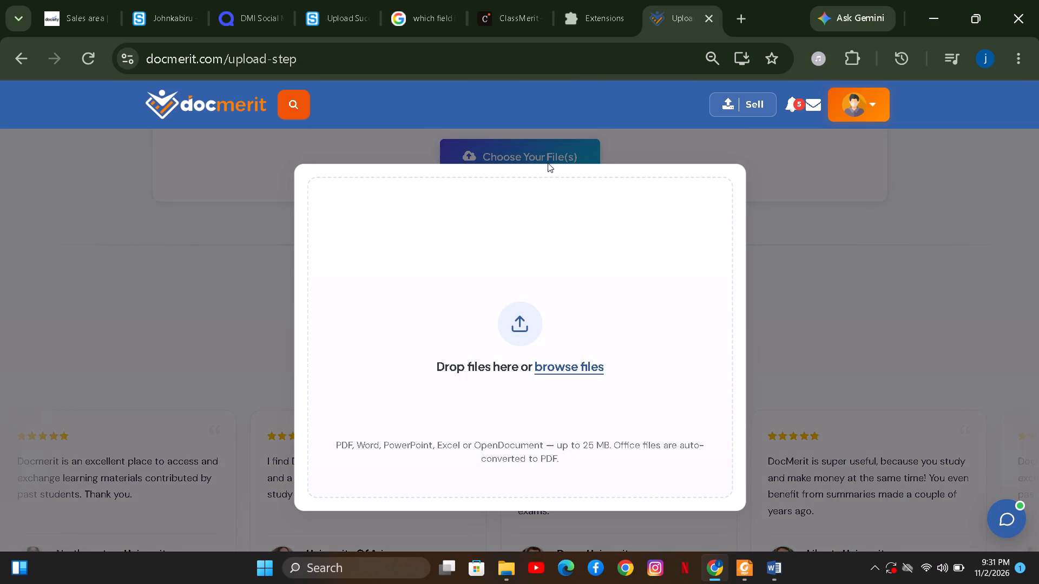
{"action": "left_click", "coordinate": [508, 575]}
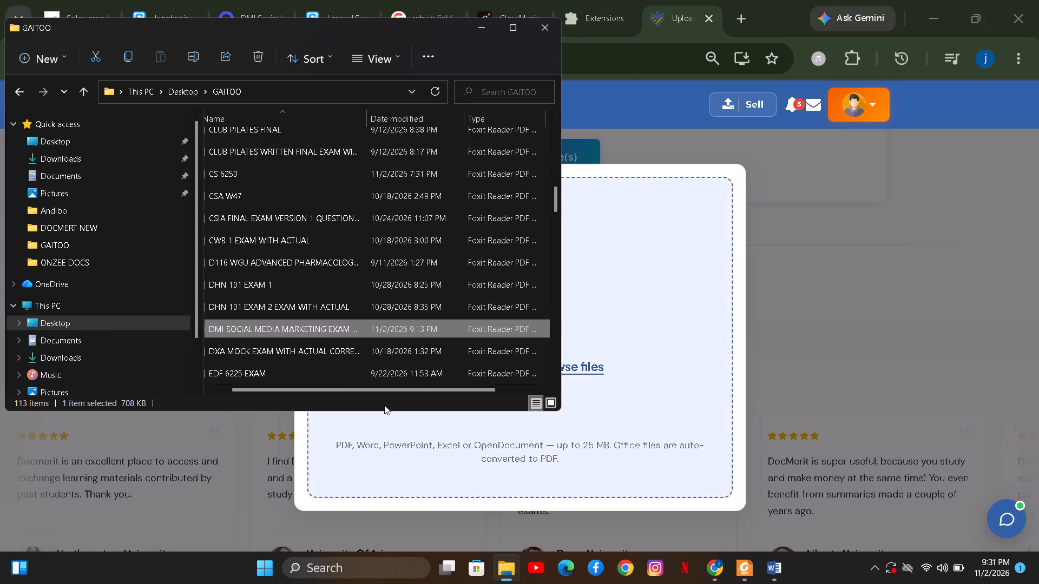
{"action": "left_click_drag", "start_coordinate": [299, 328], "coordinate": [634, 357]}
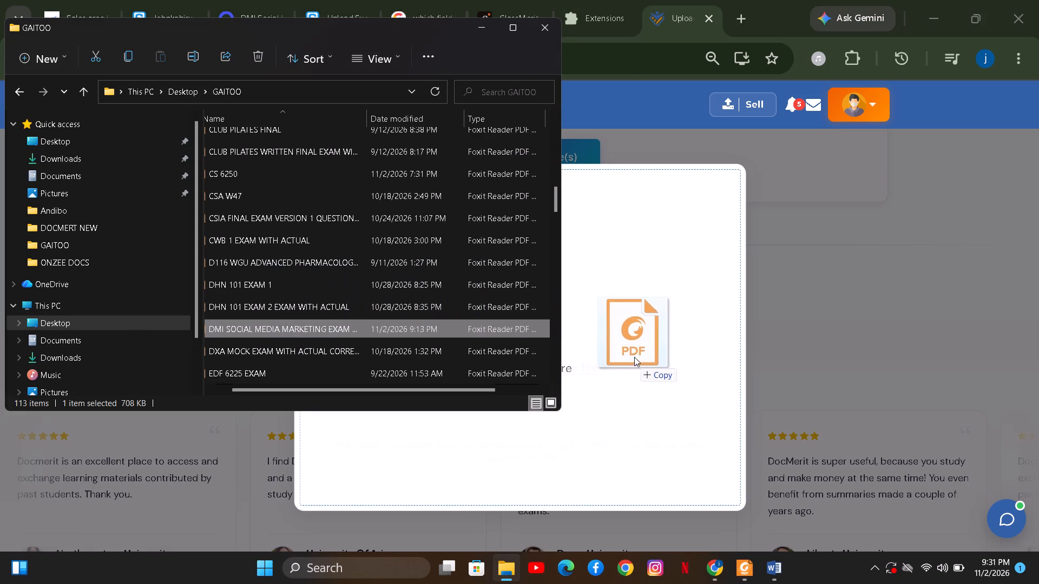
{"action": "left_click_drag", "start_coordinate": [634, 357], "coordinate": [635, 355]}
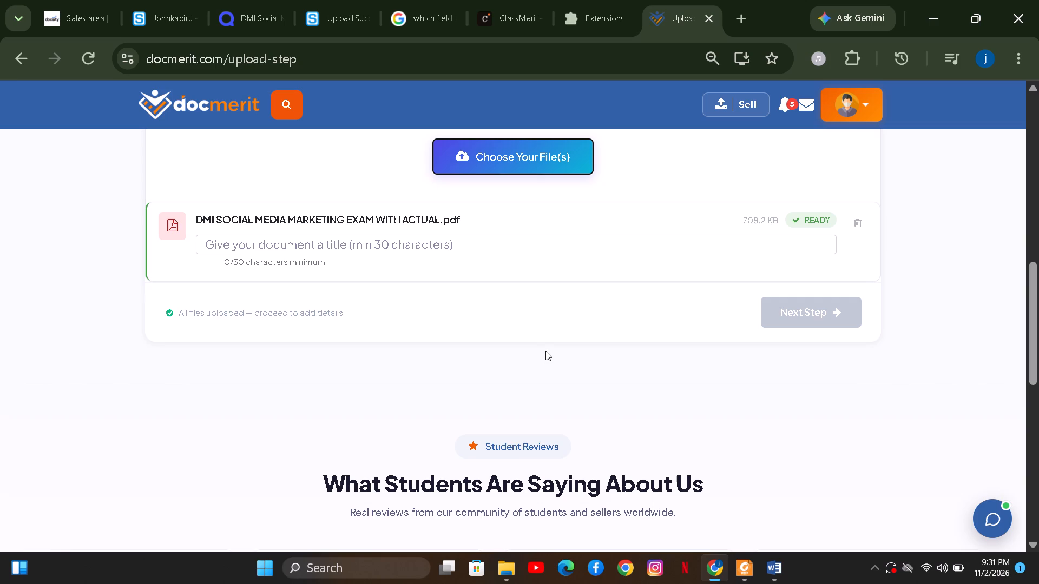
Title the uploaded file with the copied DMI SOCIAL MEDIA MARKETING EXAM heading and proceed to the document details.
{"action": "scroll", "coordinate": [533, 349], "scroll_direction": "up", "scroll_amount": 3}
{"action": "scroll", "coordinate": [533, 349], "scroll_direction": "down", "scroll_amount": 1}
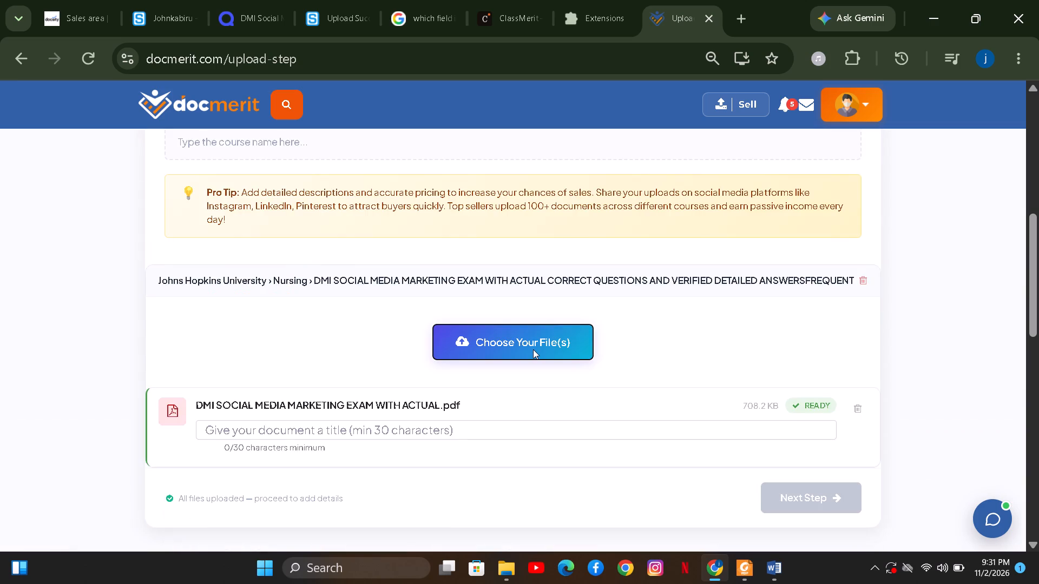
{"action": "scroll", "coordinate": [533, 349], "scroll_direction": "up", "scroll_amount": 3}
{"action": "scroll", "coordinate": [533, 349], "scroll_direction": "down", "scroll_amount": 2}
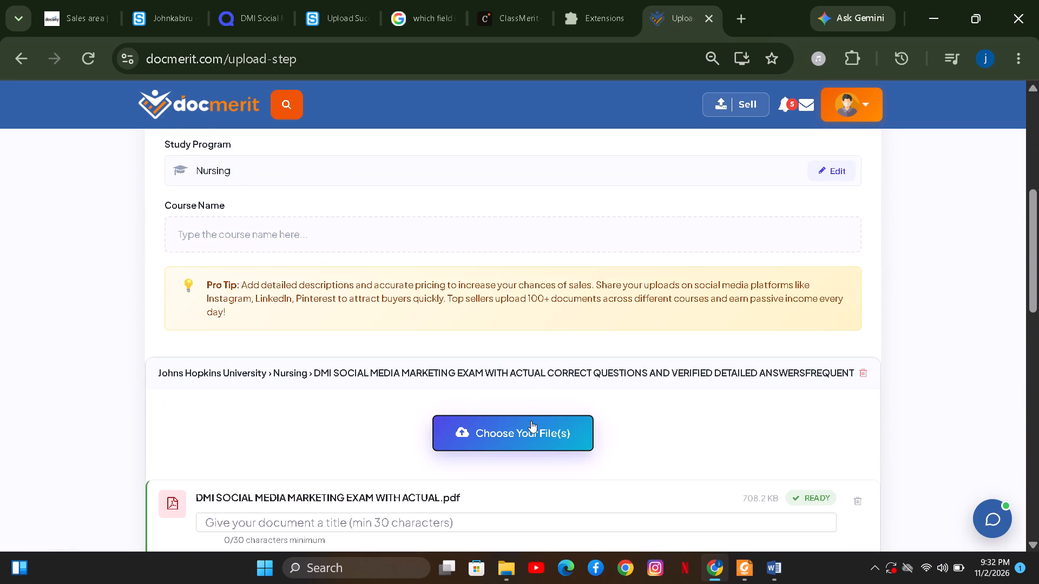
{"action": "scroll", "coordinate": [532, 417], "scroll_direction": "down", "scroll_amount": 2}
{"action": "left_click", "coordinate": [562, 335]}
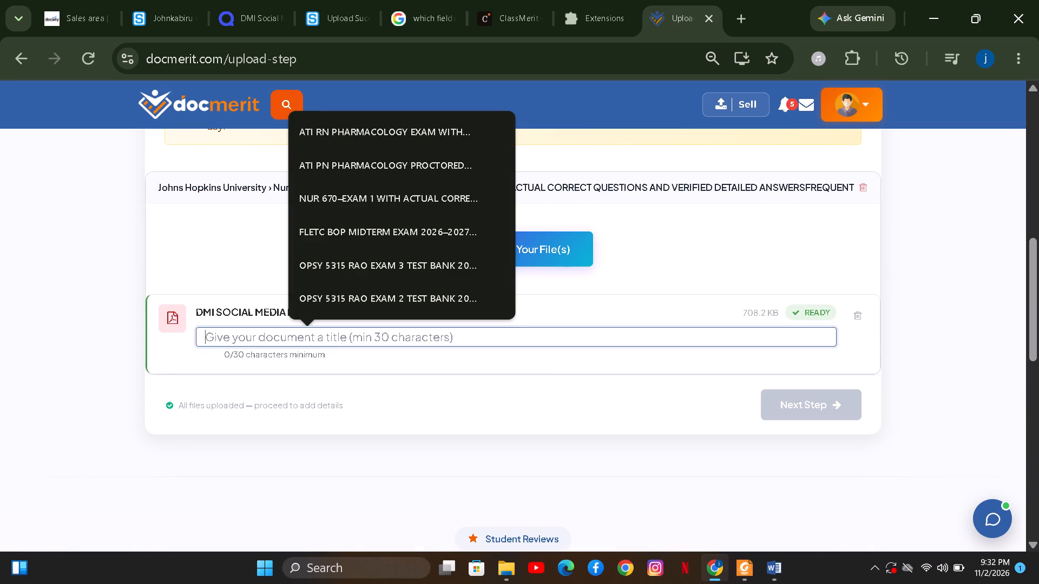
{"action": "key", "text": "ctrl+v"}
{"action": "scroll", "coordinate": [569, 386], "scroll_direction": "down", "scroll_amount": 1}
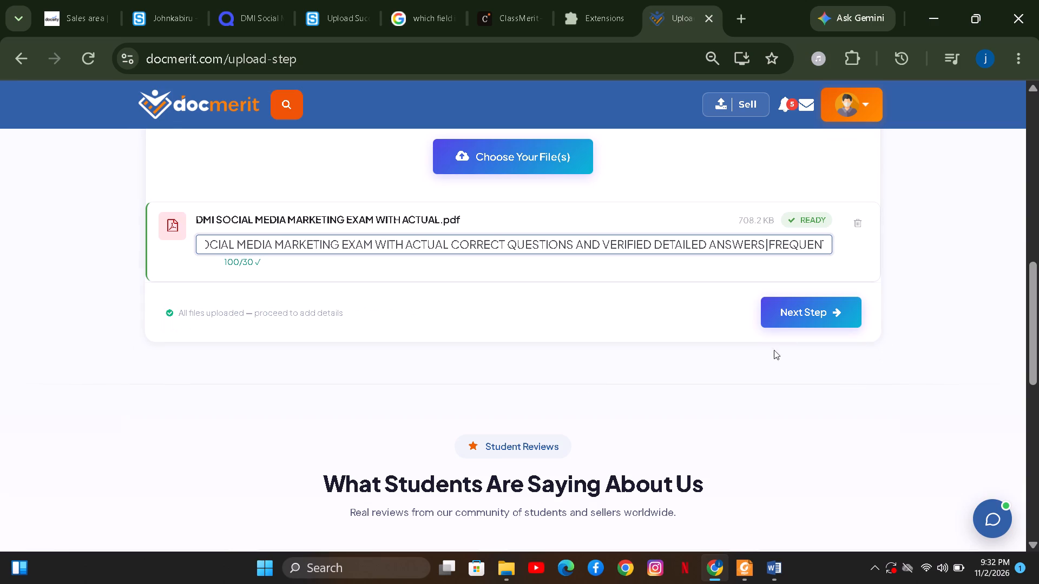
{"action": "left_click", "coordinate": [816, 315]}
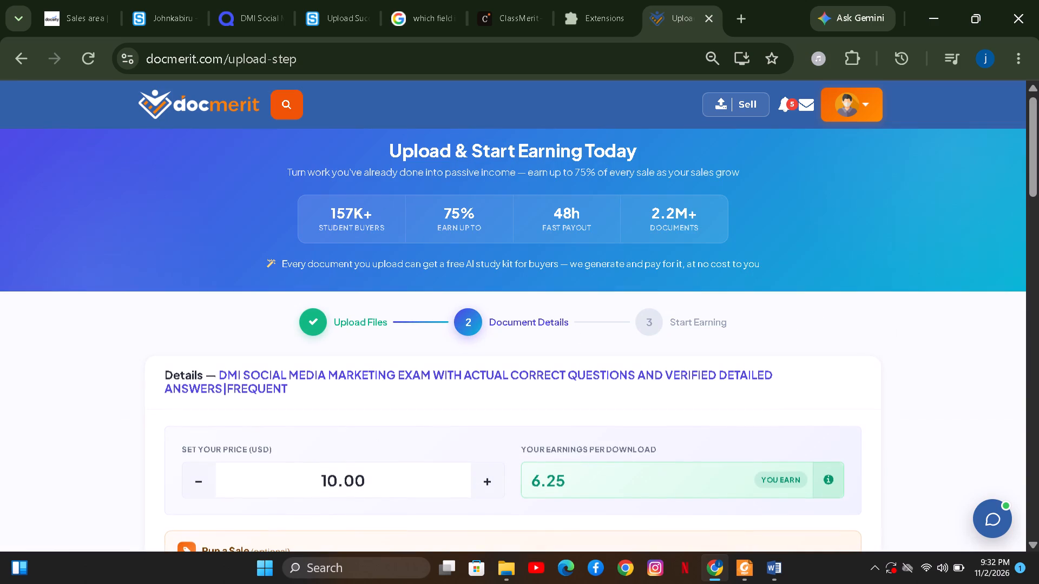
Set the document price to 15.00 USD and use the full copied DMI SOCIAL MEDIA MARKETING EXAM heading as the description.
{"action": "left_click_drag", "start_coordinate": [327, 477], "coordinate": [339, 480]}
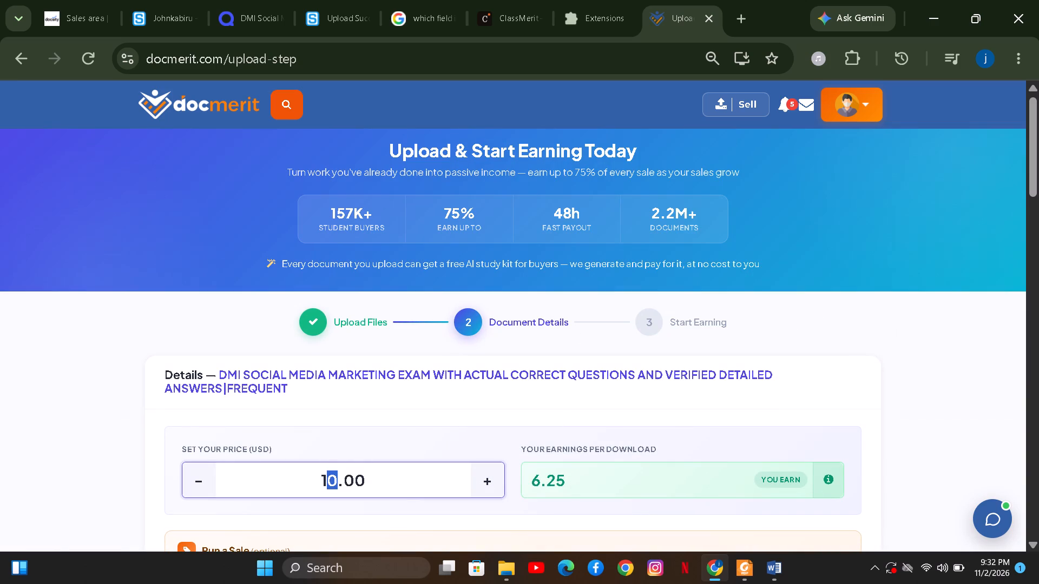
{"action": "key", "text": "5"}
{"action": "scroll", "coordinate": [337, 453], "scroll_direction": "down", "scroll_amount": 5}
{"action": "left_click", "coordinate": [386, 288]}
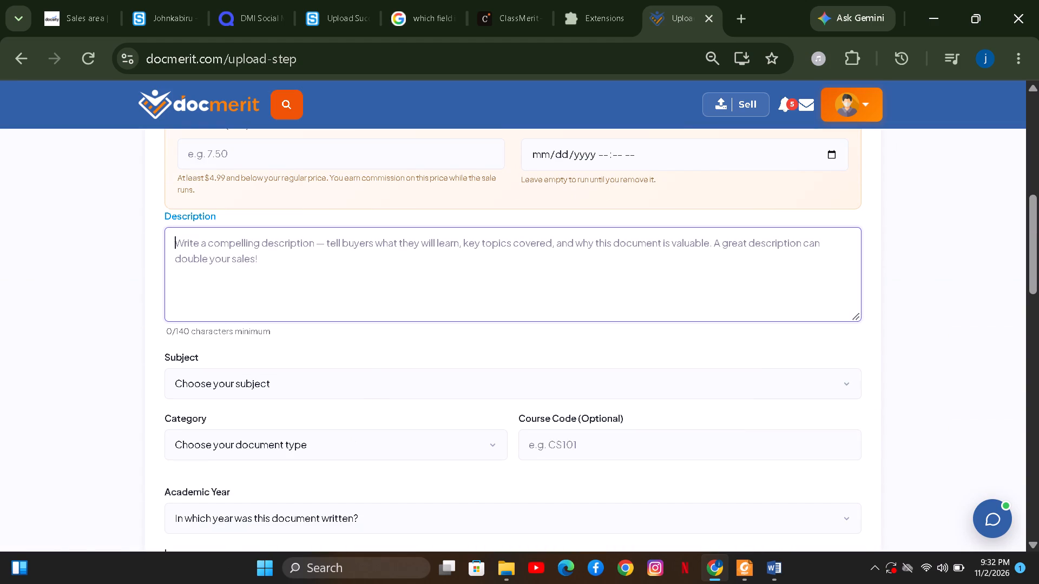
{"action": "key", "text": "ctrl+v"}
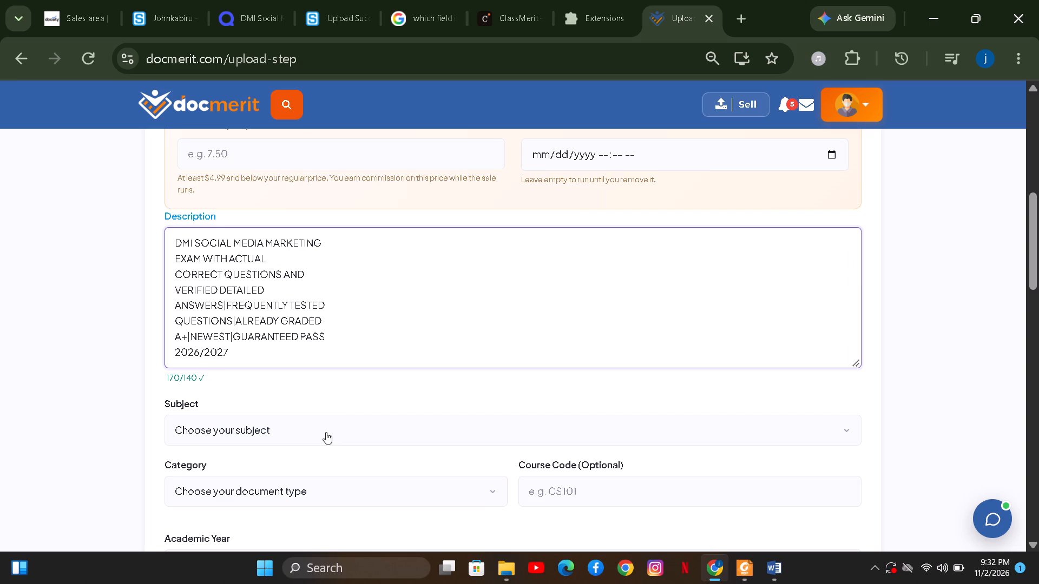
Set the subject to Health Care, category to Exam, academic year to 2026–2027 and language to English.
{"action": "left_click", "coordinate": [325, 430]}
{"action": "scroll", "coordinate": [332, 294], "scroll_direction": "down", "scroll_amount": 2}
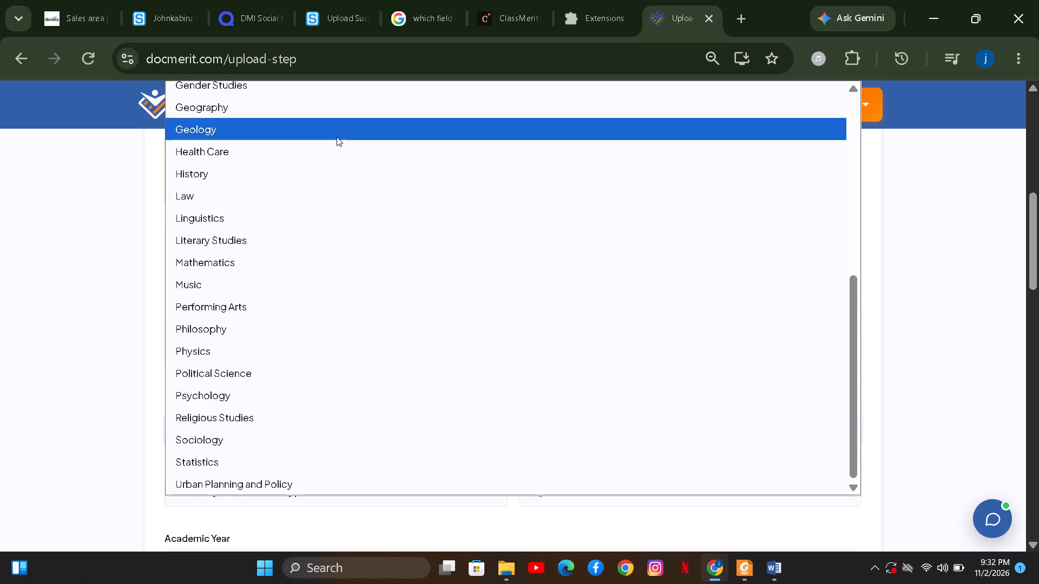
{"action": "left_click", "coordinate": [334, 151]}
{"action": "scroll", "coordinate": [318, 340], "scroll_direction": "down", "scroll_amount": 2}
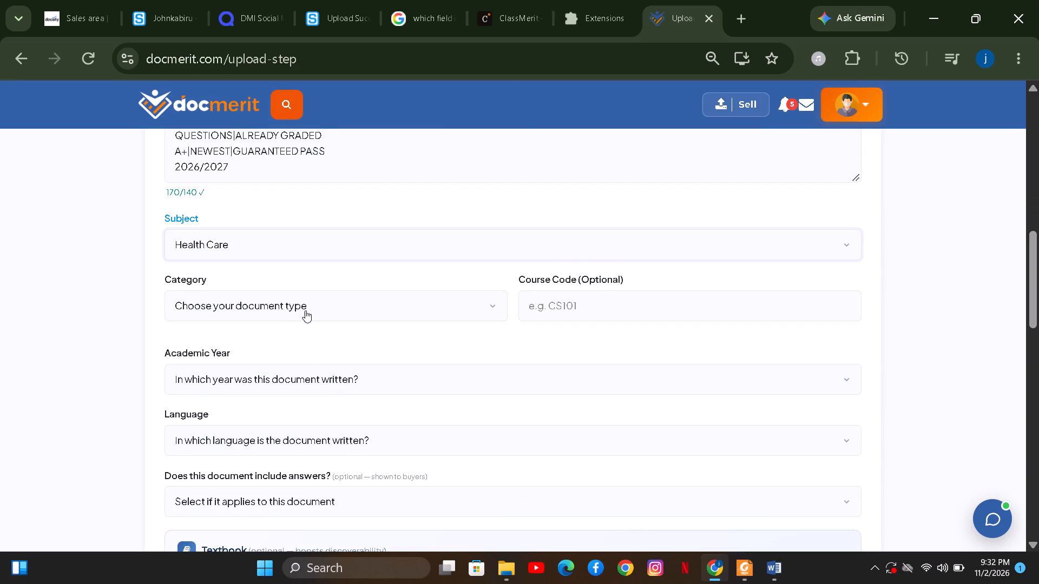
{"action": "left_click", "coordinate": [306, 310]}
{"action": "left_click", "coordinate": [295, 176]}
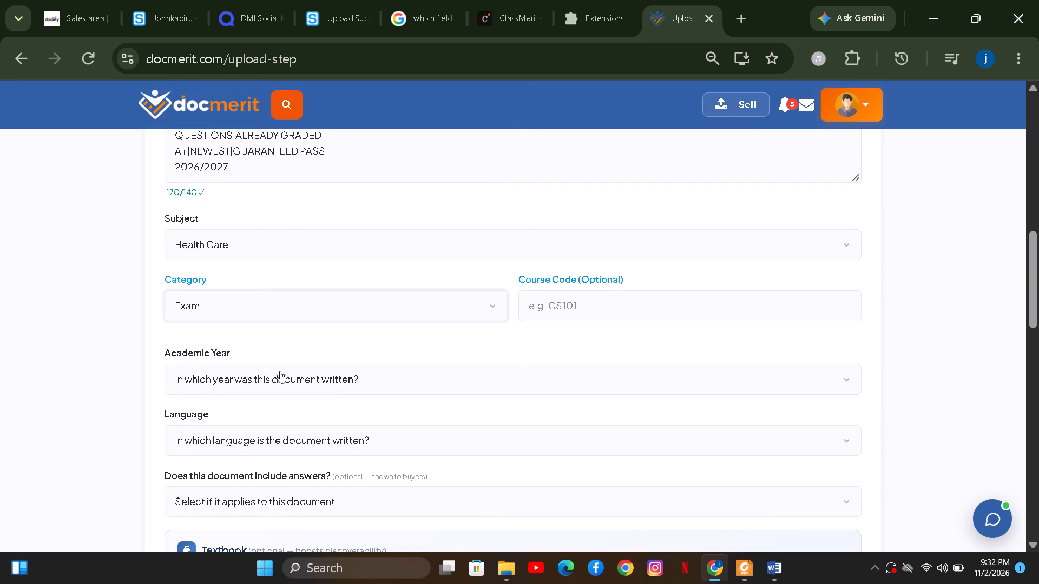
{"action": "left_click", "coordinate": [280, 377]}
{"action": "left_click", "coordinate": [277, 114]}
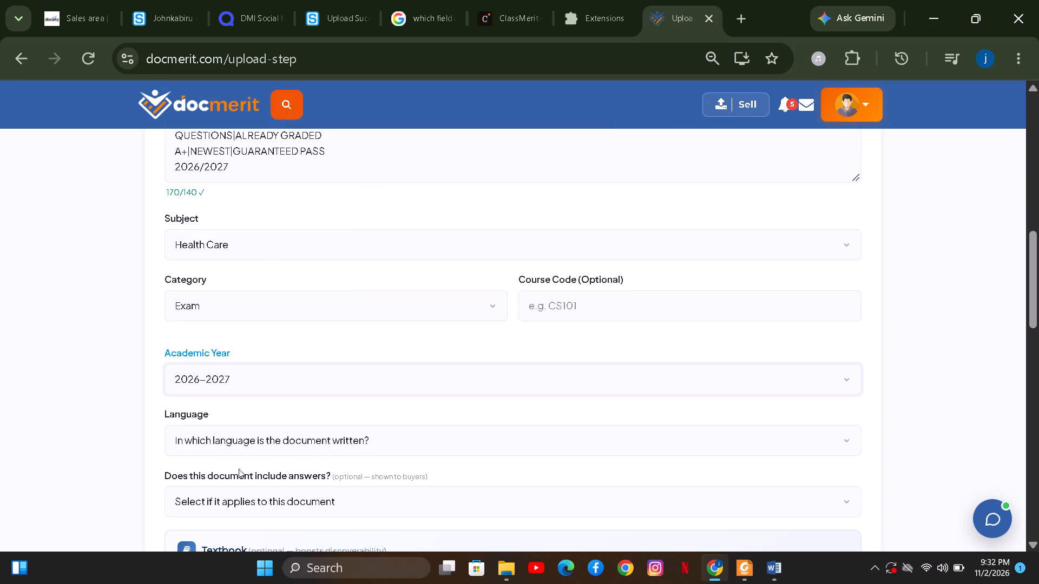
{"action": "left_click", "coordinate": [256, 446]}
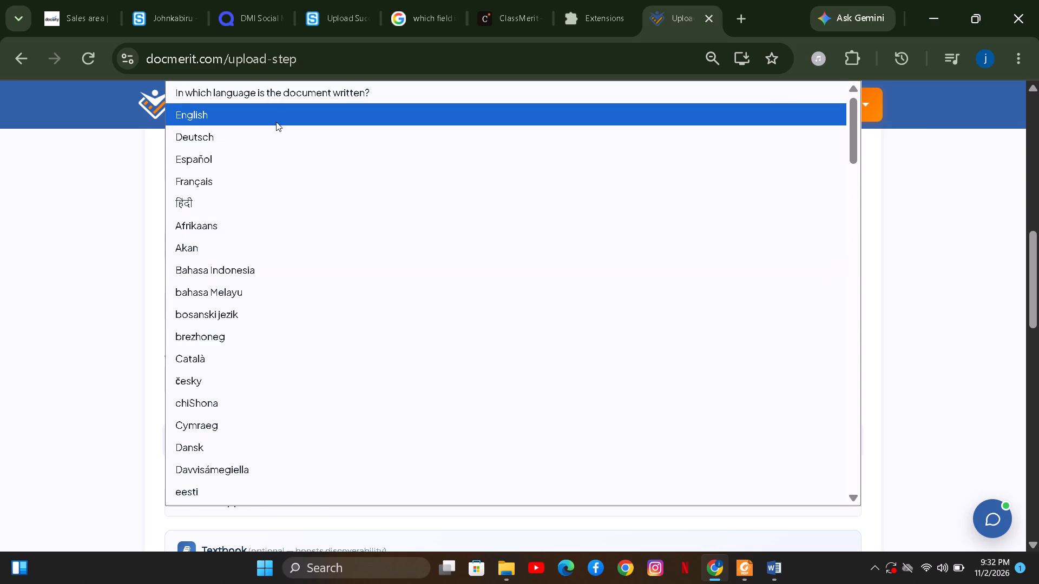
{"action": "left_click", "coordinate": [279, 116]}
{"action": "scroll", "coordinate": [261, 446], "scroll_direction": "down", "scroll_amount": 2}
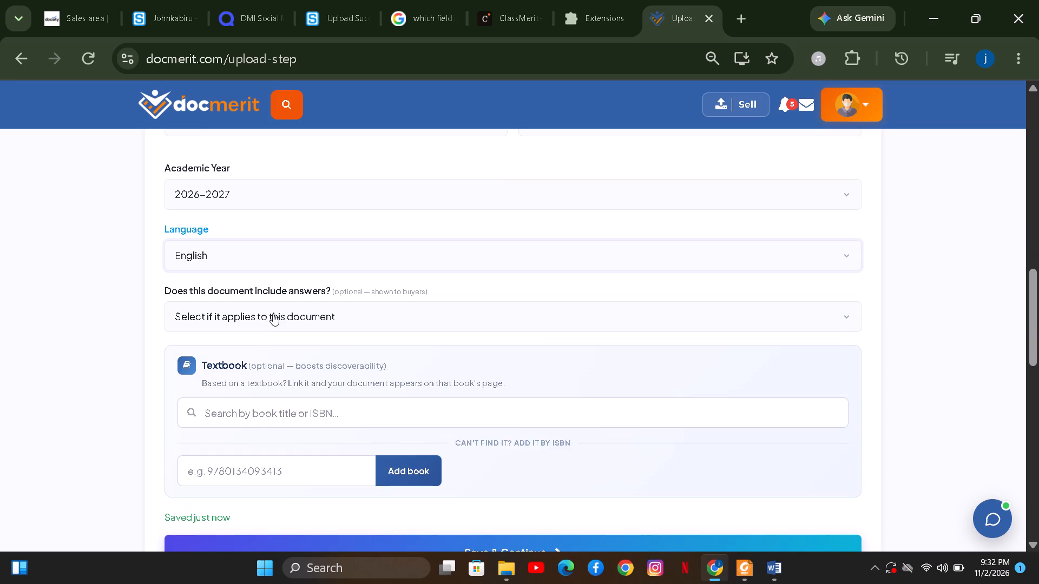
Leave the optional question about included answers unset and submit the document for publishing.
{"action": "left_click", "coordinate": [273, 314]}
{"action": "left_click", "coordinate": [242, 363]}
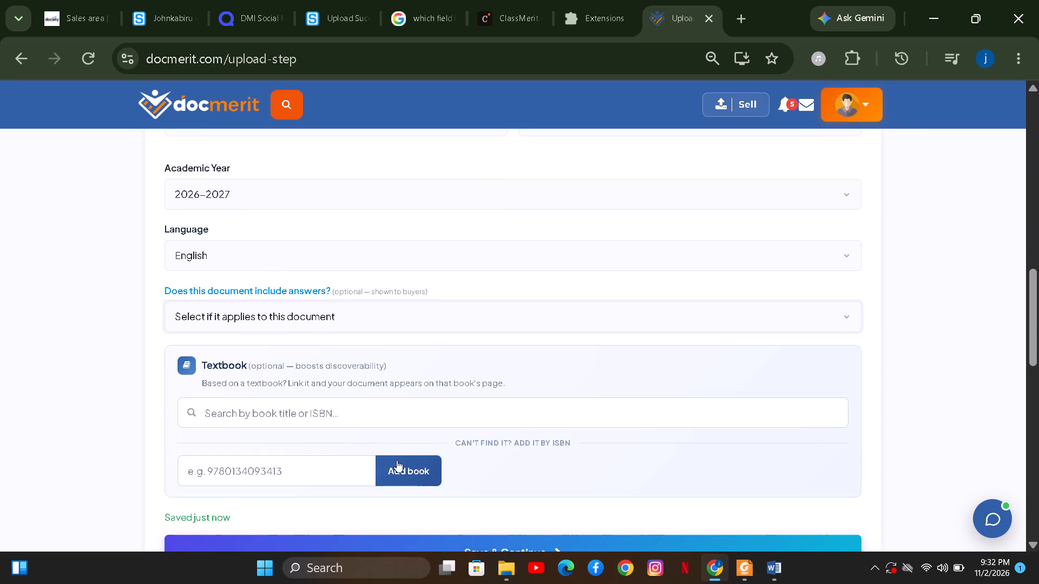
{"action": "scroll", "coordinate": [413, 455], "scroll_direction": "down", "scroll_amount": 2}
{"action": "left_click", "coordinate": [467, 363]}
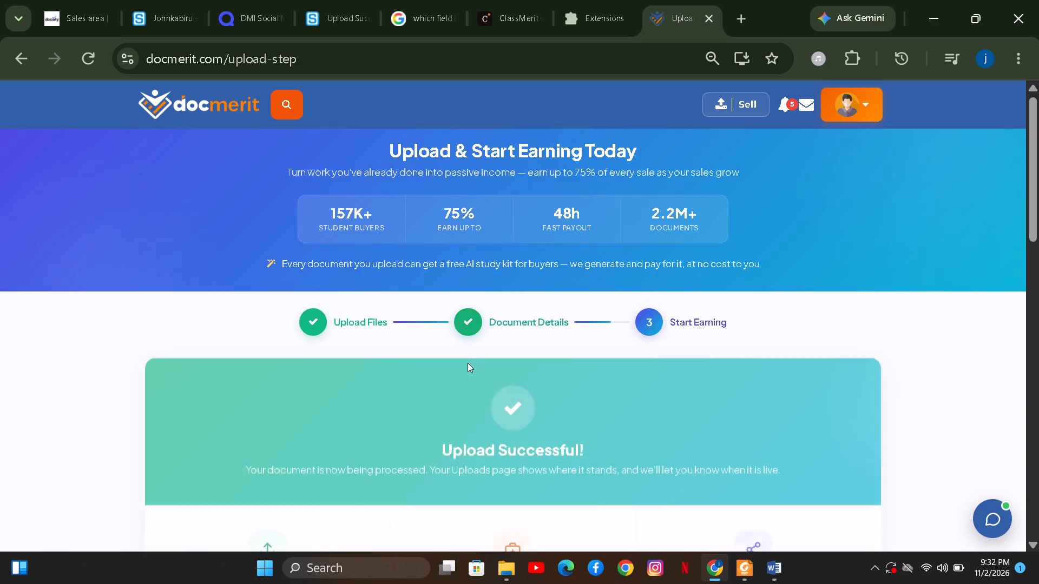
{"action": "scroll", "coordinate": [443, 439], "scroll_direction": "down", "scroll_amount": 2}
{"action": "scroll", "coordinate": [438, 425], "scroll_direction": "up", "scroll_amount": 3}
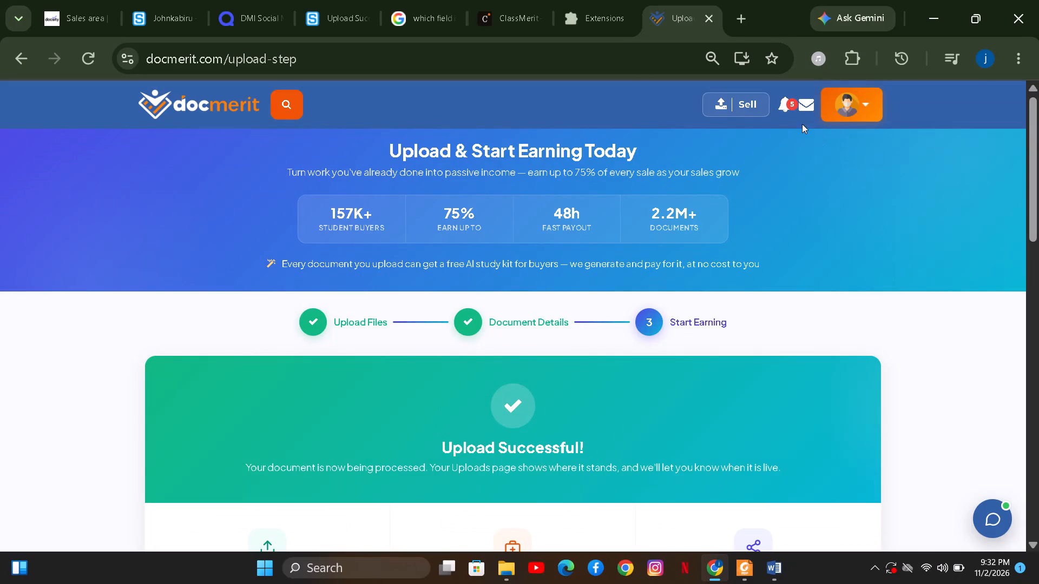
Start another Docmerit upload and add a new Nursing course named with the heading copied from the CS 6250 PDF in GAITOO.
{"action": "left_click", "coordinate": [759, 101]}
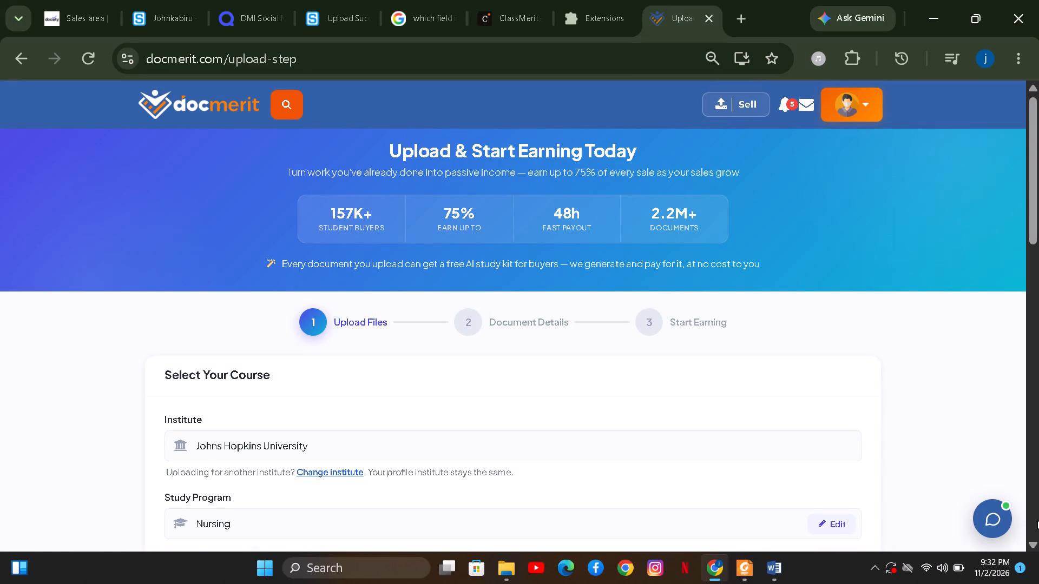
{"action": "scroll", "coordinate": [421, 475], "scroll_direction": "down", "scroll_amount": 3}
{"action": "left_click", "coordinate": [287, 311]}
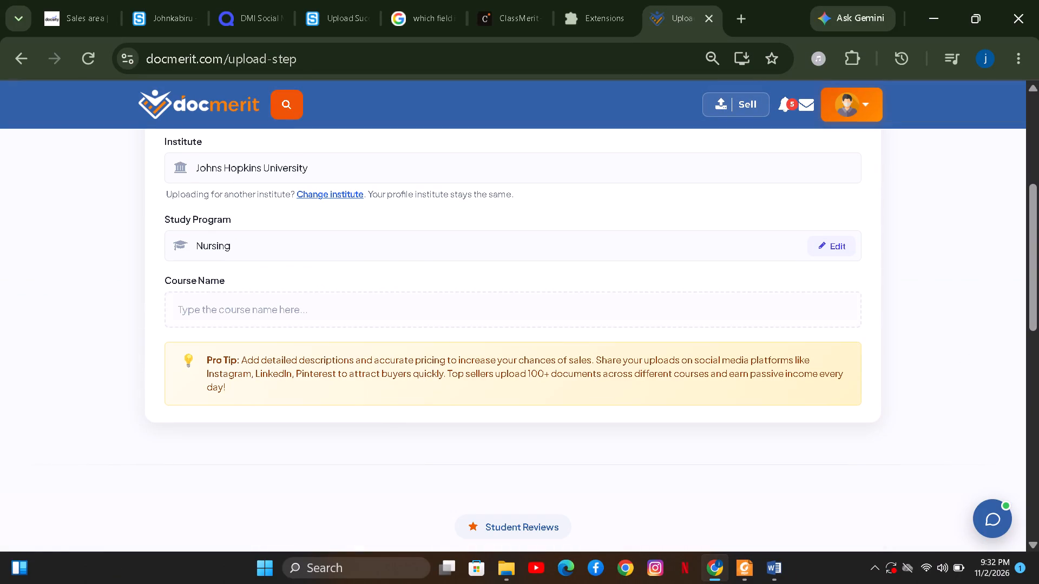
{"action": "left_click", "coordinate": [503, 570]}
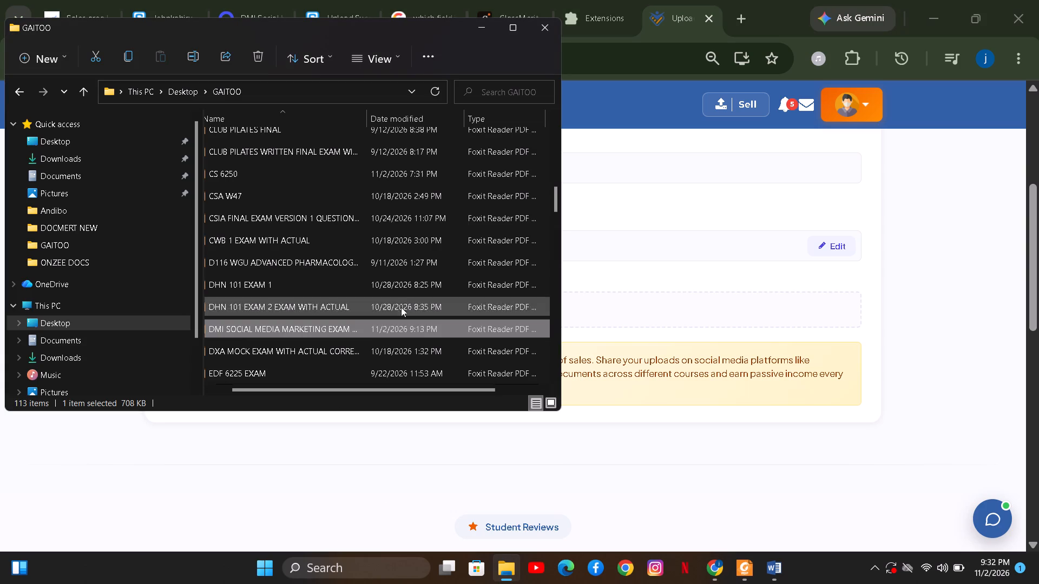
{"action": "double_click", "coordinate": [382, 171]}
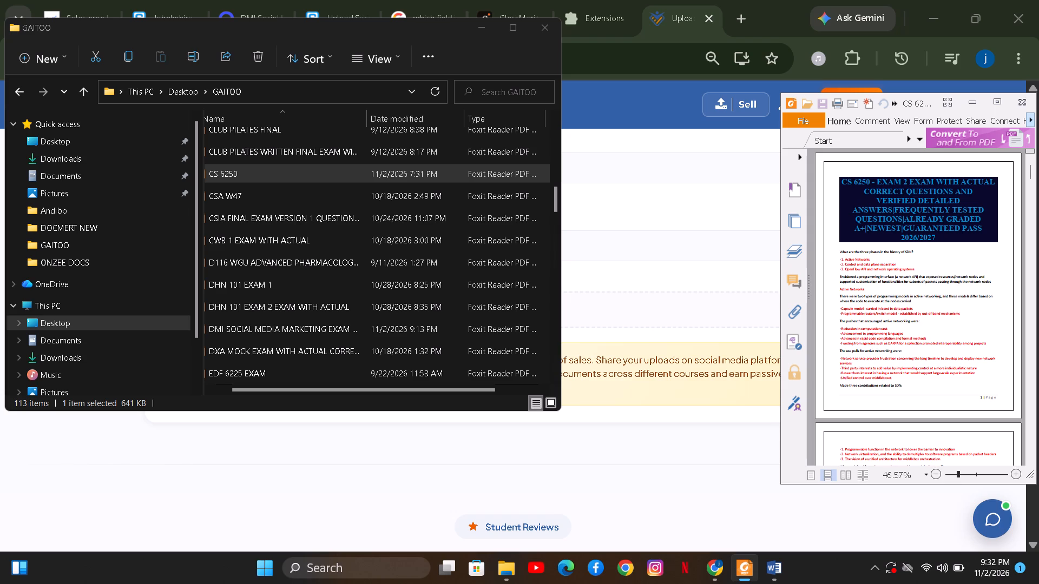
{"action": "key", "text": "ctrl+c"}
{"action": "key", "text": "ctrl+c"}
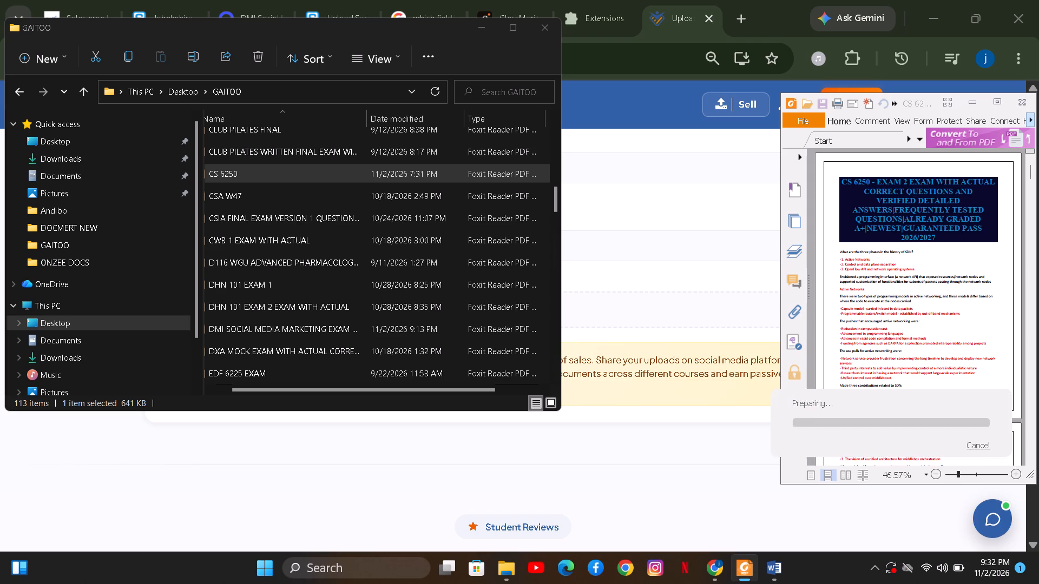
{"action": "left_click", "coordinate": [658, 321]}
{"action": "key", "text": "ctrl+v"}
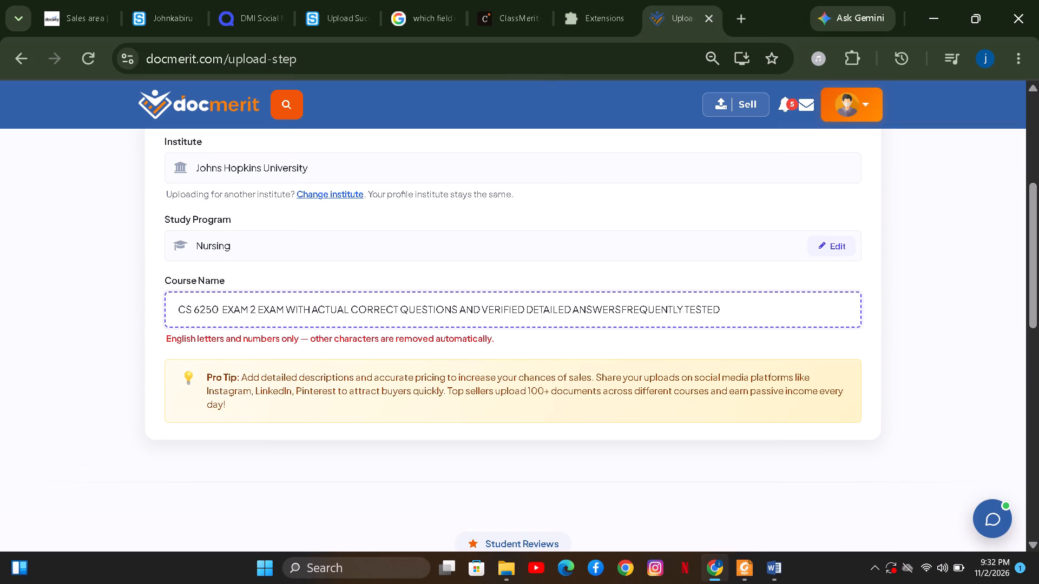
{"action": "left_click", "coordinate": [265, 405]}
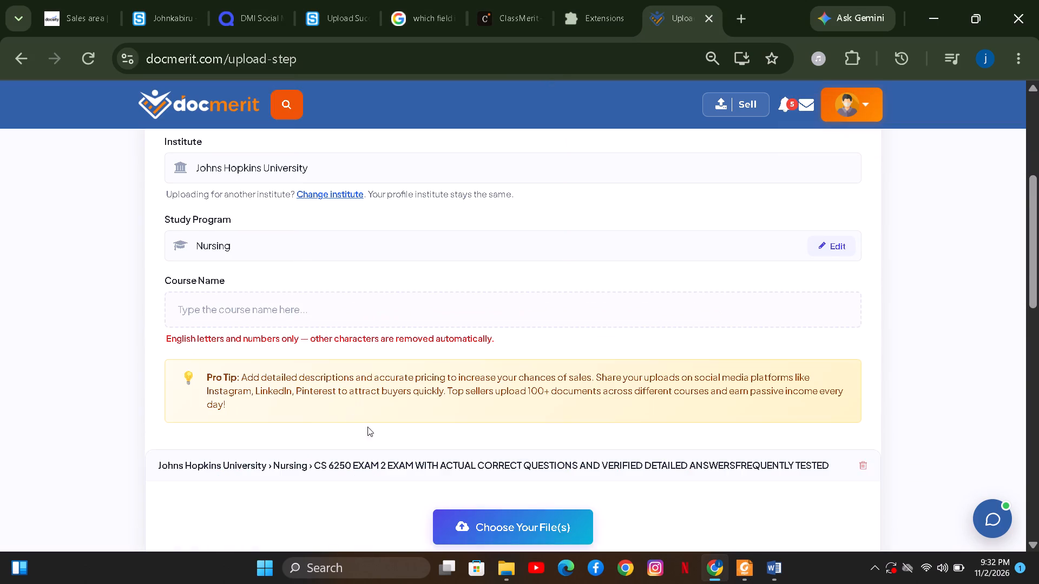
Attach the CS 6250 PDF from the GAITOO folder, title it with the copied CS 6250 exam heading, and proceed to the document details.
{"action": "scroll", "coordinate": [425, 450], "scroll_direction": "down", "scroll_amount": 3}
{"action": "left_click", "coordinate": [522, 253]}
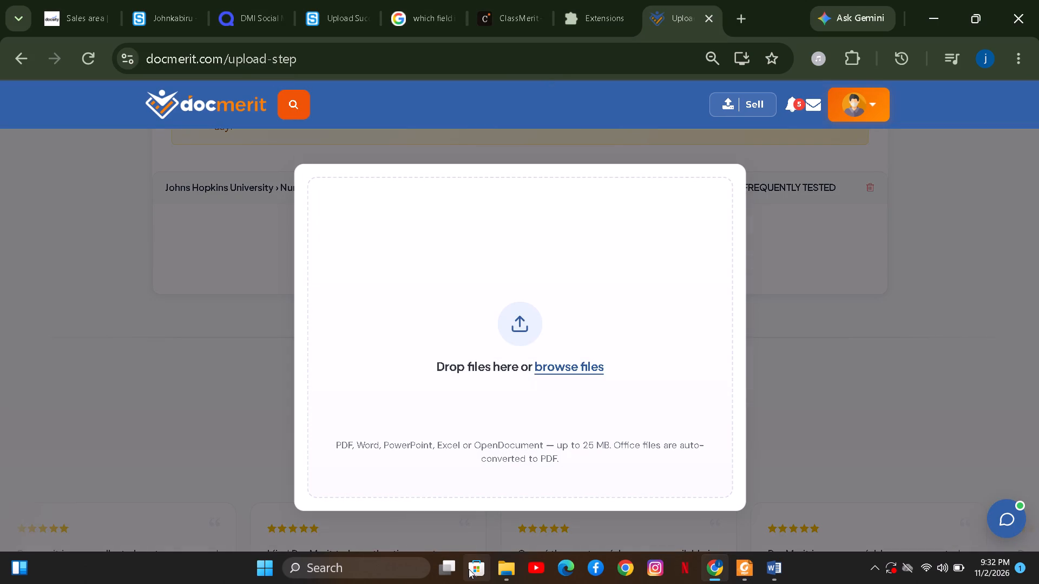
{"action": "left_click", "coordinate": [503, 569]}
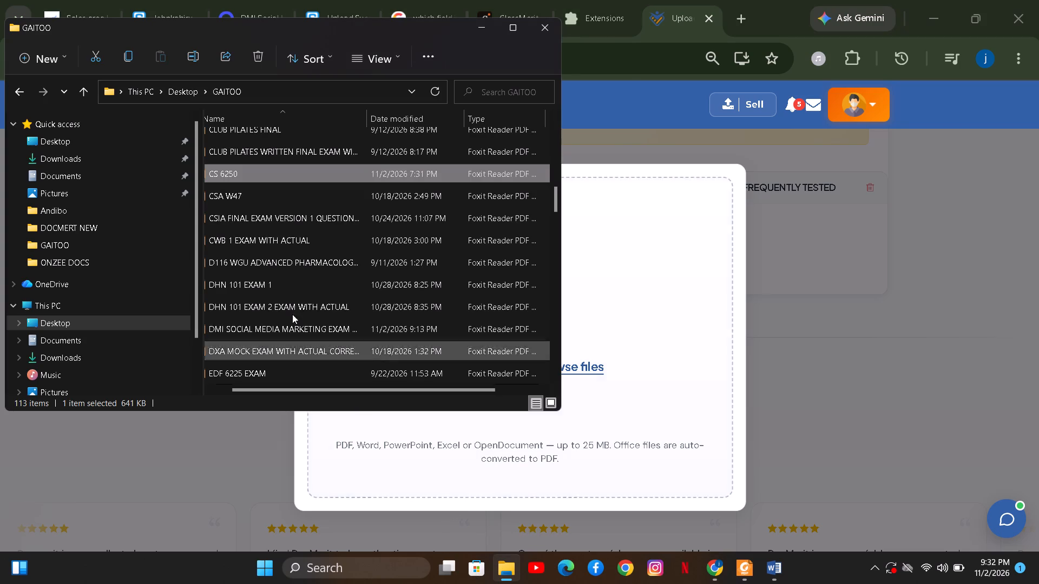
{"action": "left_click_drag", "start_coordinate": [288, 171], "coordinate": [601, 376]}
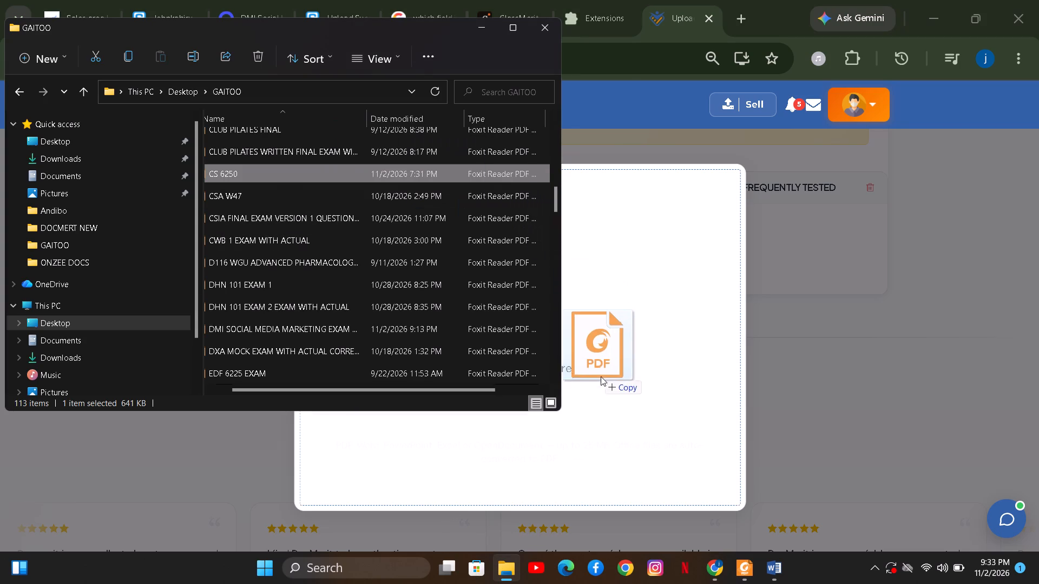
{"action": "left_click_drag", "start_coordinate": [601, 376], "coordinate": [614, 387]}
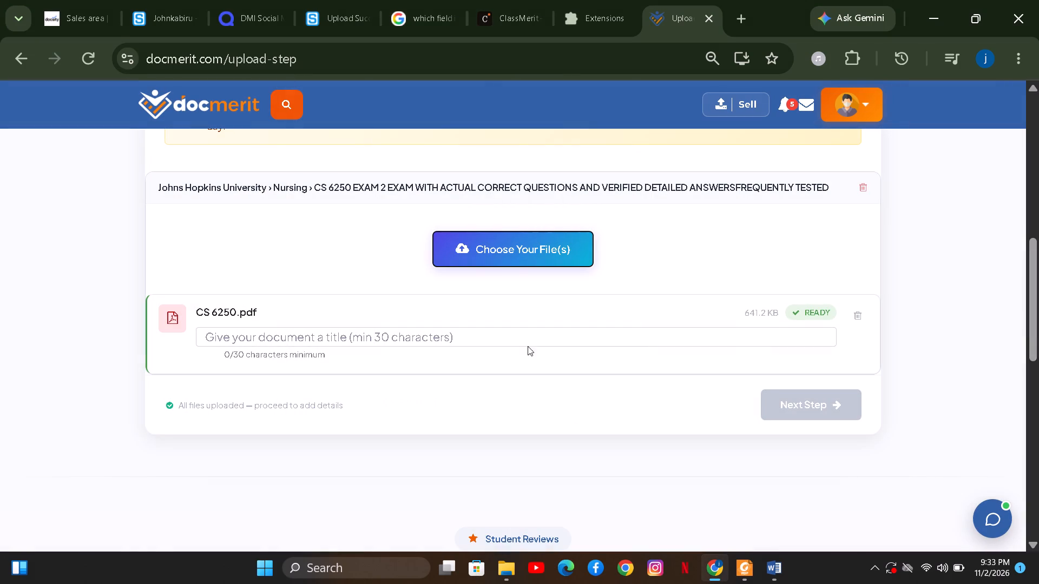
{"action": "left_click", "coordinate": [534, 339]}
{"action": "key", "text": "ctrl+v"}
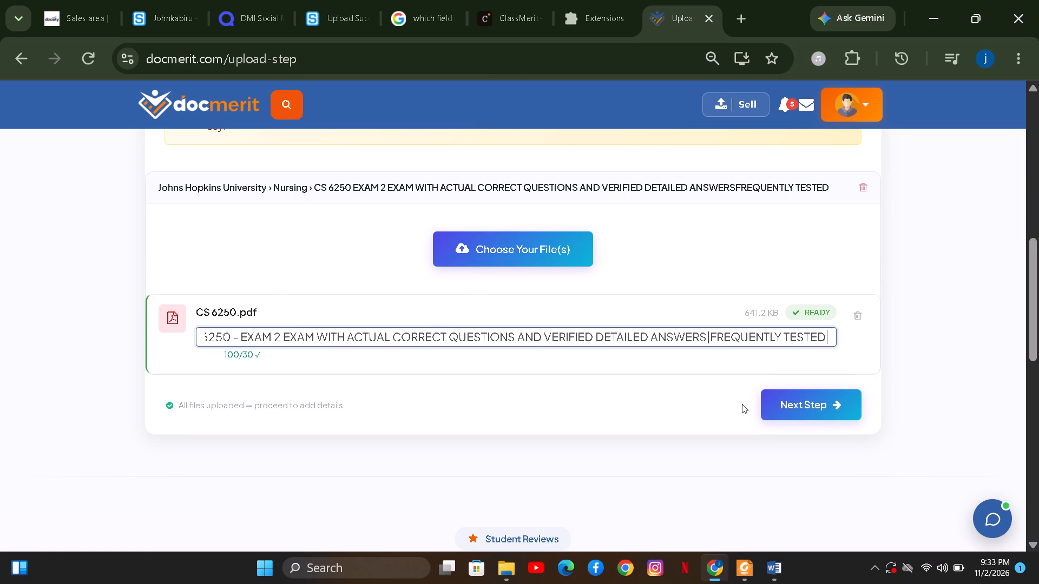
{"action": "left_click", "coordinate": [795, 405]}
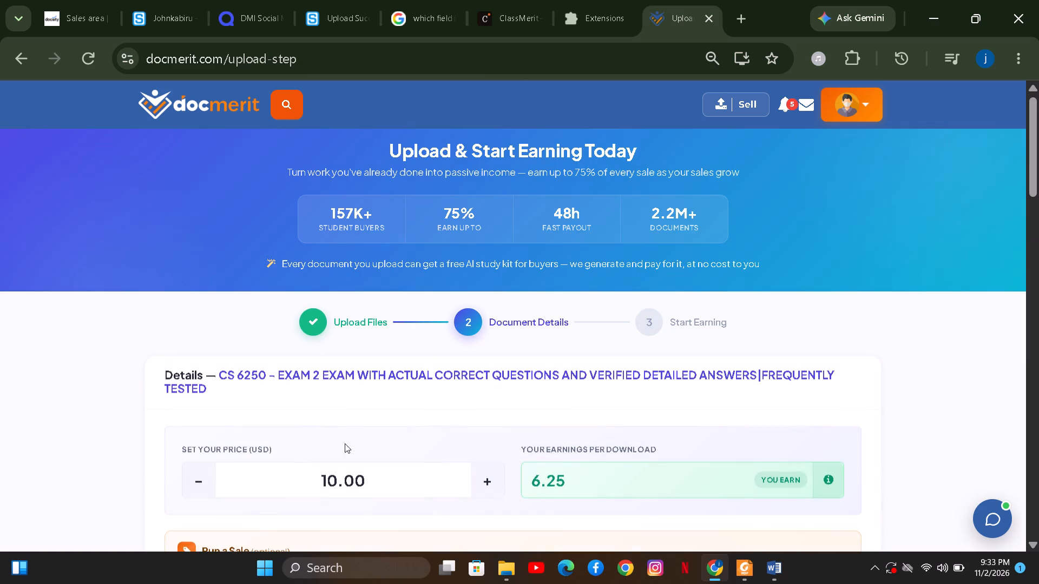
Set the document price to 15.00 USD and use the full copied CS 6250 exam heading as the description.
{"action": "left_click_drag", "start_coordinate": [326, 475], "coordinate": [334, 477]}
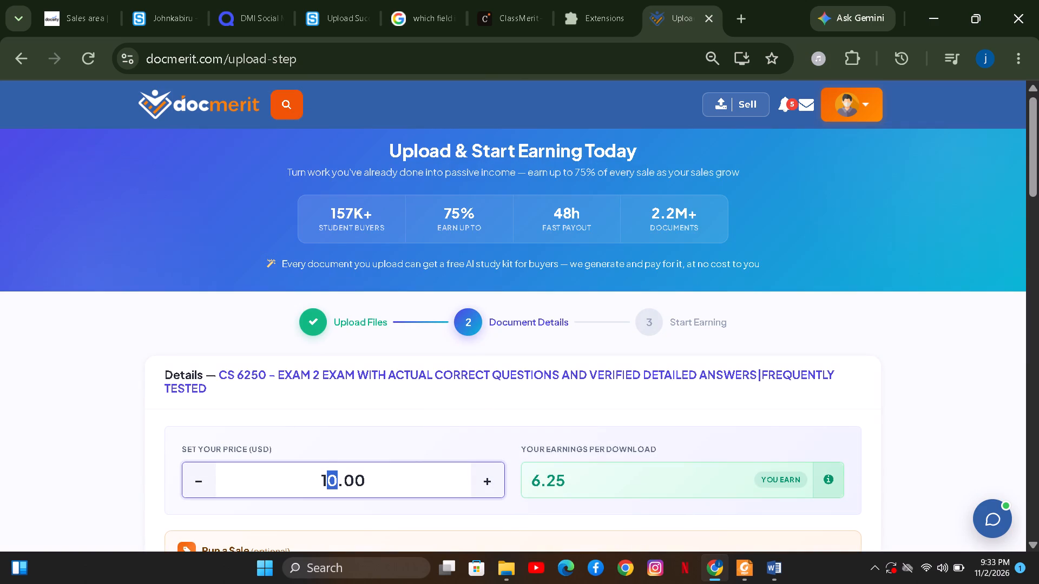
{"action": "key", "text": "5"}
{"action": "scroll", "coordinate": [337, 447], "scroll_direction": "down", "scroll_amount": 3}
{"action": "left_click", "coordinate": [302, 442]}
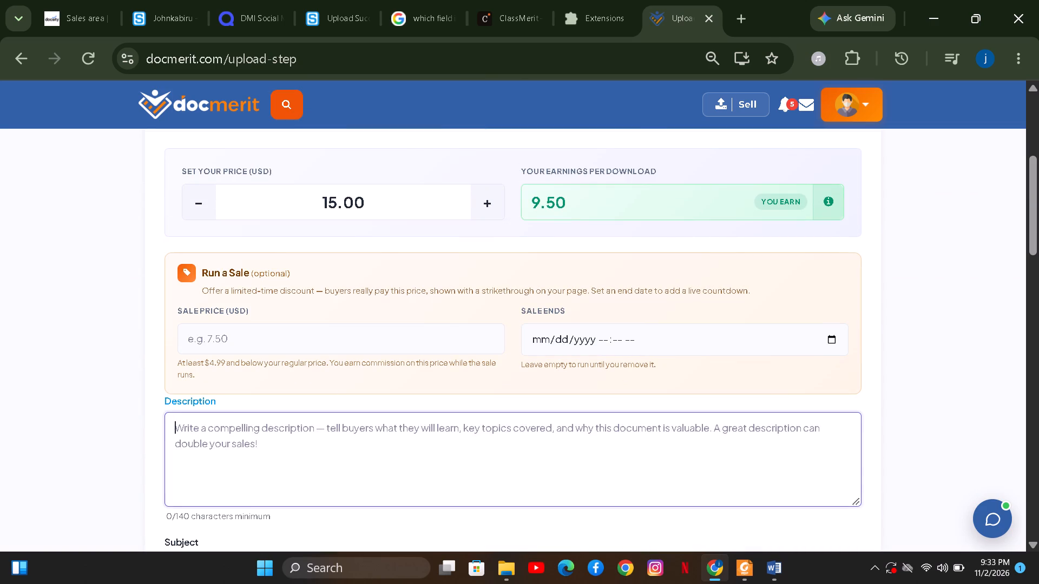
{"action": "key", "text": "ctrl+v"}
Set the subject to Health Care, category to Exam, academic year to 2026–2027 and language to English.
{"action": "scroll", "coordinate": [251, 468], "scroll_direction": "down", "scroll_amount": 3}
{"action": "left_click", "coordinate": [252, 329]}
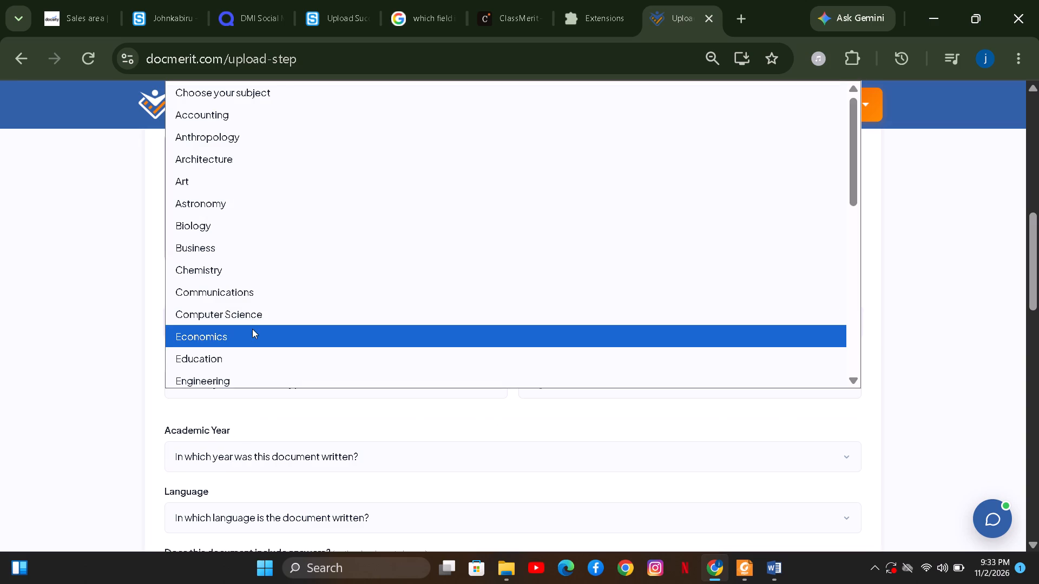
{"action": "scroll", "coordinate": [250, 309], "scroll_direction": "down", "scroll_amount": 3}
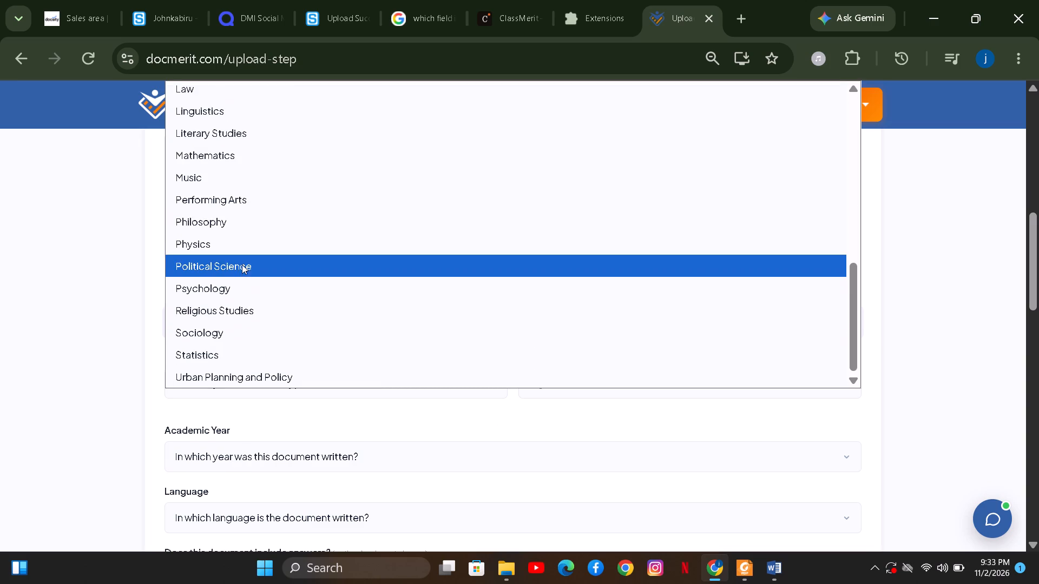
{"action": "scroll", "coordinate": [250, 335], "scroll_direction": "down", "scroll_amount": 3}
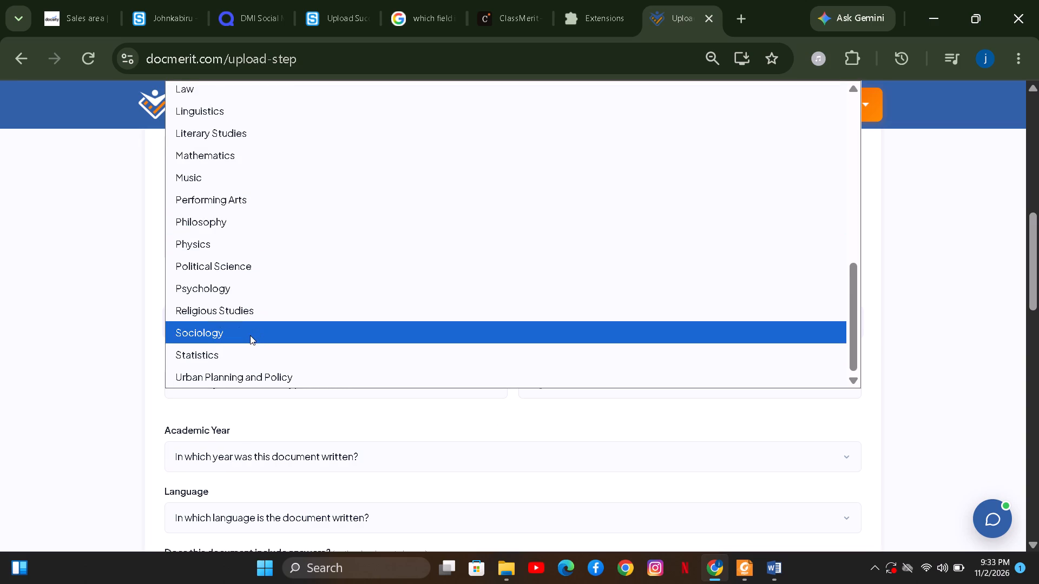
{"action": "scroll", "coordinate": [248, 321], "scroll_direction": "up", "scroll_amount": 3}
{"action": "scroll", "coordinate": [235, 302], "scroll_direction": "down", "scroll_amount": 1}
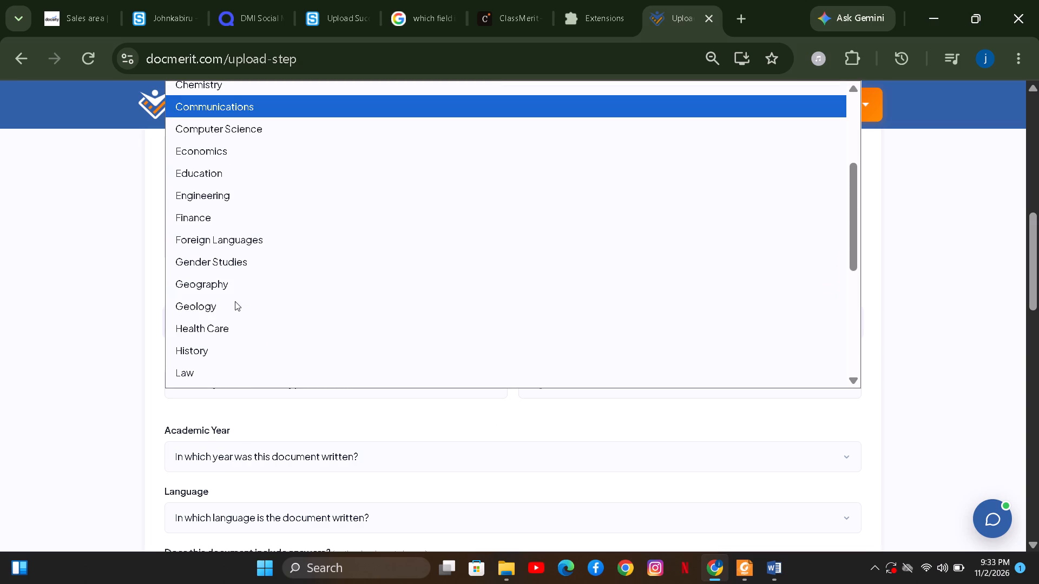
{"action": "left_click", "coordinate": [222, 331]}
{"action": "scroll", "coordinate": [236, 344], "scroll_direction": "down", "scroll_amount": 2}
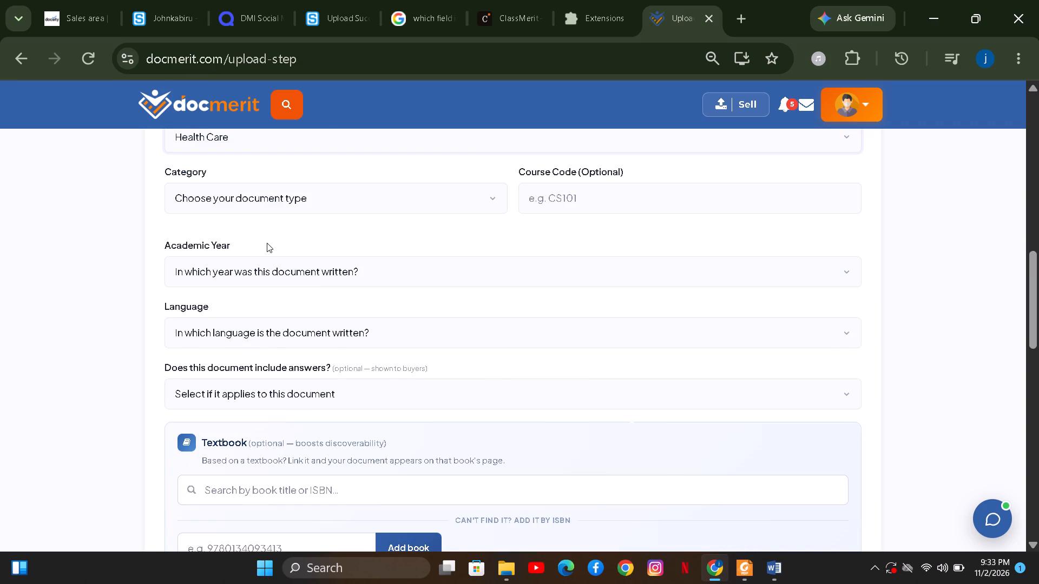
{"action": "left_click", "coordinate": [273, 200]}
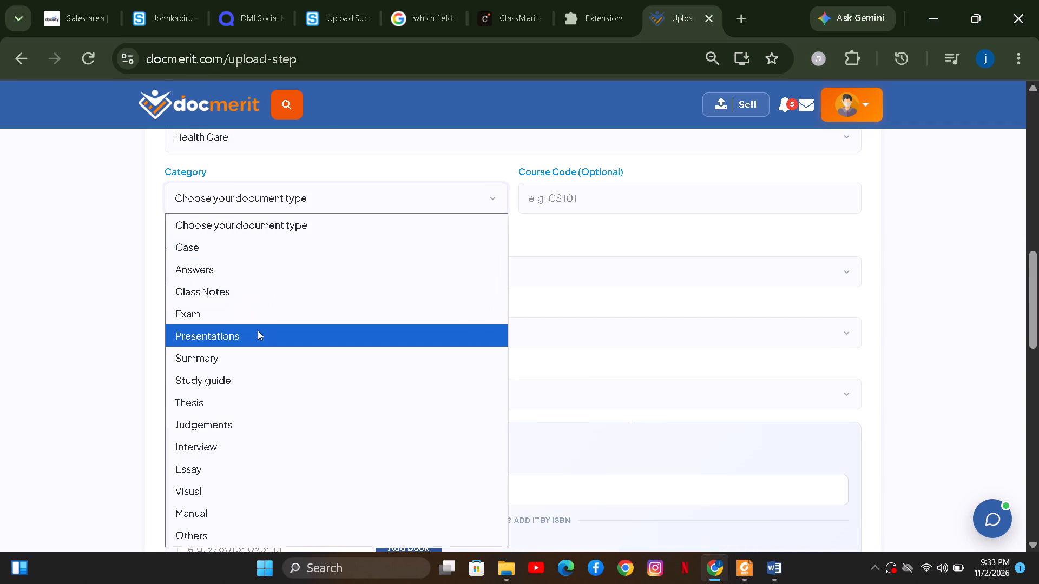
{"action": "left_click", "coordinate": [250, 318]}
{"action": "scroll", "coordinate": [249, 316], "scroll_direction": "down", "scroll_amount": 2}
{"action": "scroll", "coordinate": [265, 279], "scroll_direction": "up", "scroll_amount": 3}
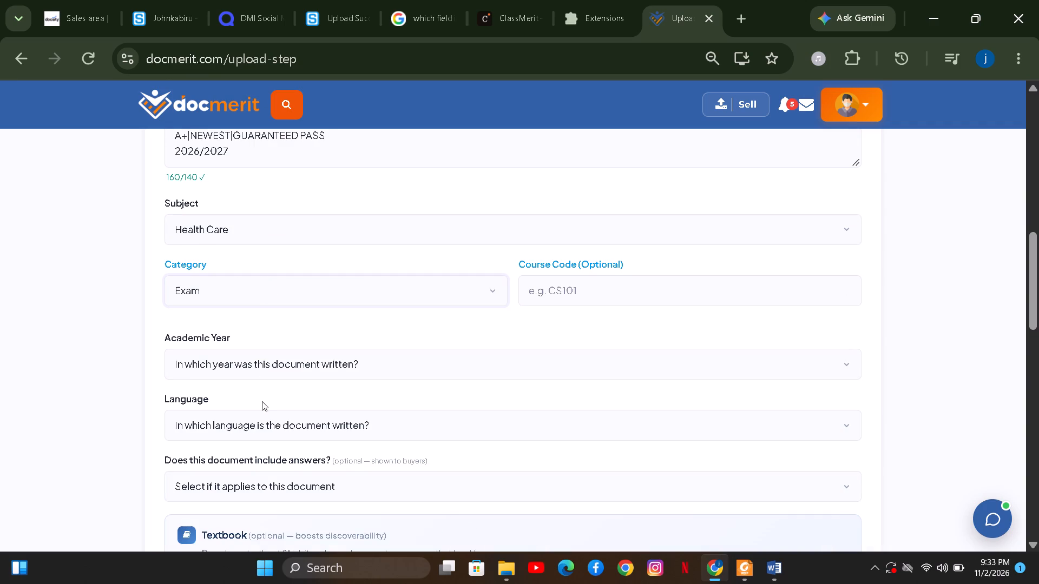
{"action": "left_click", "coordinate": [269, 364]}
{"action": "left_click", "coordinate": [298, 107]}
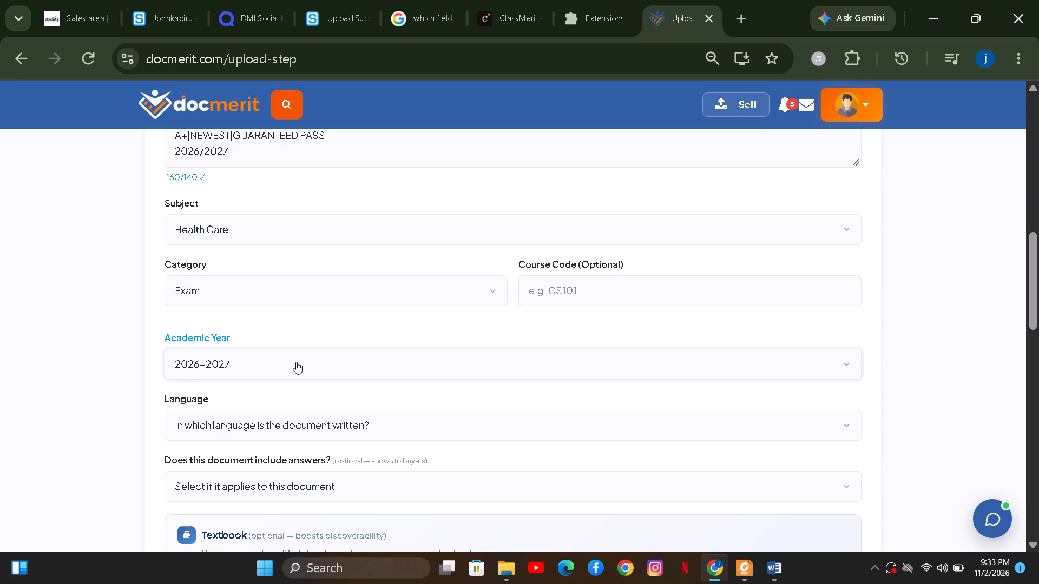
{"action": "left_click", "coordinate": [300, 420]}
{"action": "left_click", "coordinate": [261, 108]}
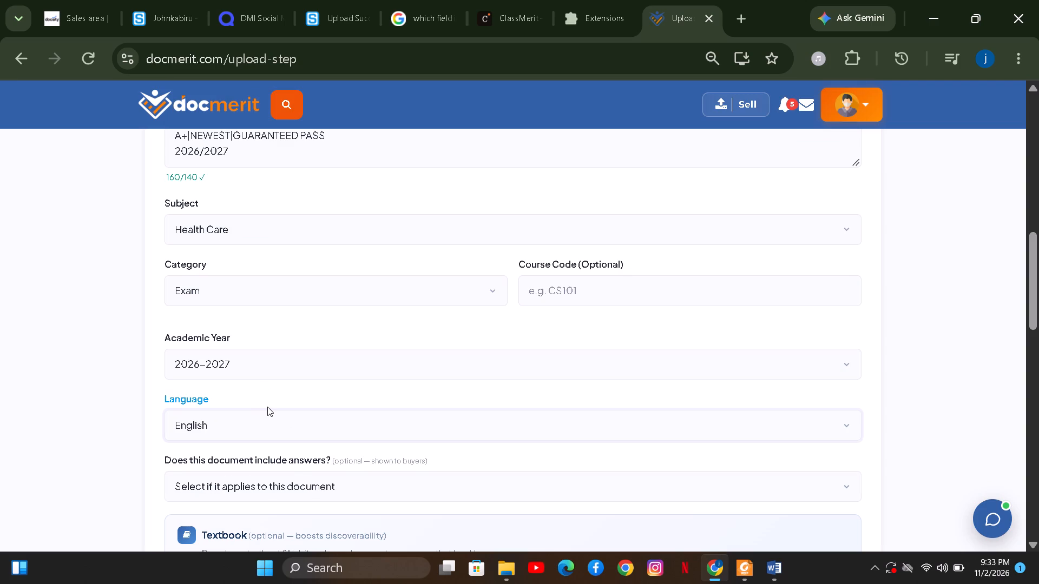
Answer the included-answers question with "Yes — answers included" and submit the CS 6250 document for publishing.
{"action": "scroll", "coordinate": [266, 424], "scroll_direction": "down", "scroll_amount": 2}
{"action": "left_click", "coordinate": [293, 298]}
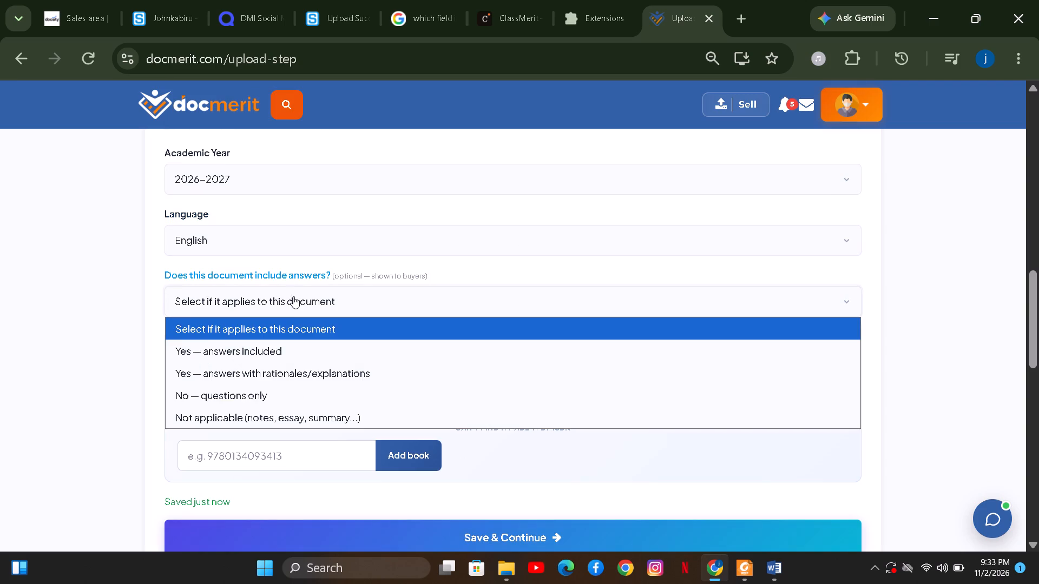
{"action": "left_click", "coordinate": [256, 341]}
{"action": "scroll", "coordinate": [304, 388], "scroll_direction": "down", "scroll_amount": 2}
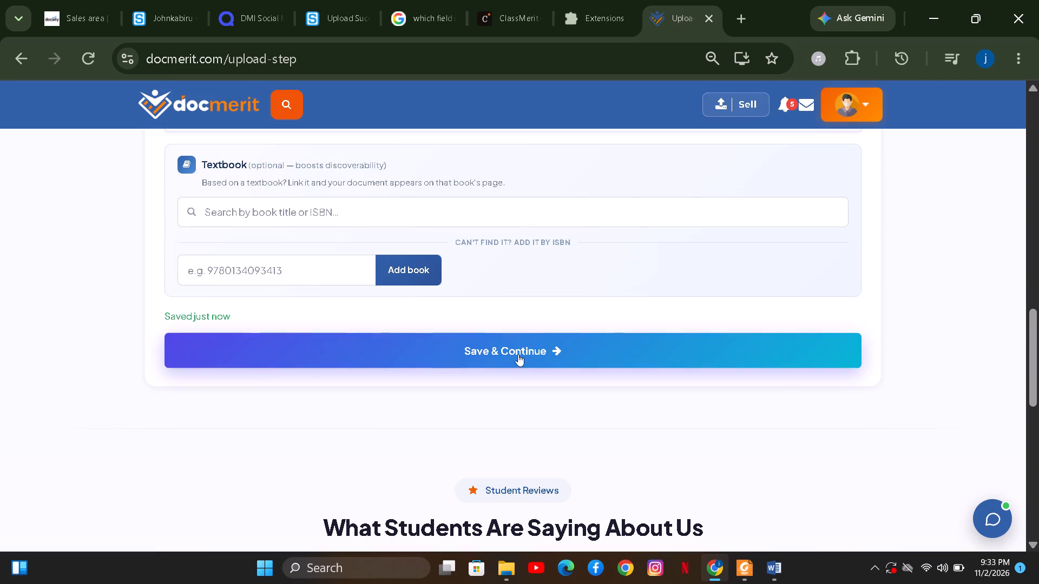
{"action": "left_click", "coordinate": [518, 354]}
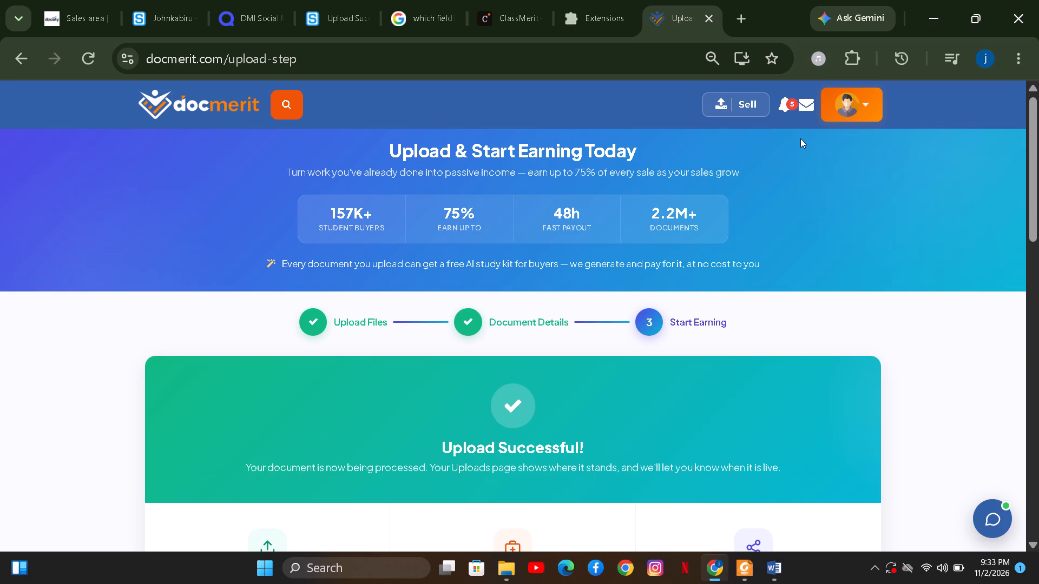
Start another Docmerit upload and add a new Nursing course named with the heading copied from the ANPH 1002 final exam PDF in GAITOO.
{"action": "left_click", "coordinate": [749, 102]}
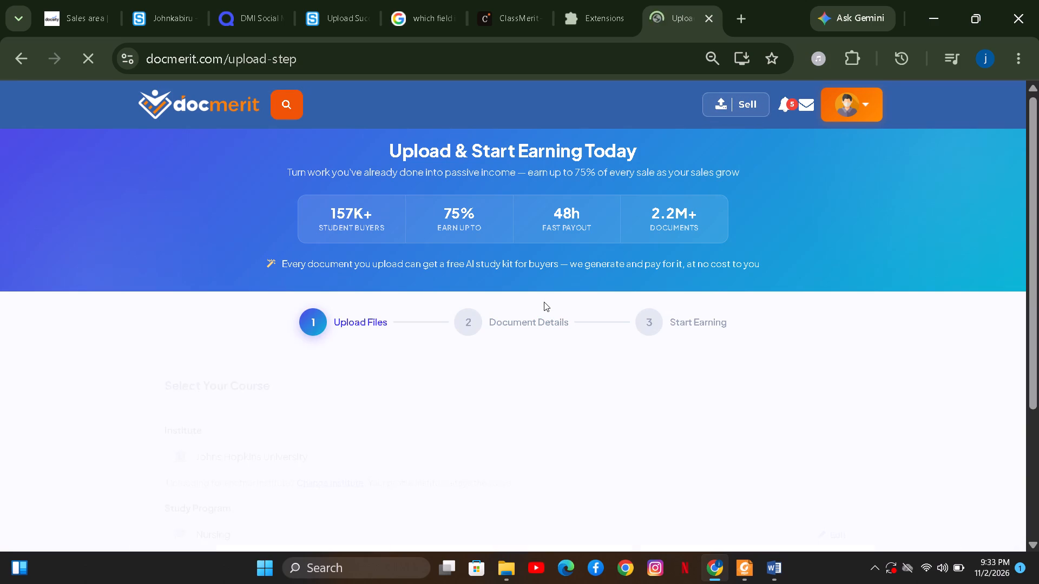
{"action": "scroll", "coordinate": [460, 364], "scroll_direction": "down", "scroll_amount": 2}
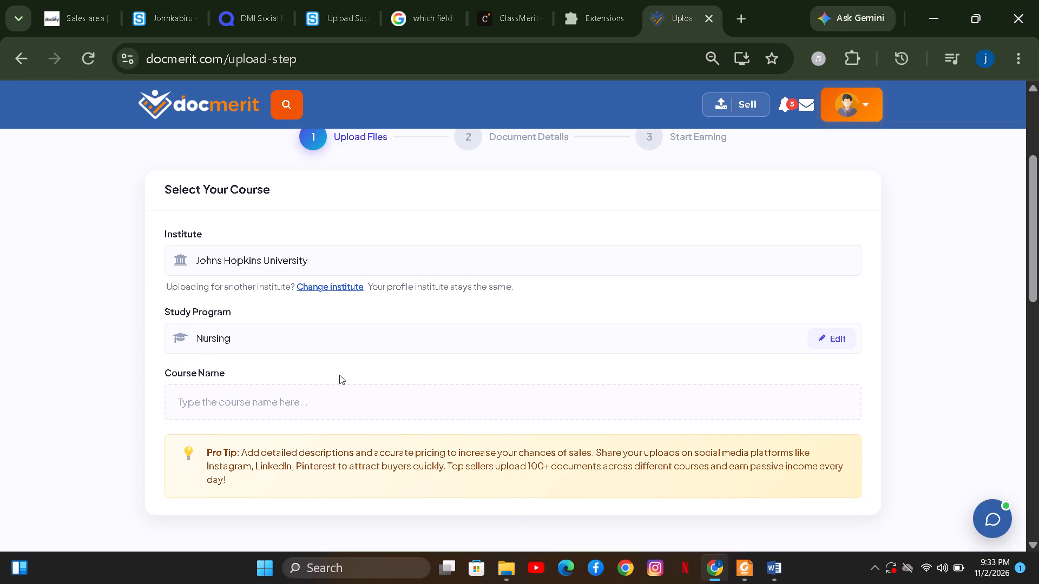
{"action": "scroll", "coordinate": [339, 375], "scroll_direction": "down", "scroll_amount": 2}
{"action": "left_click", "coordinate": [328, 204]}
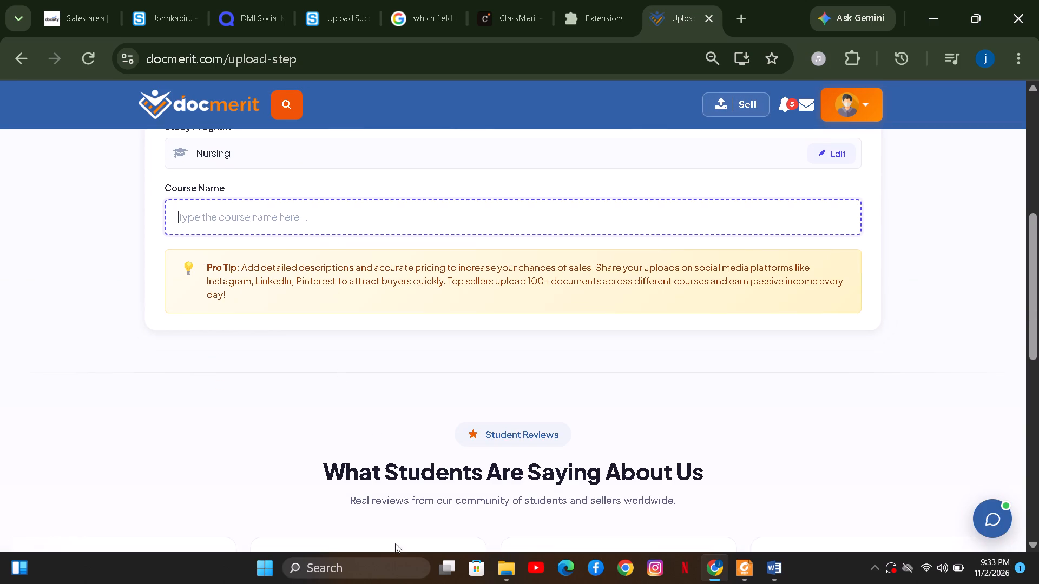
{"action": "left_click", "coordinate": [505, 565]}
{"action": "scroll", "coordinate": [326, 359], "scroll_direction": "up", "scroll_amount": 3}
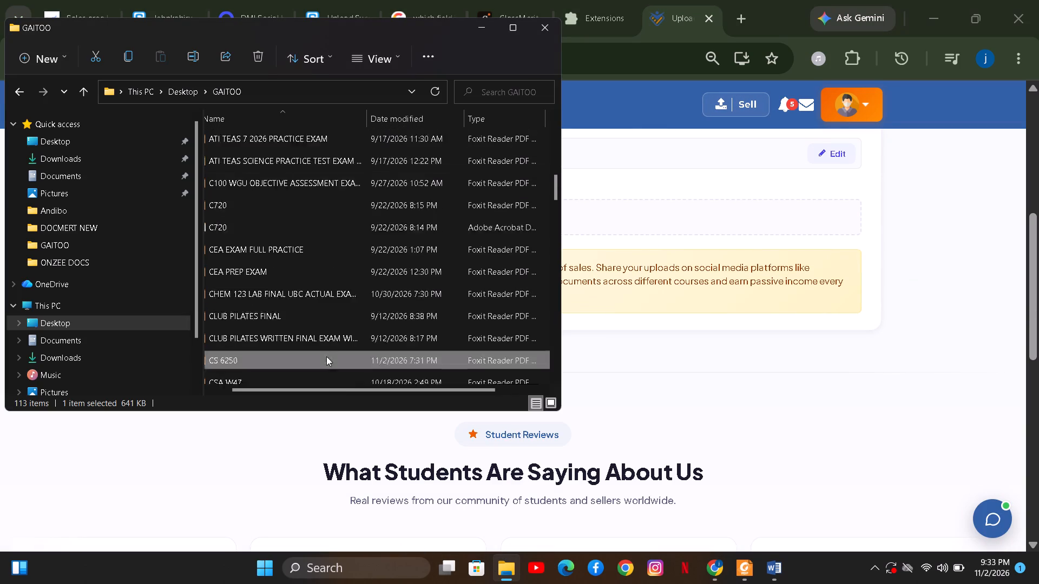
{"action": "scroll", "coordinate": [345, 297], "scroll_direction": "up", "scroll_amount": 16}
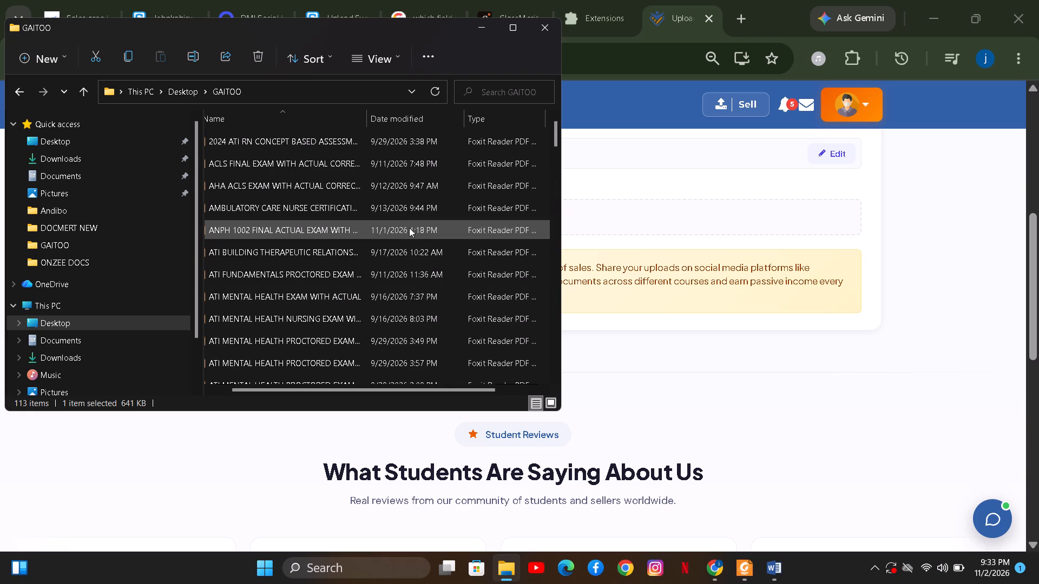
{"action": "double_click", "coordinate": [328, 232]}
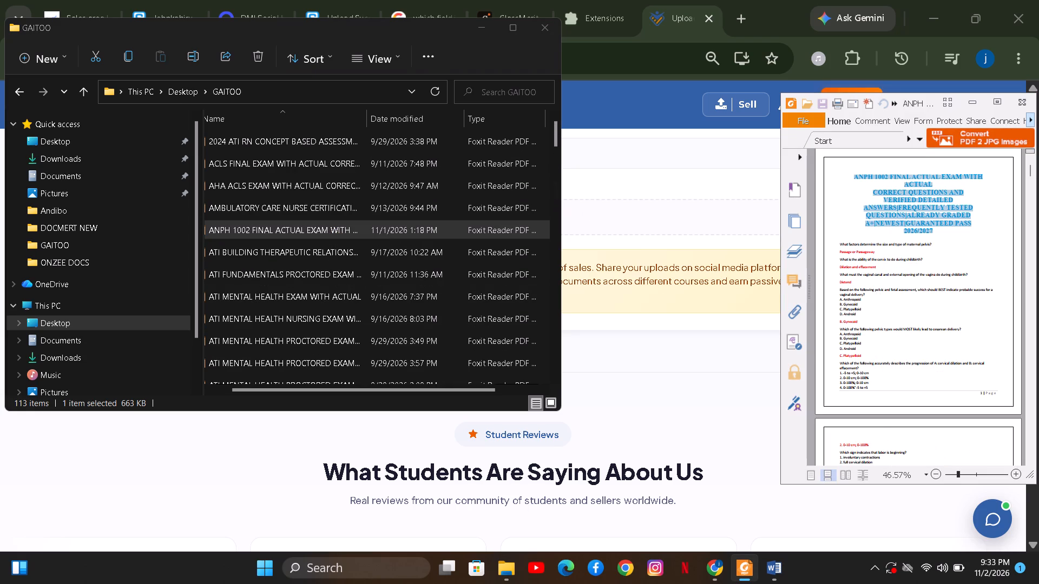
{"action": "key", "text": "ctrl+c"}
{"action": "key", "text": "ctrl+c"}
{"action": "left_click", "coordinate": [634, 334]}
{"action": "left_click", "coordinate": [348, 214]}
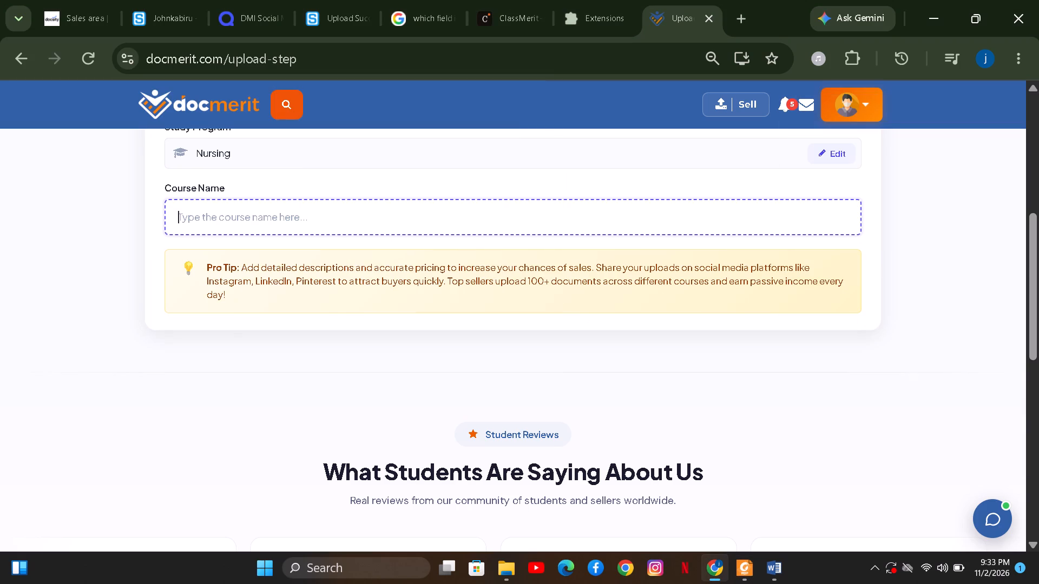
{"action": "key", "text": "ctrl+v"}
{"action": "scroll", "coordinate": [322, 249], "scroll_direction": "down", "scroll_amount": 1}
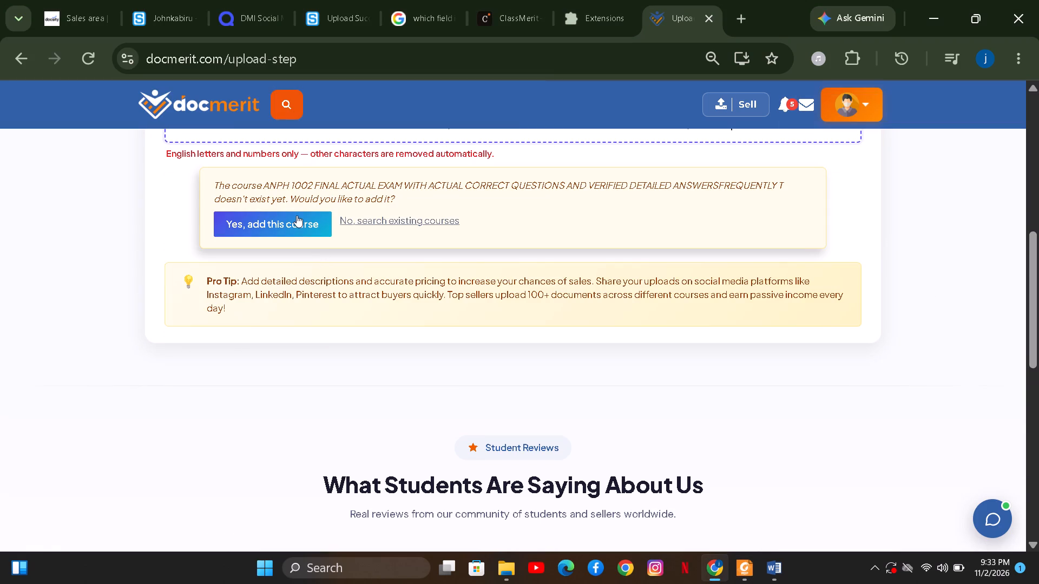
{"action": "left_click", "coordinate": [297, 215]}
Attach the ANPH 1002 final exam PDF from the GAITOO folder and title it with the copied ANPH 1002 heading.
{"action": "scroll", "coordinate": [449, 311], "scroll_direction": "down", "scroll_amount": 2}
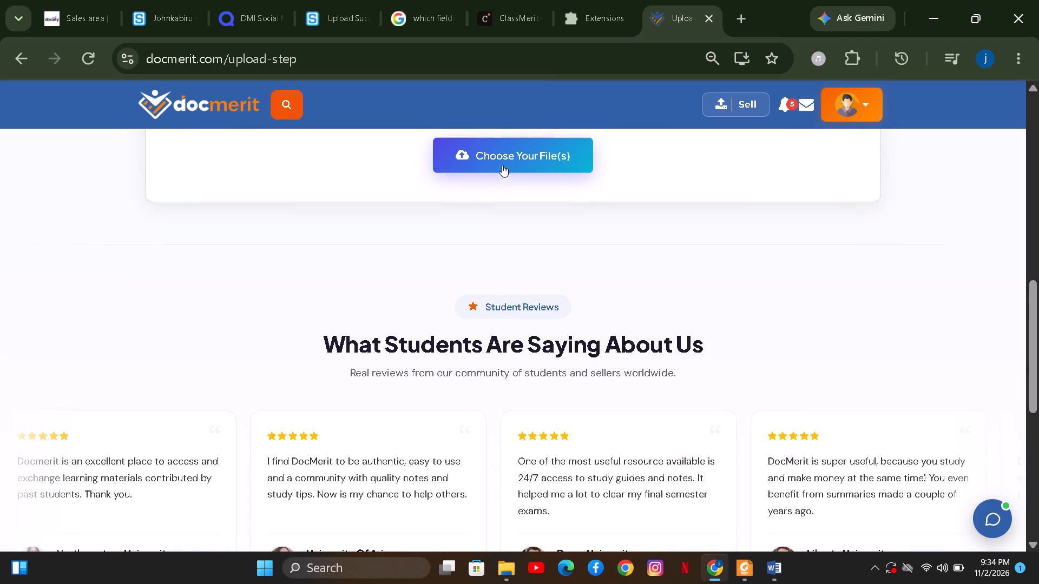
{"action": "left_click", "coordinate": [507, 156]}
{"action": "left_click", "coordinate": [507, 570]}
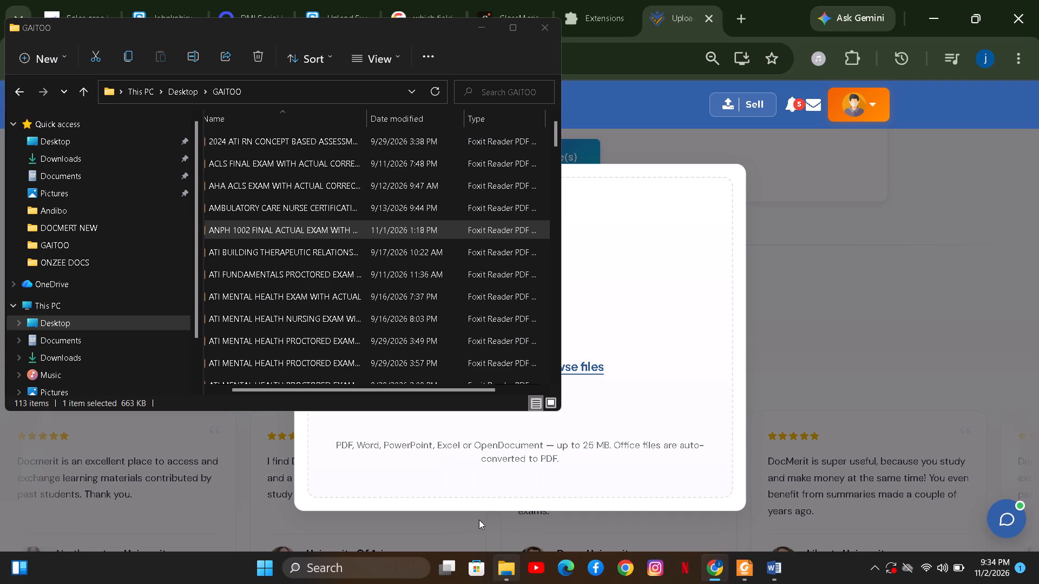
{"action": "left_click_drag", "start_coordinate": [285, 229], "coordinate": [591, 334]}
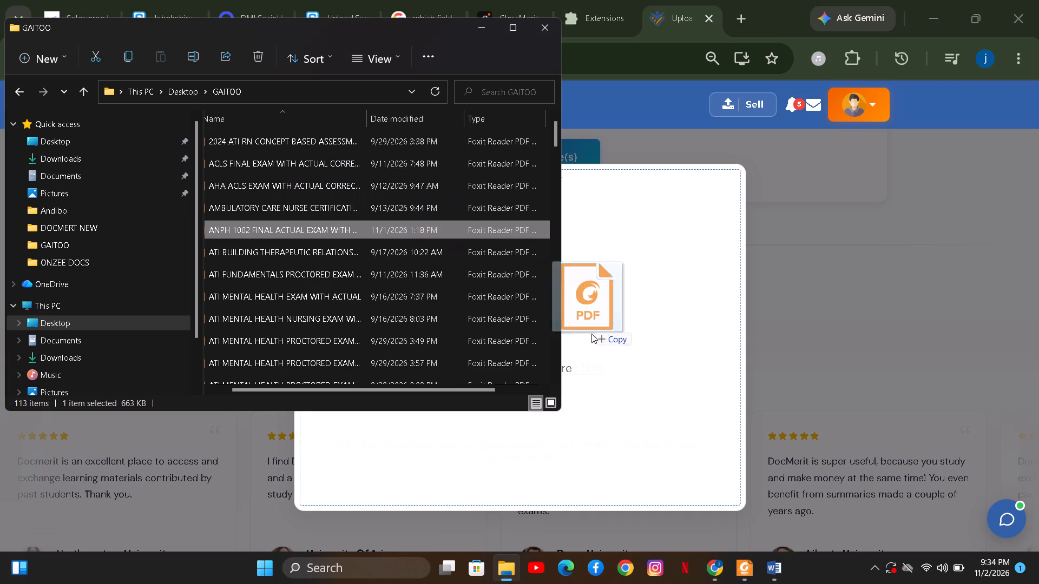
{"action": "left_click_drag", "start_coordinate": [591, 334], "coordinate": [614, 335]}
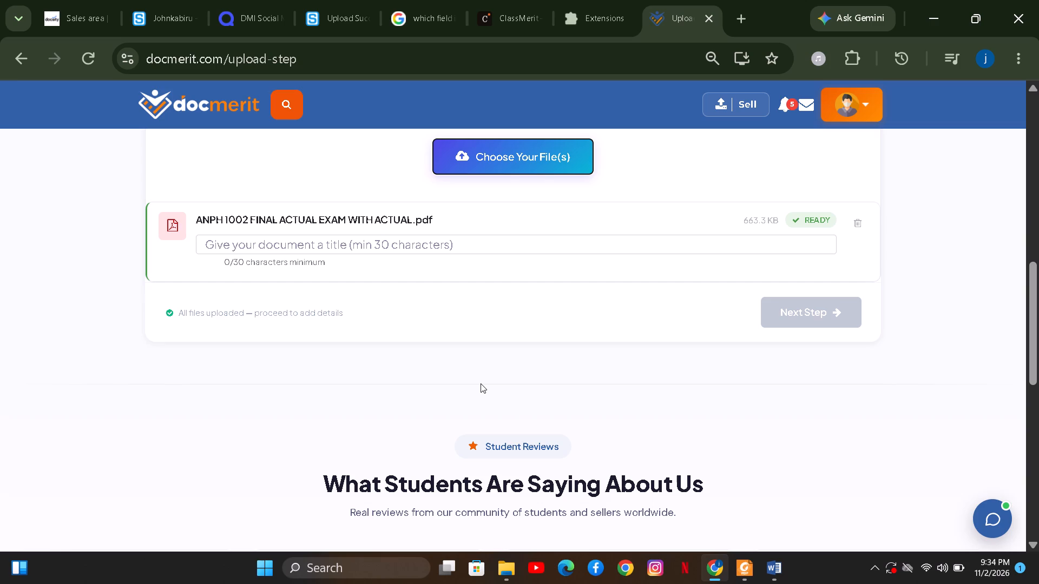
{"action": "left_click", "coordinate": [514, 245]}
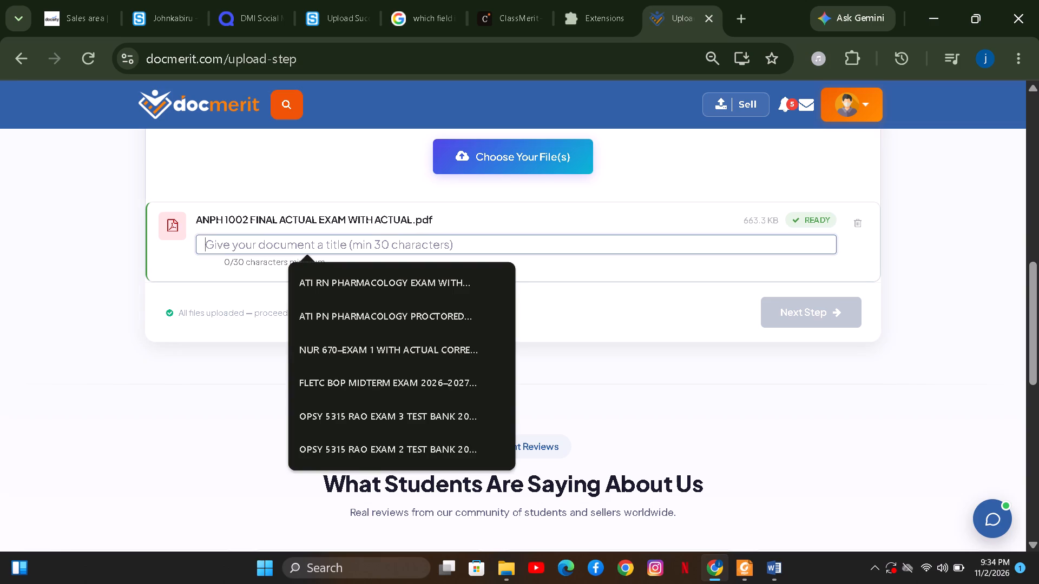
{"action": "key", "text": "ctrl+v"}
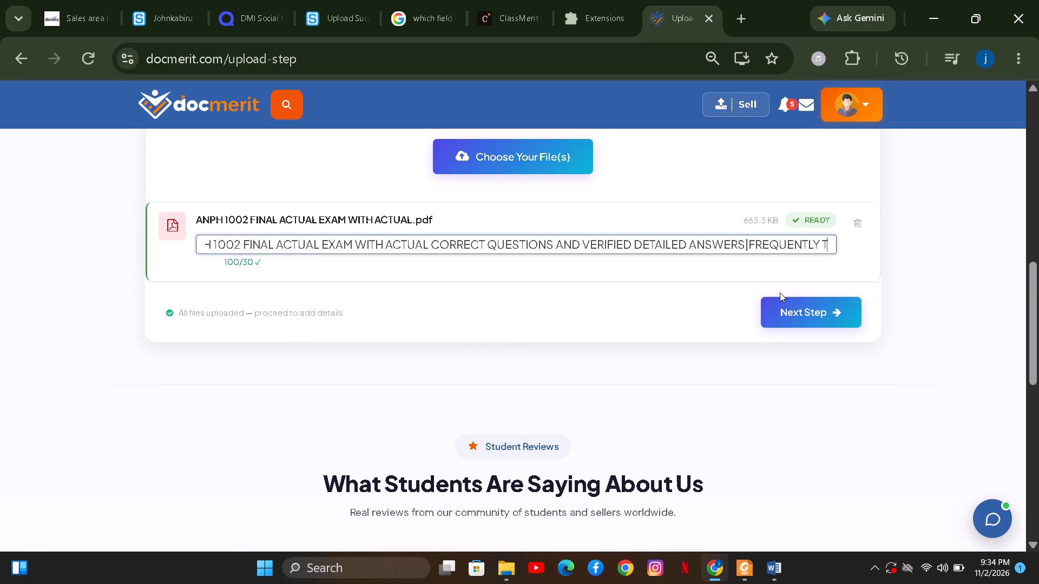
Proceed to the ANPH 1002 document details, set the price to 15.00 USD and use the copied exam heading as the description.
{"action": "left_click", "coordinate": [803, 304]}
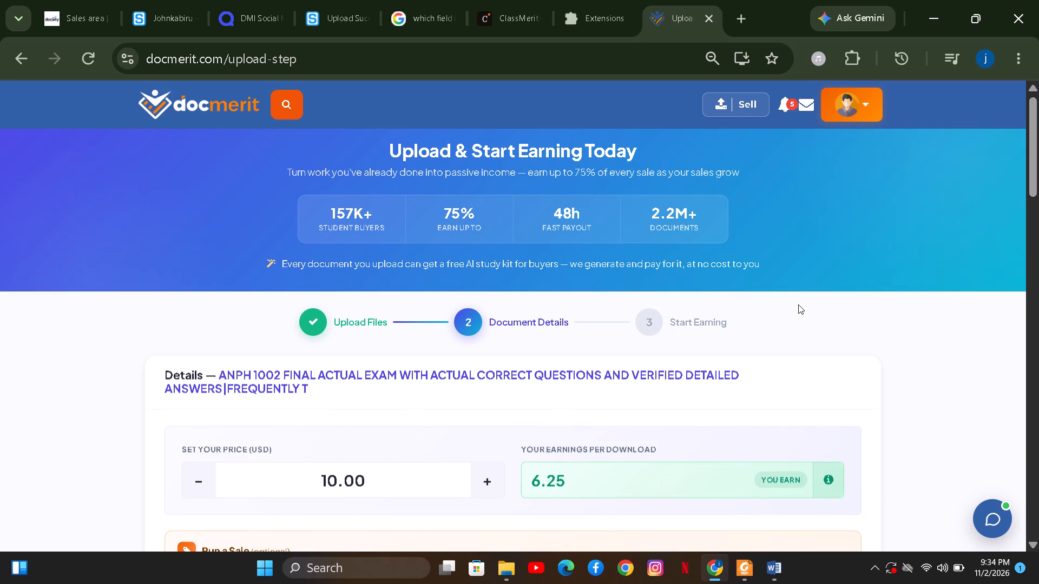
{"action": "scroll", "coordinate": [798, 304], "scroll_direction": "down", "scroll_amount": 3}
{"action": "left_click_drag", "start_coordinate": [329, 207], "coordinate": [334, 204]}
{"action": "key", "text": "5"}
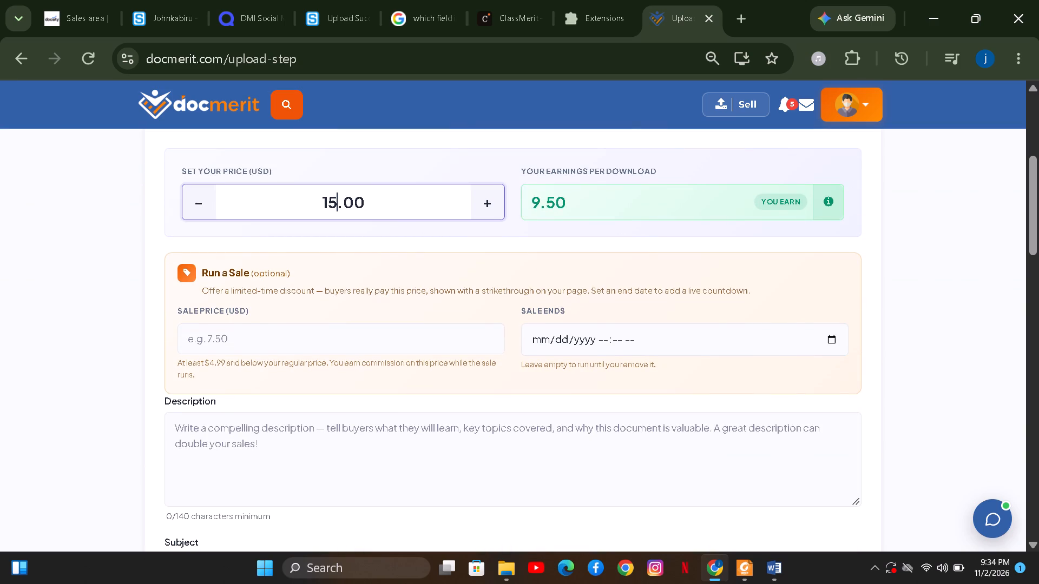
{"action": "left_click", "coordinate": [303, 444]}
{"action": "key", "text": "ctrl+v"}
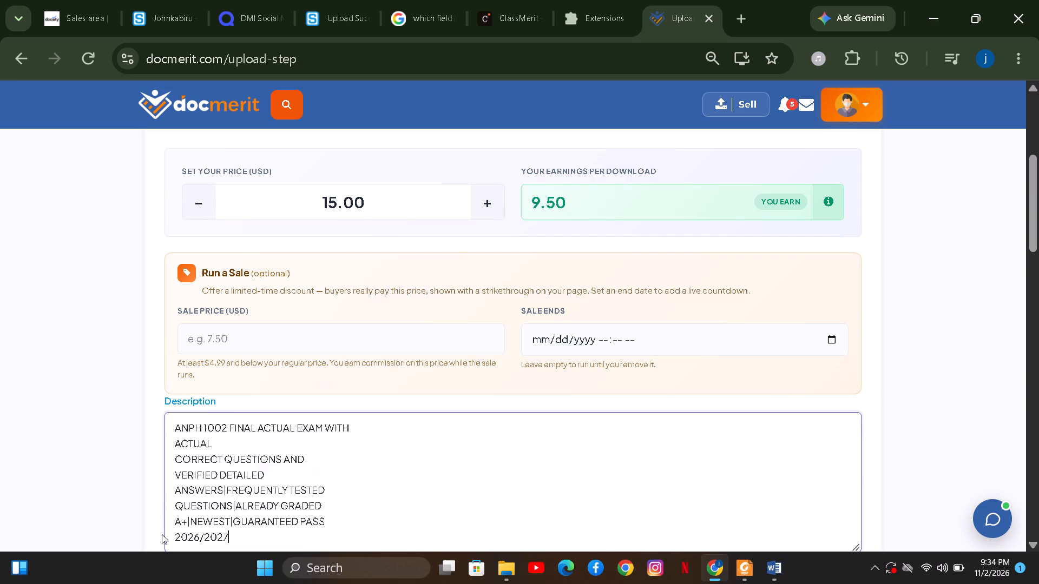
Set the subject to Health Care, category to Exam, academic year to 2026–2027 and language to English.
{"action": "scroll", "coordinate": [170, 526], "scroll_direction": "down", "scroll_amount": 4}
{"action": "left_click", "coordinate": [216, 247]}
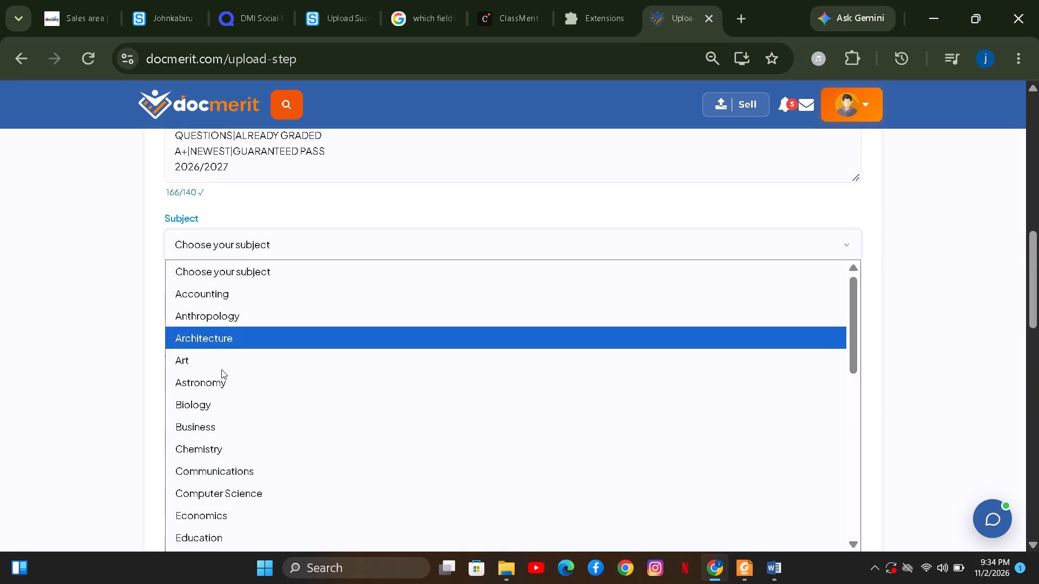
{"action": "scroll", "coordinate": [221, 384], "scroll_direction": "down", "scroll_amount": 2}
{"action": "left_click", "coordinate": [225, 322]}
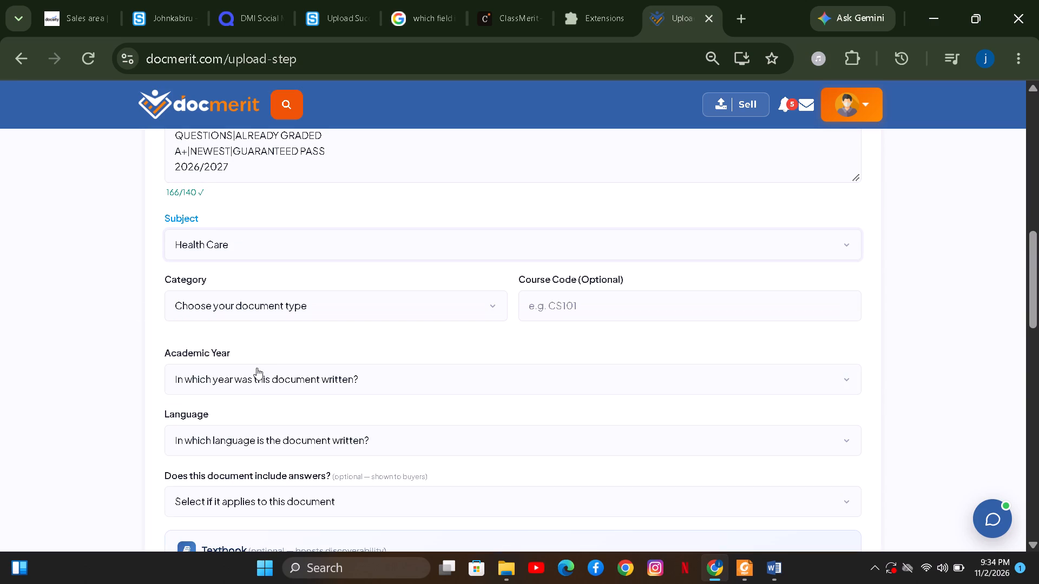
{"action": "left_click", "coordinate": [264, 302]}
{"action": "left_click", "coordinate": [245, 184]}
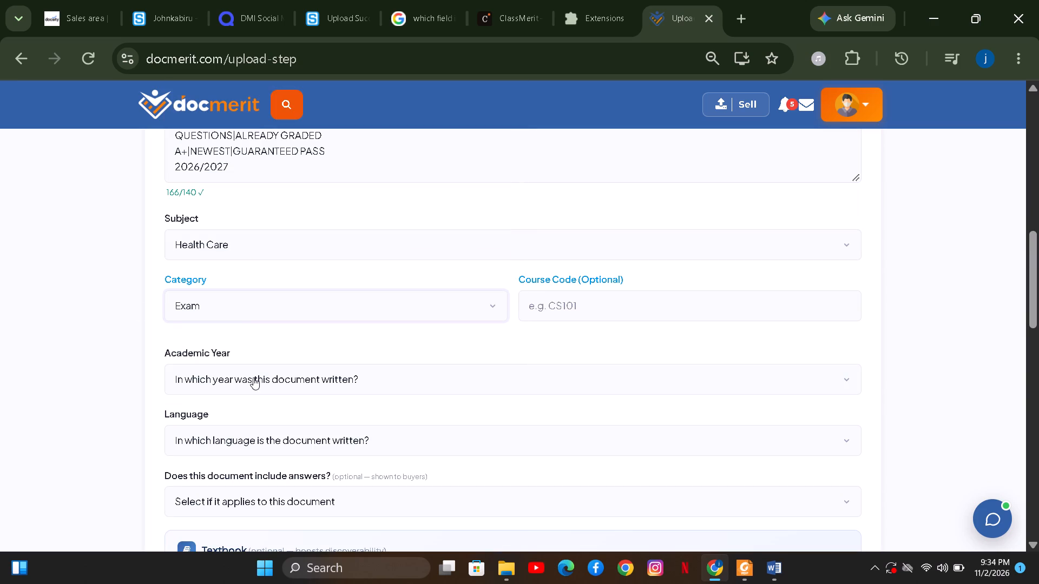
{"action": "left_click", "coordinate": [263, 381]}
{"action": "left_click", "coordinate": [250, 114]}
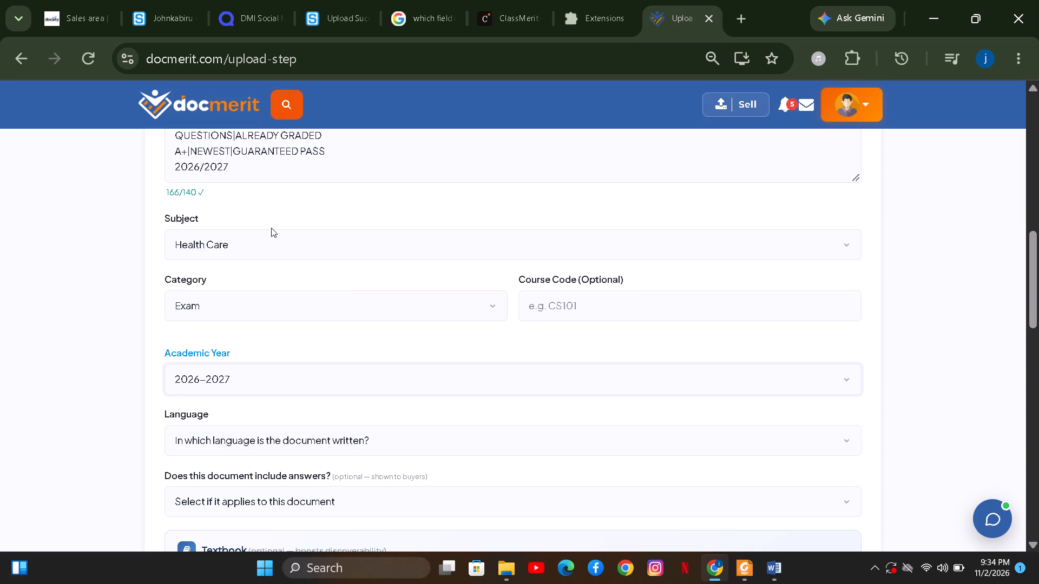
{"action": "left_click", "coordinate": [274, 448]}
{"action": "left_click", "coordinate": [252, 117]}
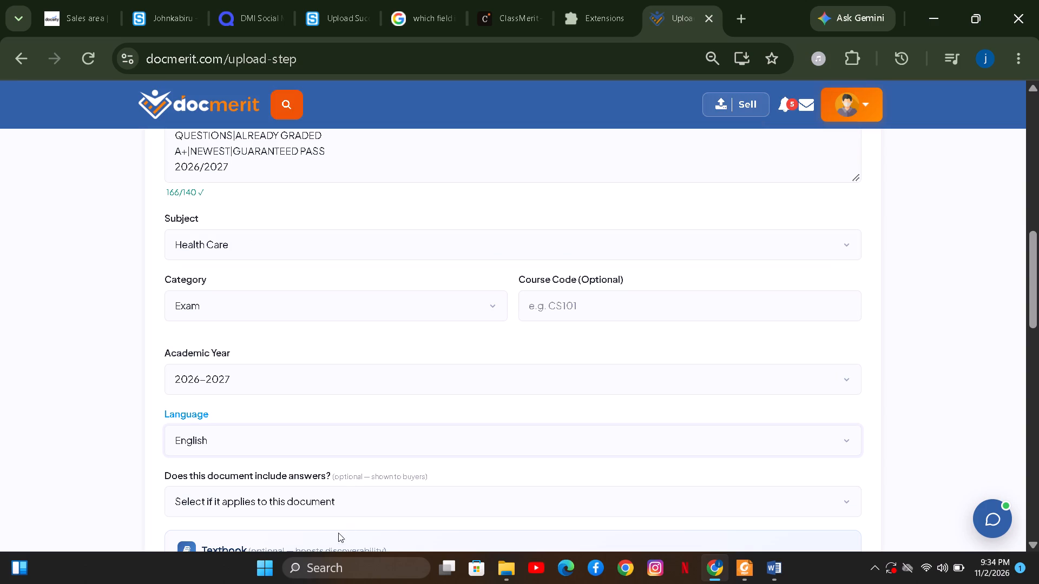
Answer the included-answers question with "Yes — answers included" and submit the ANPH 1002 document for publishing.
{"action": "left_click", "coordinate": [320, 512]}
{"action": "left_click", "coordinate": [261, 415]}
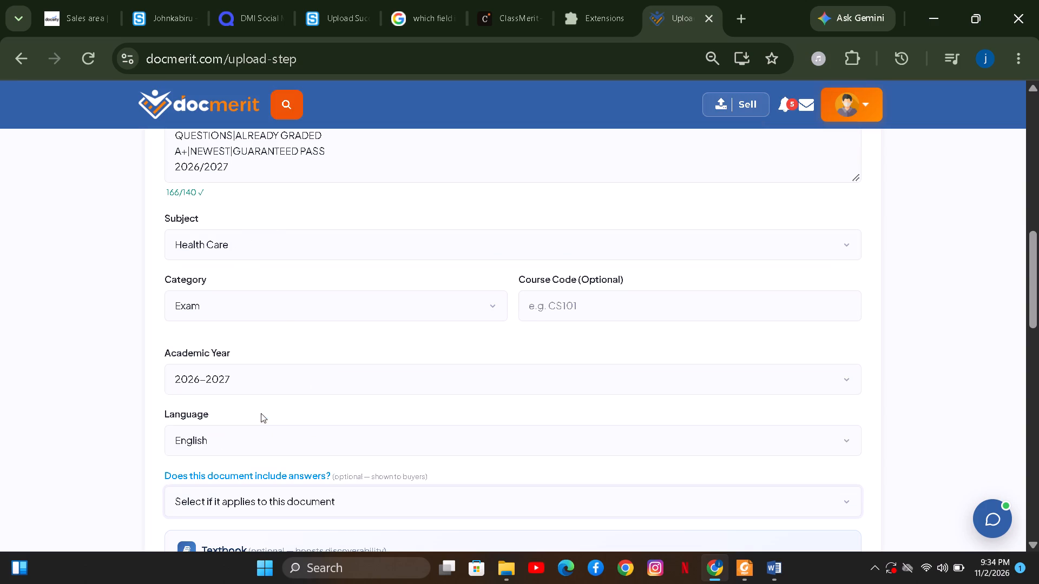
{"action": "scroll", "coordinate": [262, 404], "scroll_direction": "down", "scroll_amount": 3}
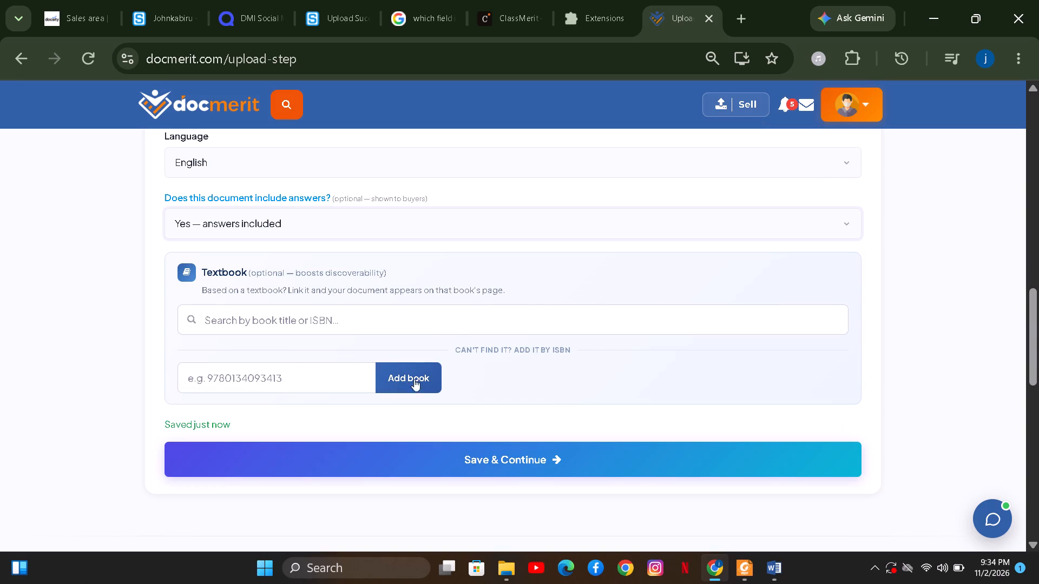
{"action": "left_click", "coordinate": [486, 457]}
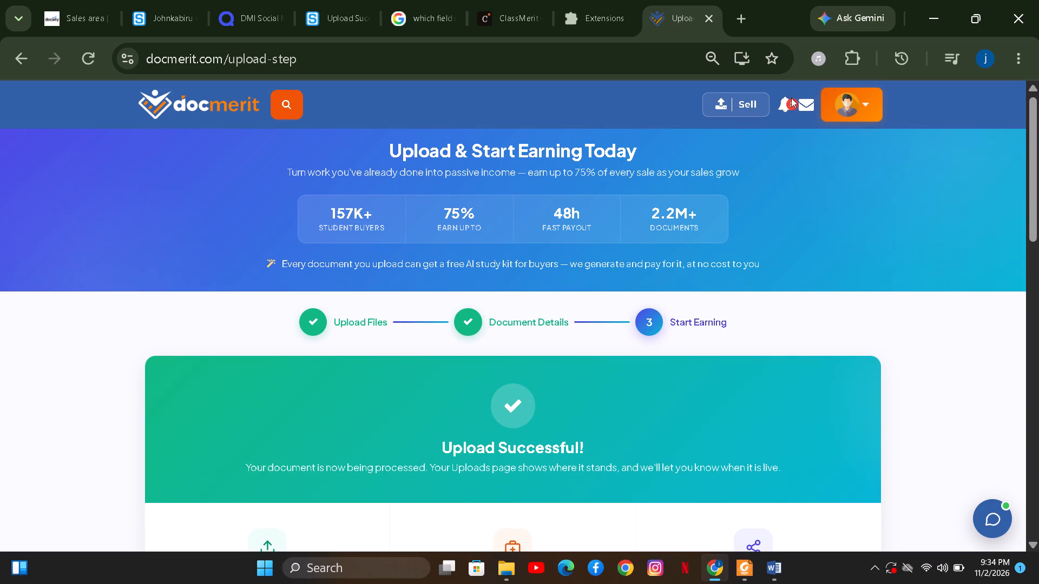
Open the five unread Docmerit notifications about published documents one by one, from NSG 3850 Exam 3 to NSG 3850 Exam 4, going back after each.
{"action": "left_click", "coordinate": [787, 103]}
{"action": "left_click", "coordinate": [748, 167]}
{"action": "left_click", "coordinate": [24, 59]}
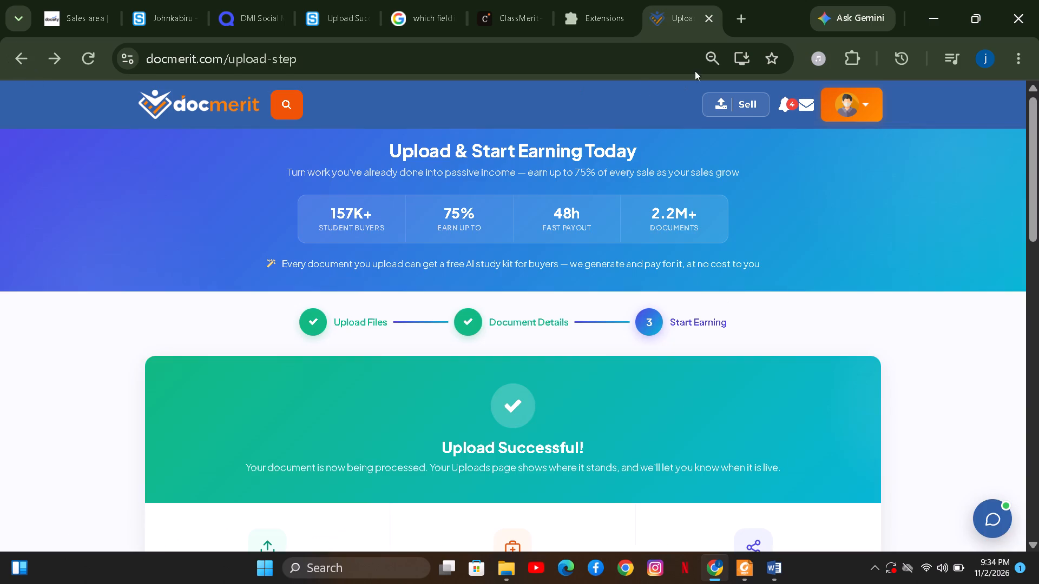
{"action": "left_click", "coordinate": [788, 98]}
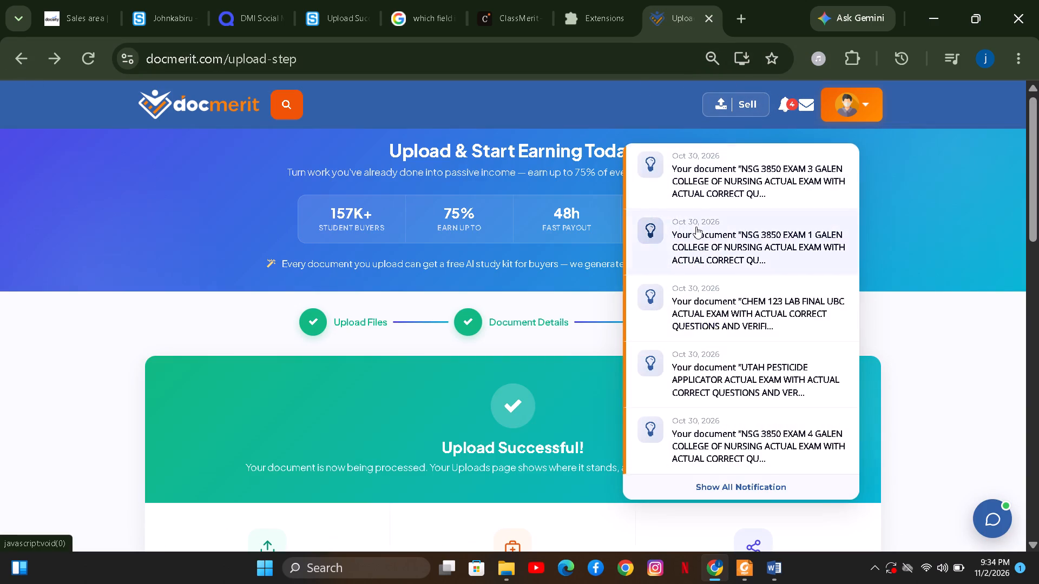
{"action": "left_click", "coordinate": [697, 243]}
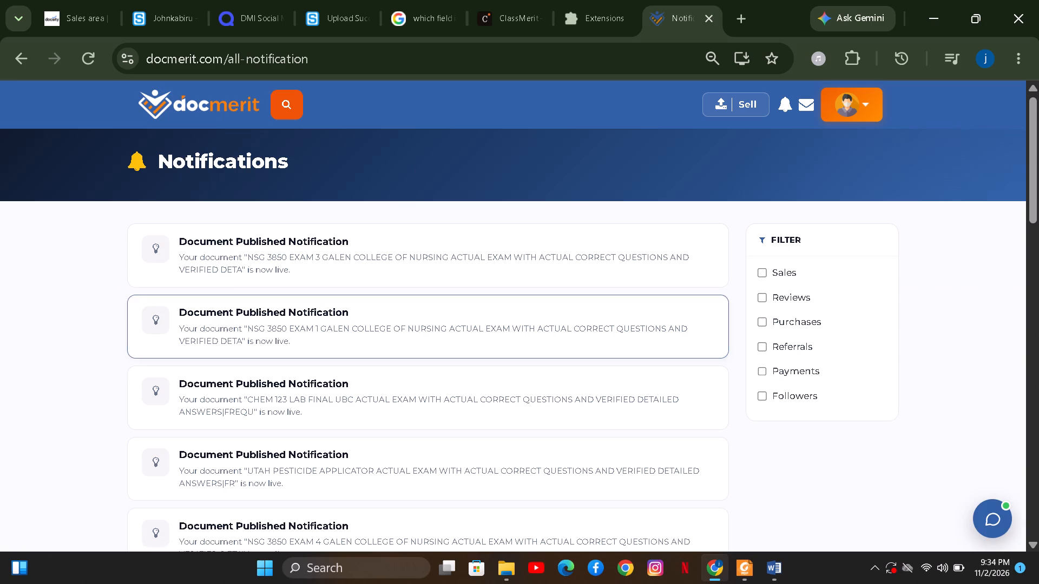
{"action": "left_click", "coordinate": [15, 58]}
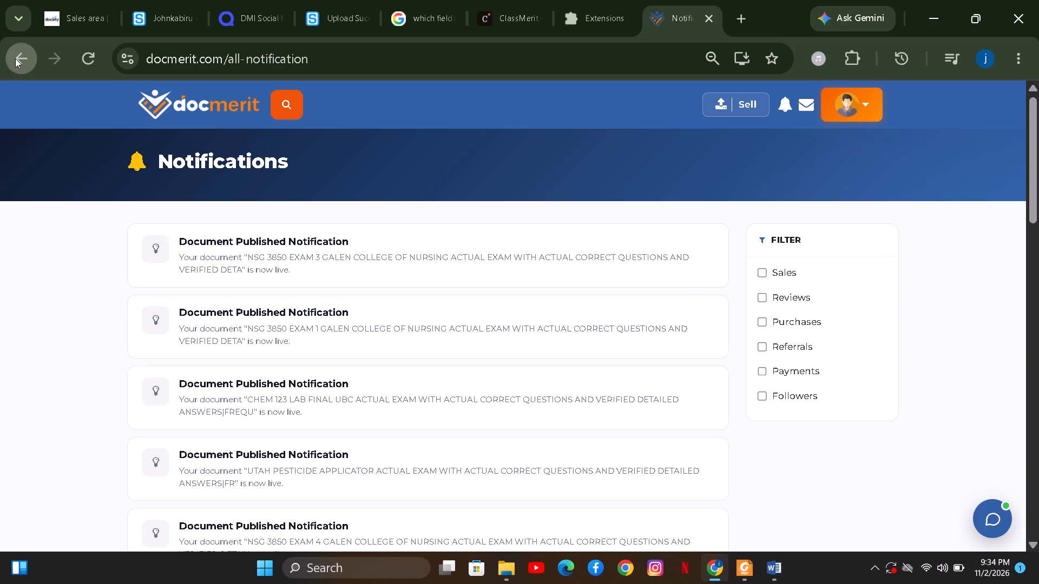
{"action": "left_click", "coordinate": [790, 102]}
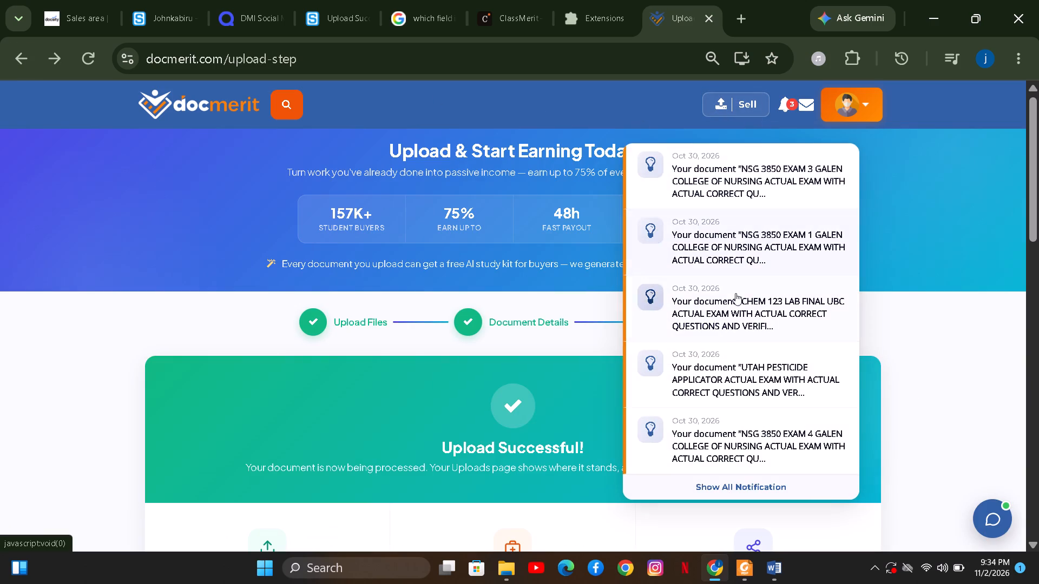
{"action": "left_click", "coordinate": [736, 304]}
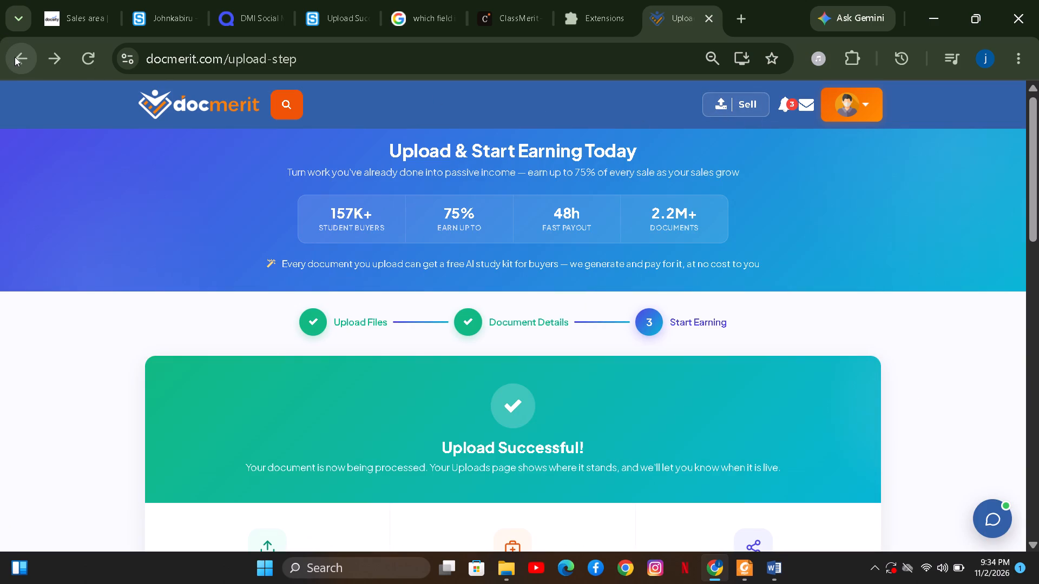
{"action": "left_click", "coordinate": [15, 57]}
{"action": "left_click", "coordinate": [785, 103]}
{"action": "left_click", "coordinate": [781, 373]}
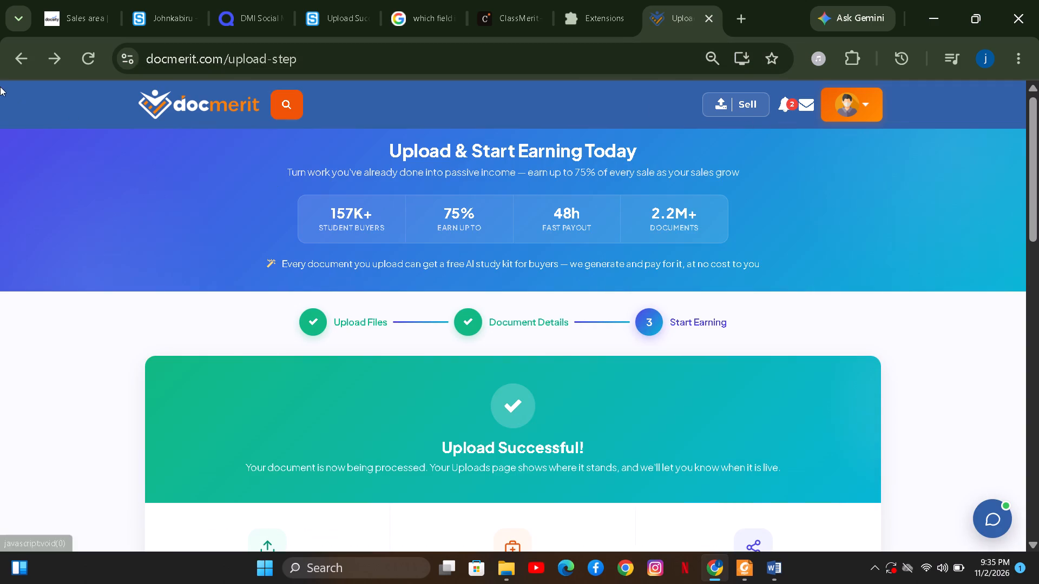
{"action": "left_click", "coordinate": [24, 63]}
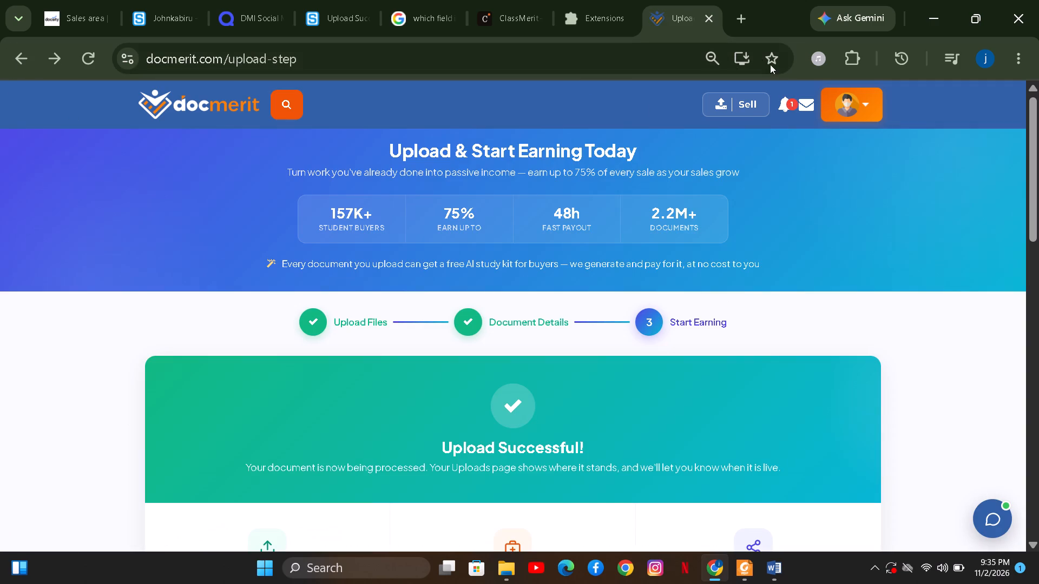
{"action": "left_click", "coordinate": [795, 103]}
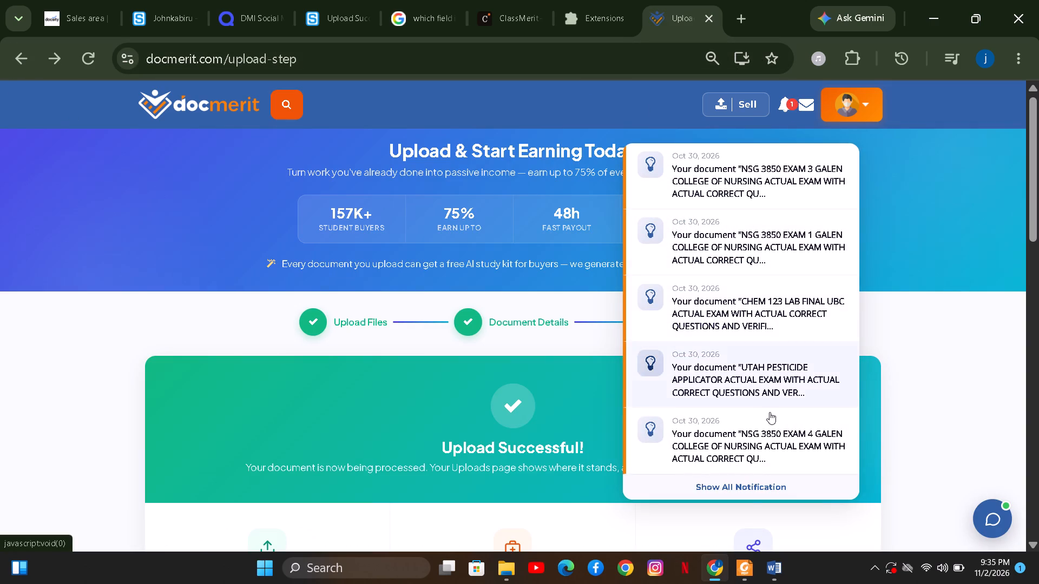
{"action": "left_click", "coordinate": [764, 443]}
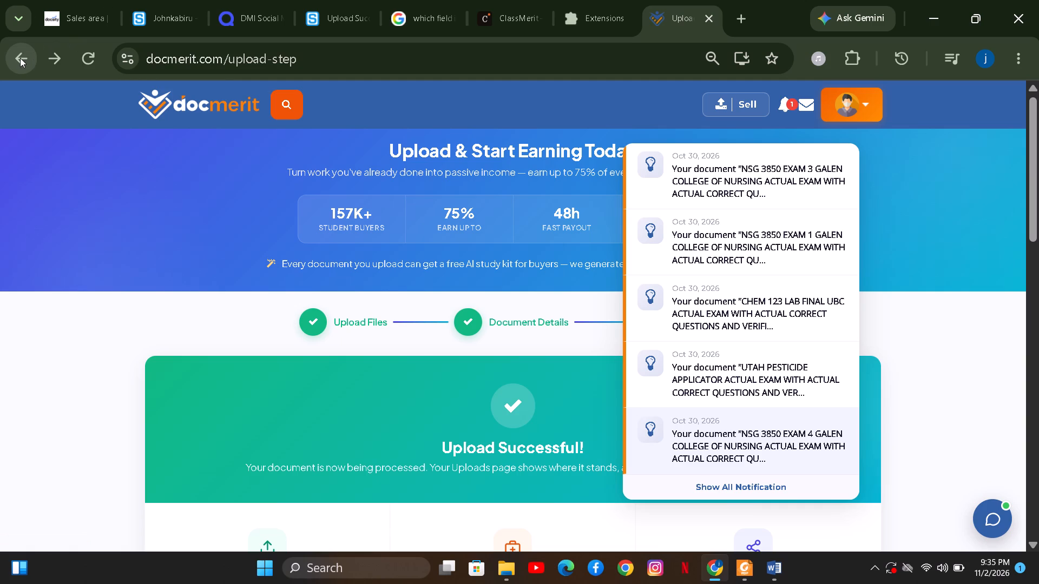
{"action": "left_click", "coordinate": [20, 58]}
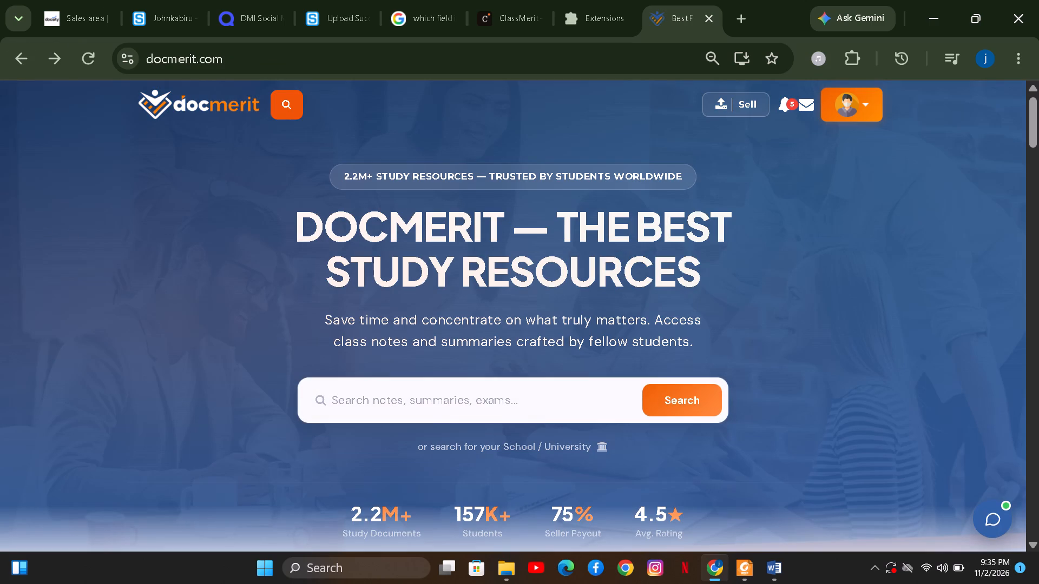
Launch the Kuro app.
{"action": "left_click", "coordinate": [259, 568]}
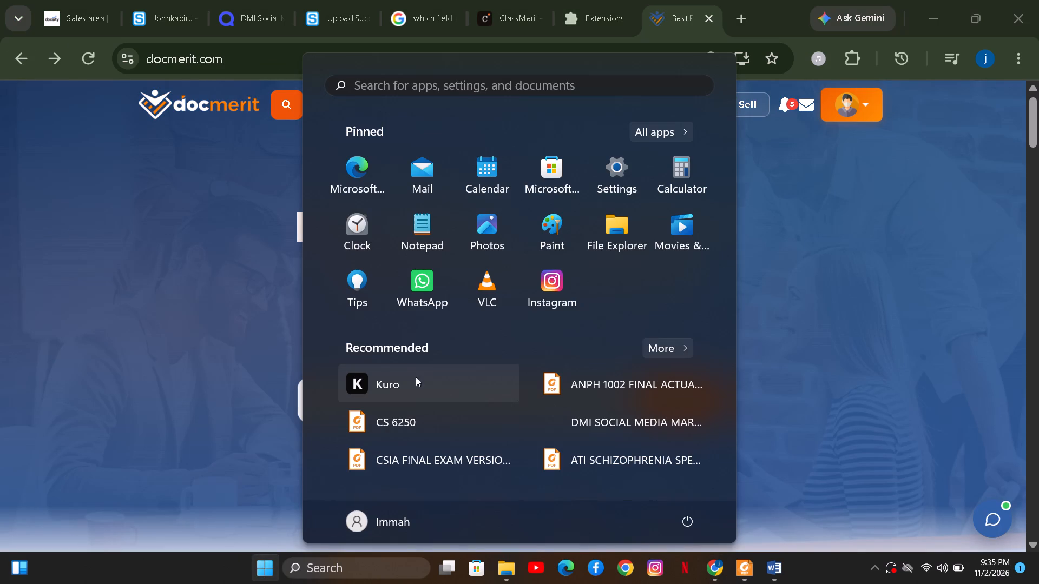
{"action": "left_click", "coordinate": [425, 394]}
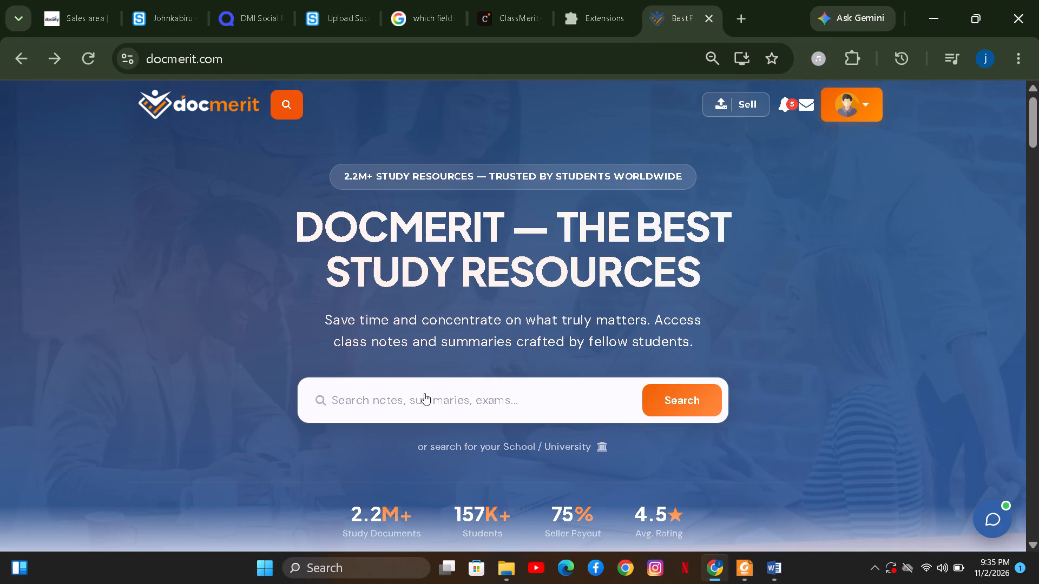
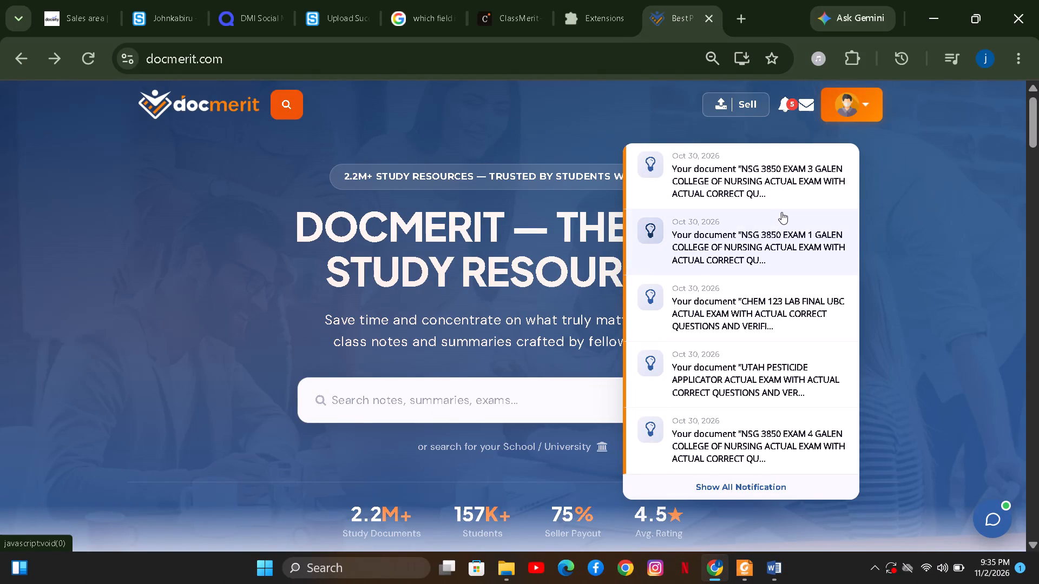
Open the unread Docmerit notification about the published NSG 3850 Exam 3 document, and go back to the home page.
{"action": "left_click", "coordinate": [776, 183]}
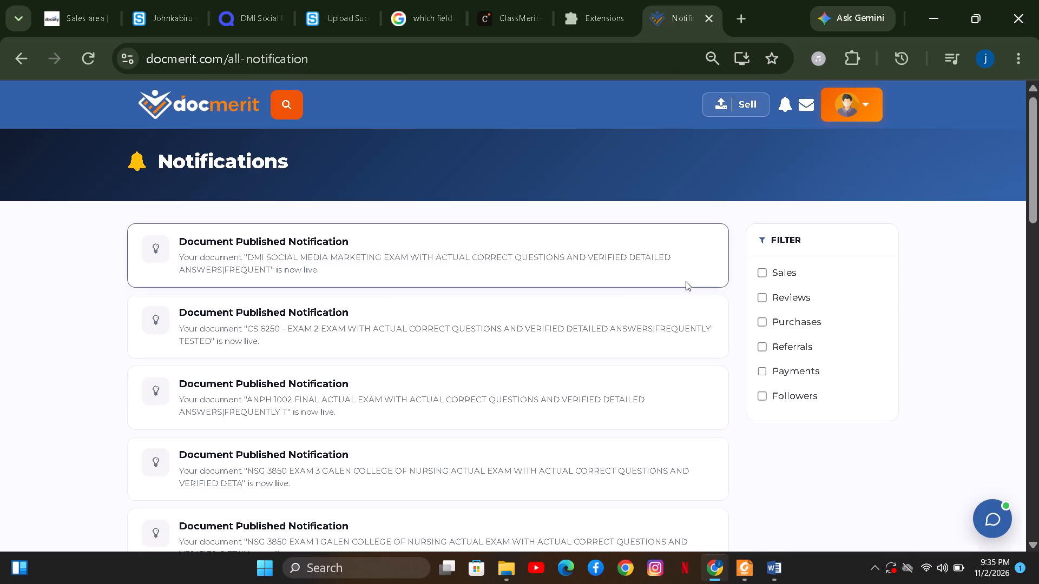
{"action": "left_click", "coordinate": [12, 50]}
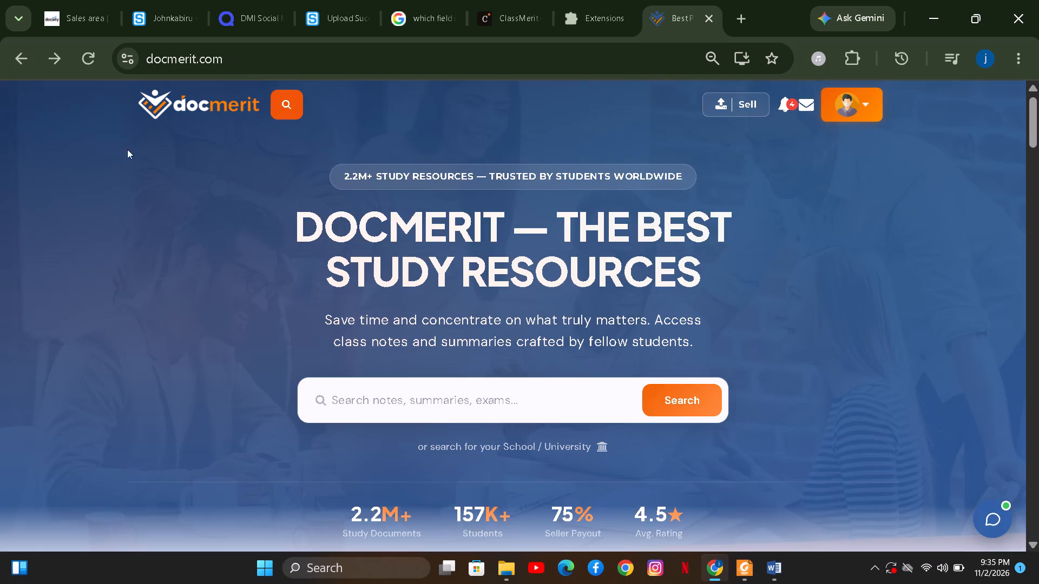
Look through the Docmerit home page, from the seller information and latest sales down to the footer.
{"action": "scroll", "coordinate": [272, 243], "scroll_direction": "down", "scroll_amount": 4}
{"action": "scroll", "coordinate": [429, 290], "scroll_direction": "down", "scroll_amount": 18}
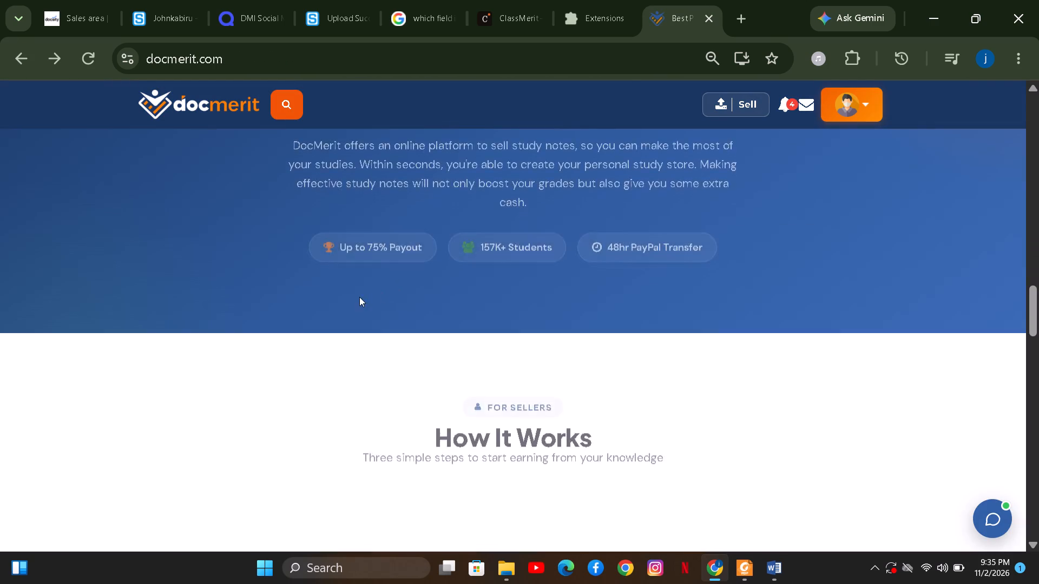
{"action": "scroll", "coordinate": [359, 297], "scroll_direction": "down", "scroll_amount": 6}
{"action": "scroll", "coordinate": [306, 285], "scroll_direction": "down", "scroll_amount": 2}
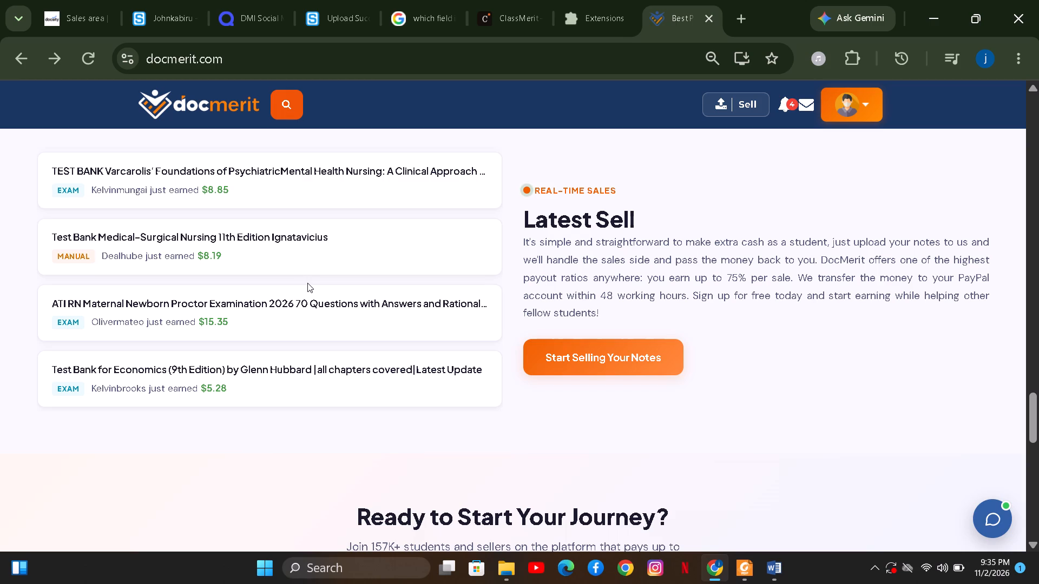
{"action": "scroll", "coordinate": [308, 281], "scroll_direction": "down", "scroll_amount": 11}
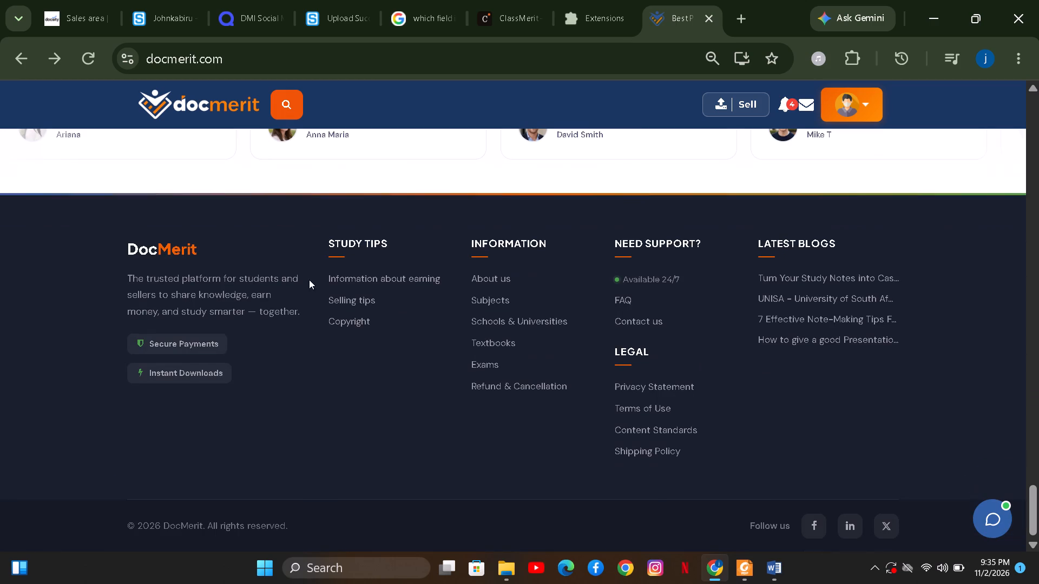
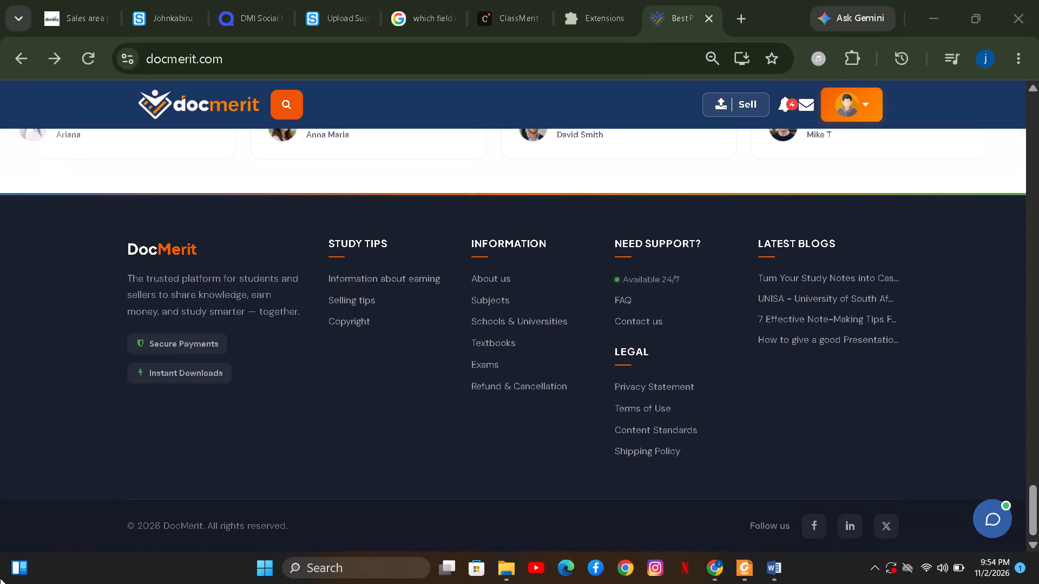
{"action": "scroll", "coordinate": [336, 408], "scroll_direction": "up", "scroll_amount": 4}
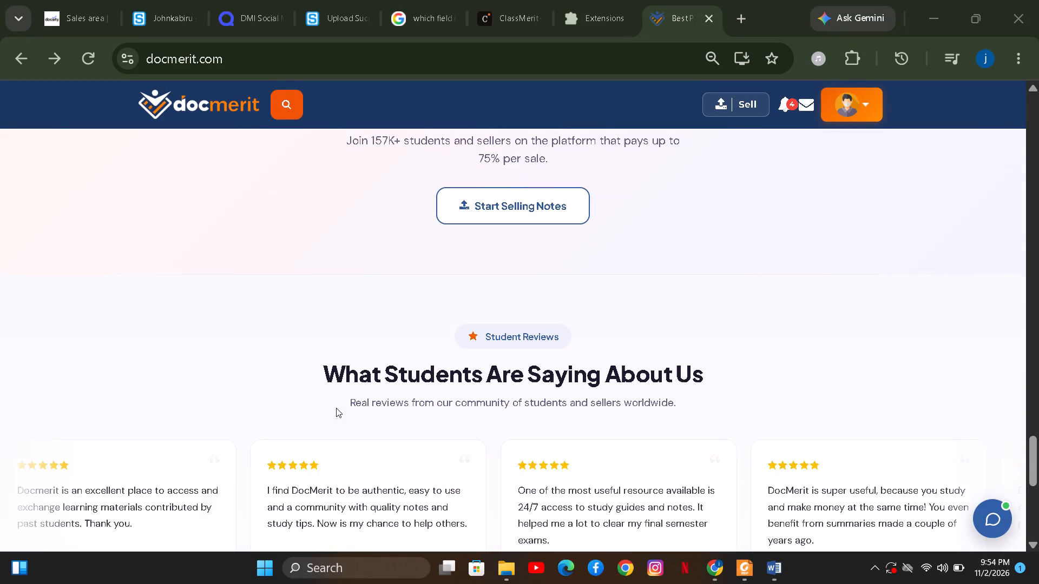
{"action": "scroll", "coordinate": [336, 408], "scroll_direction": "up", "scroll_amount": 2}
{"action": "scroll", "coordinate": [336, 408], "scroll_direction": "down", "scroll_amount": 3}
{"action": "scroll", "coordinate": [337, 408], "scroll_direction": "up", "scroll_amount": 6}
Switch away from the Docmerit home page by launching the recommended Kuro app.
{"action": "left_click", "coordinate": [266, 572]}
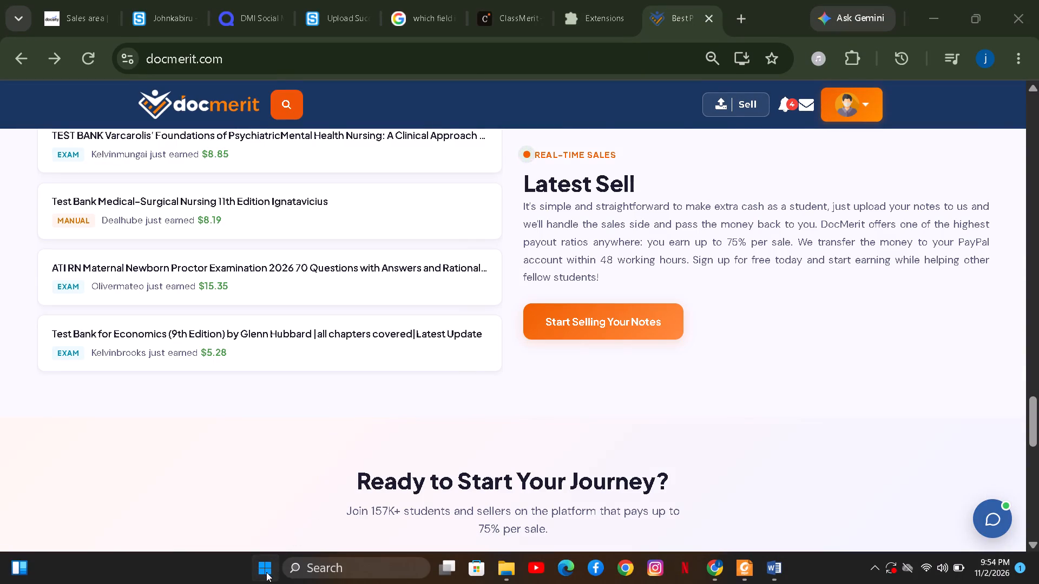
{"action": "left_click", "coordinate": [419, 388]}
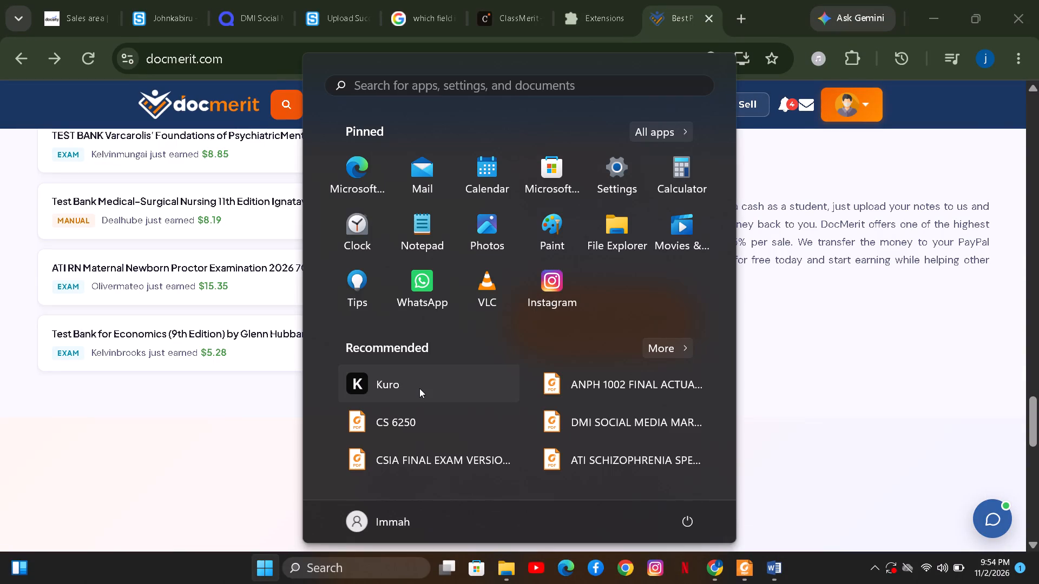
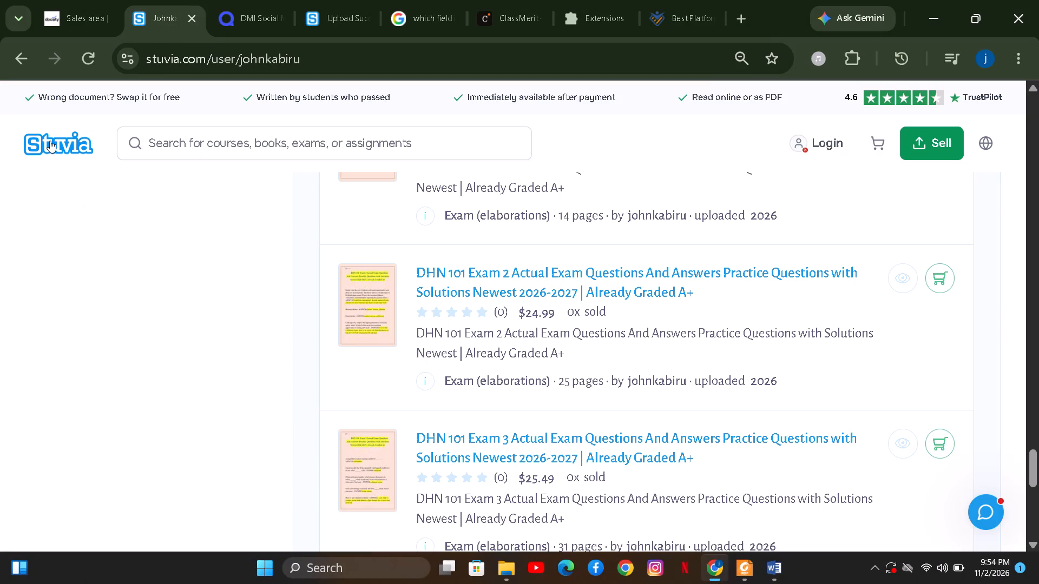
Leave the other seller's Stuvia profile and open the account's own seller dashboard from the upload-finished page.
{"action": "left_click", "coordinate": [25, 60]}
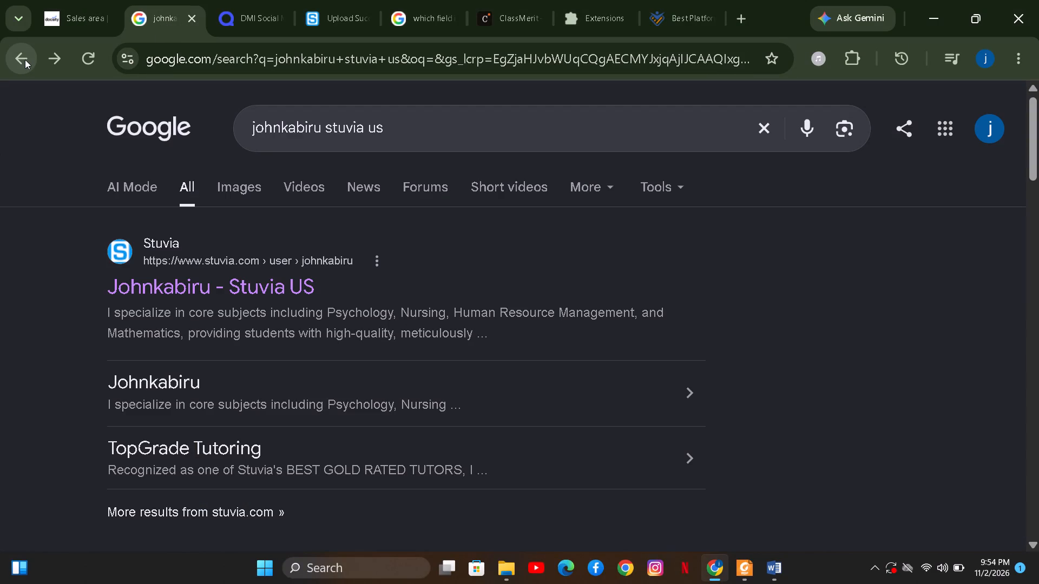
{"action": "left_click", "coordinate": [338, 16]}
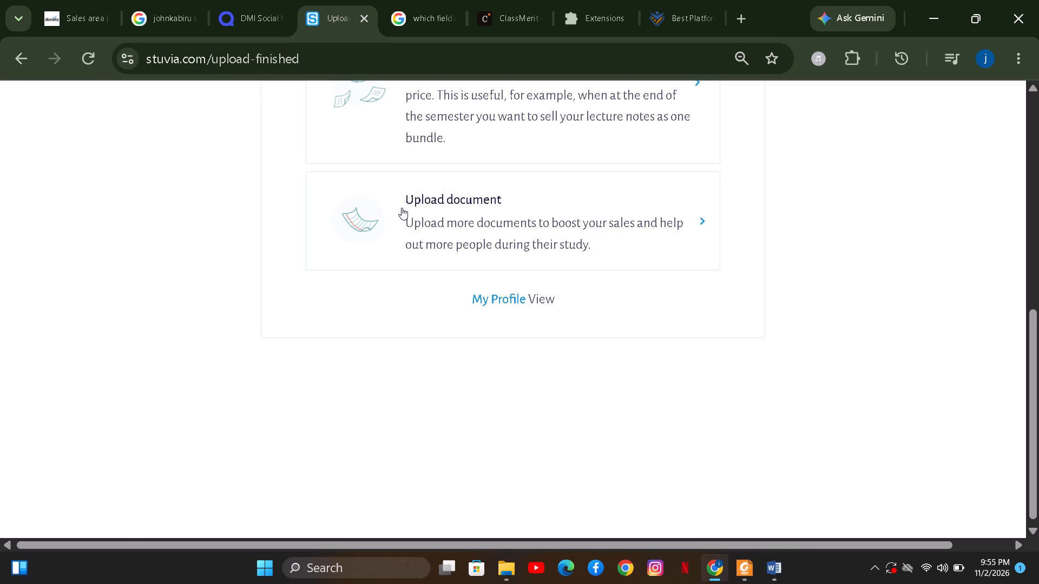
{"action": "scroll", "coordinate": [365, 189], "scroll_direction": "up", "scroll_amount": 9}
{"action": "left_click", "coordinate": [130, 122]}
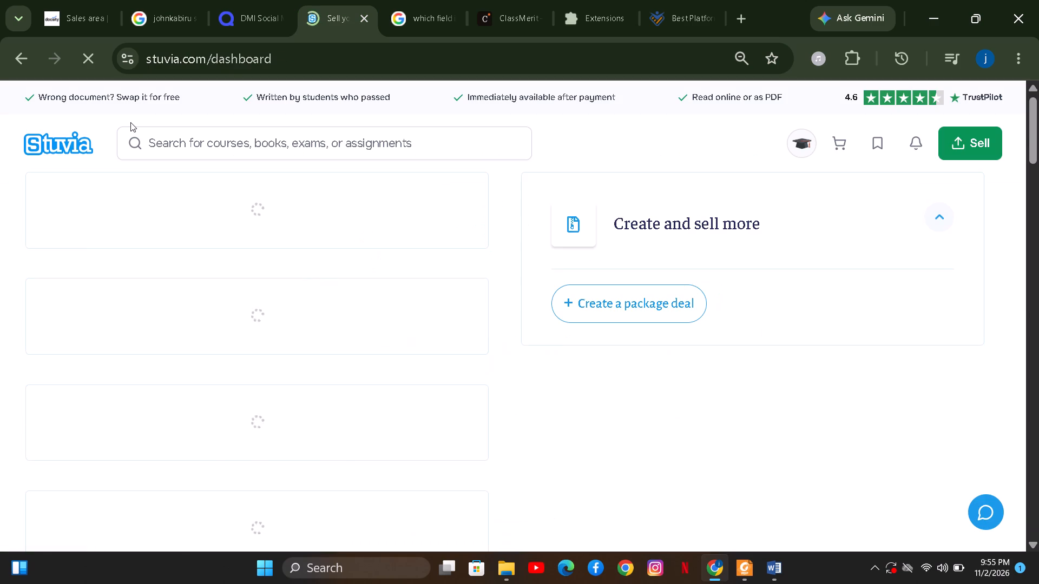
Review the Stuvia dashboard's reputation, sales statistics for the last 6 months, received reviews, wallet and latest uploads.
{"action": "scroll", "coordinate": [759, 351], "scroll_direction": "down", "scroll_amount": 3}
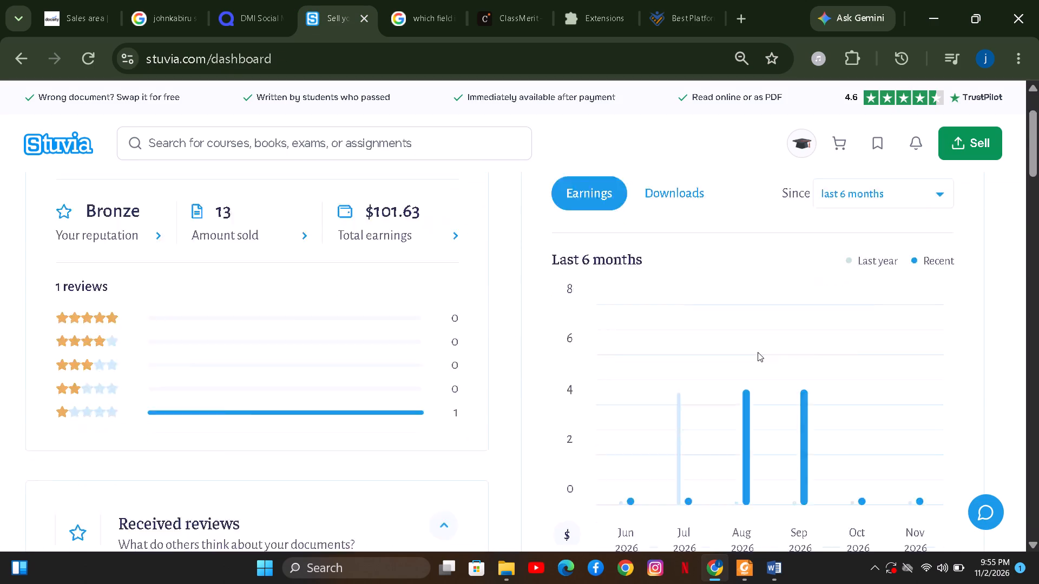
{"action": "scroll", "coordinate": [758, 352], "scroll_direction": "down", "scroll_amount": 2}
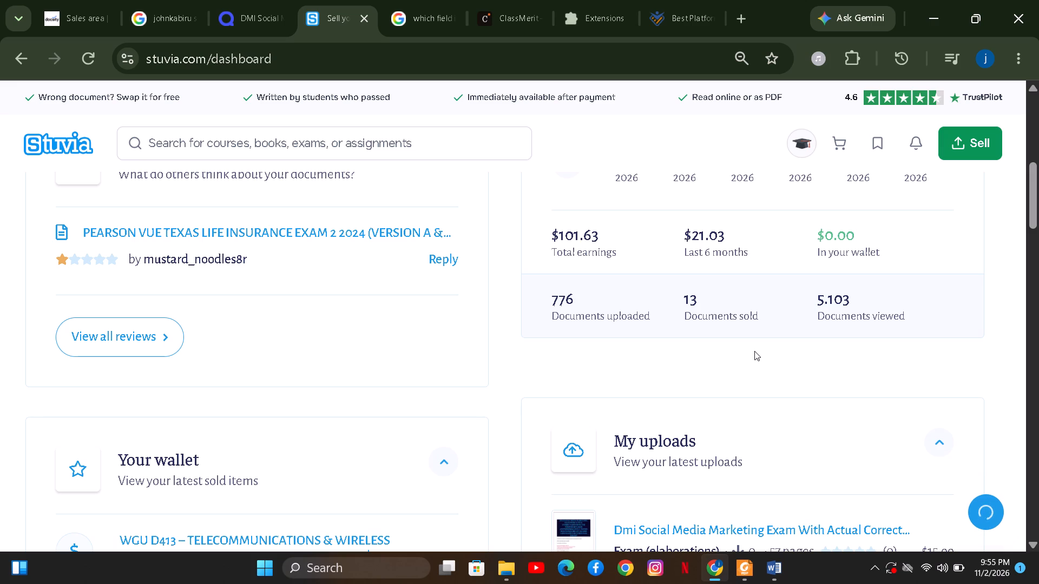
{"action": "scroll", "coordinate": [754, 351], "scroll_direction": "down", "scroll_amount": 4}
{"action": "scroll", "coordinate": [756, 349], "scroll_direction": "up", "scroll_amount": 3}
{"action": "scroll", "coordinate": [756, 349], "scroll_direction": "down", "scroll_amount": 2}
{"action": "scroll", "coordinate": [756, 349], "scroll_direction": "up", "scroll_amount": 7}
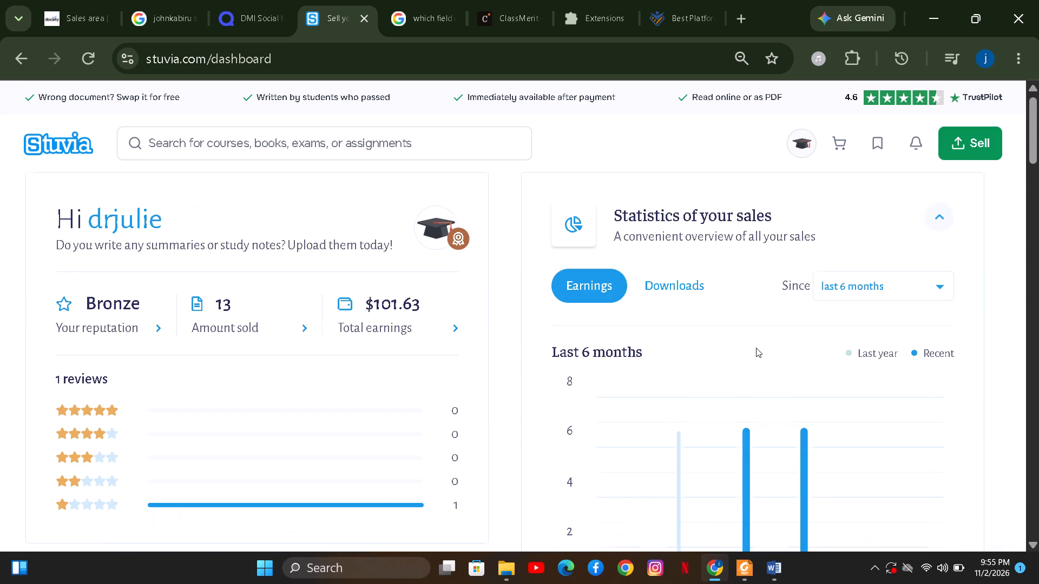
{"action": "scroll", "coordinate": [756, 348], "scroll_direction": "up", "scroll_amount": 9}
{"action": "scroll", "coordinate": [525, 176], "scroll_direction": "down", "scroll_amount": 2}
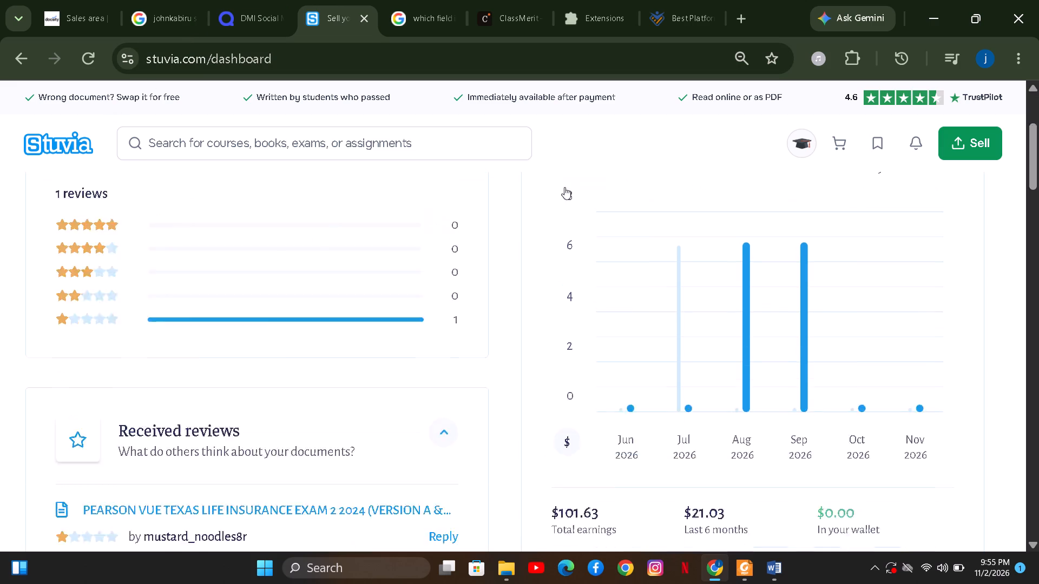
{"action": "scroll", "coordinate": [564, 187], "scroll_direction": "down", "scroll_amount": 2}
{"action": "scroll", "coordinate": [507, 228], "scroll_direction": "down", "scroll_amount": 8}
{"action": "scroll", "coordinate": [496, 240], "scroll_direction": "up", "scroll_amount": 12}
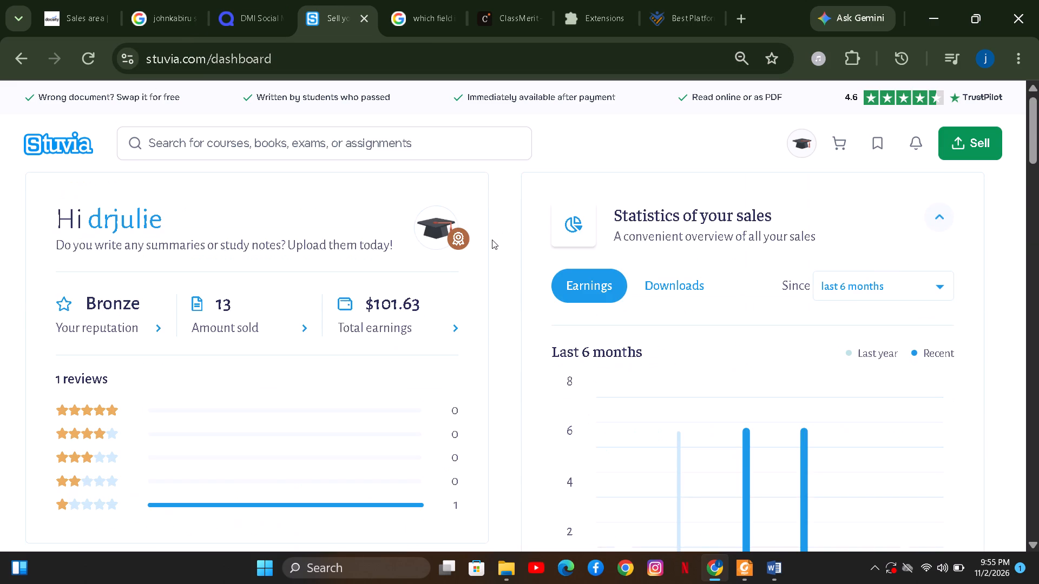
{"action": "scroll", "coordinate": [492, 240], "scroll_direction": "up", "scroll_amount": 11}
{"action": "scroll", "coordinate": [161, 347], "scroll_direction": "down", "scroll_amount": 3}
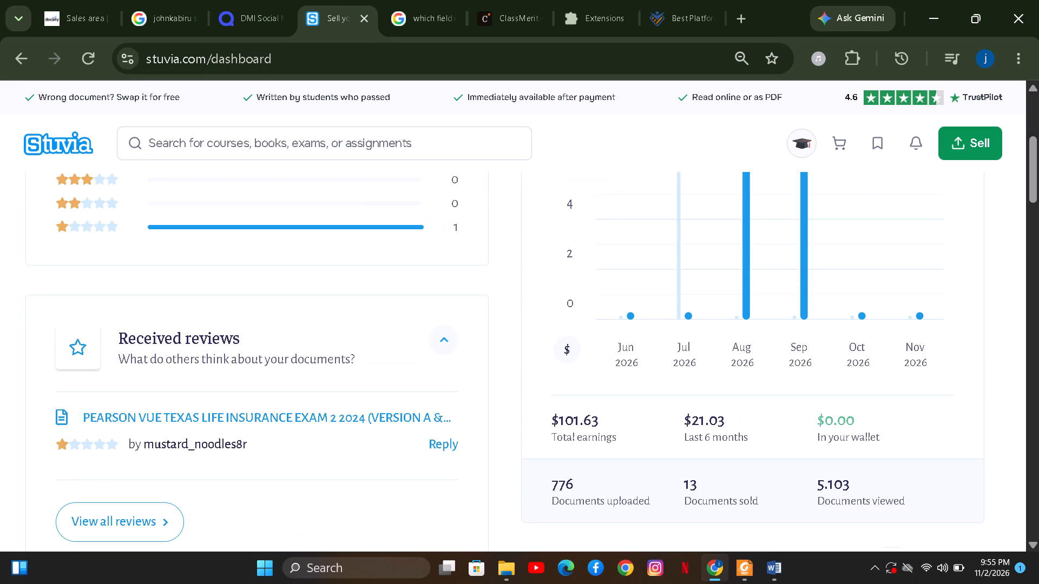
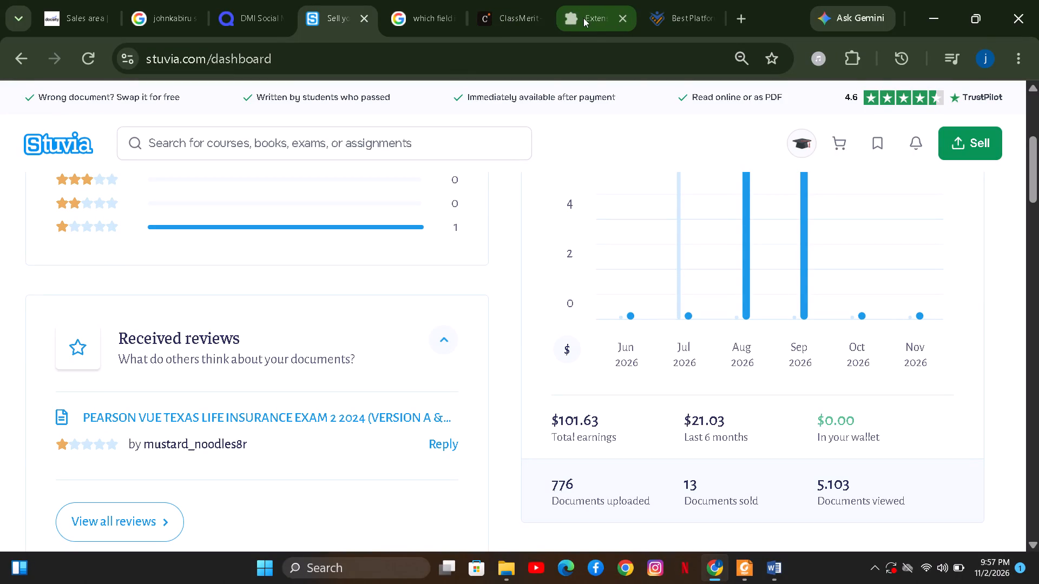
Review the ClassMerit wallet page's current balance, add-funds options, PayPal withdrawal terms and recent activity.
{"action": "left_click", "coordinate": [600, 16]}
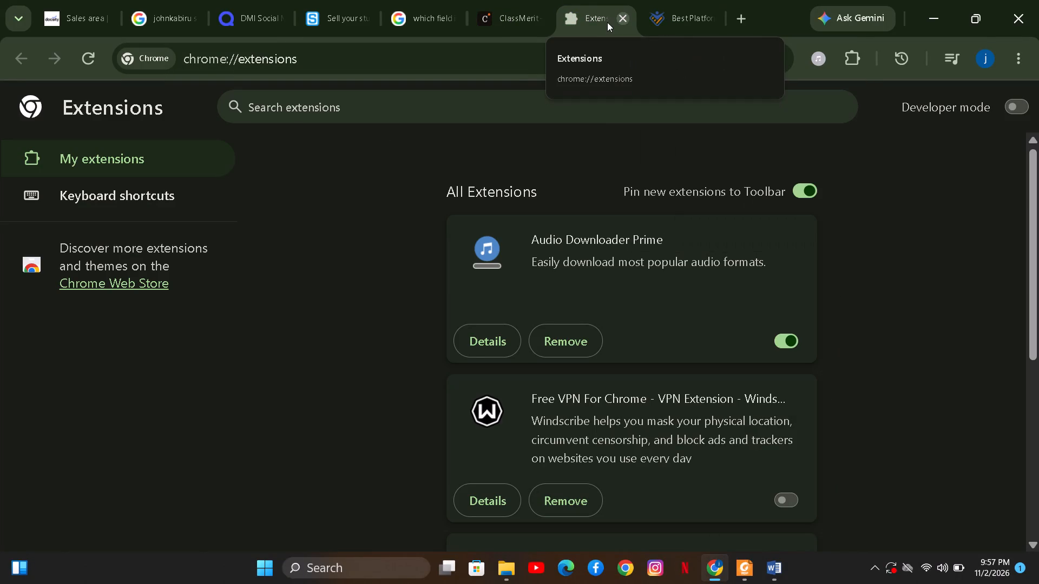
{"action": "left_click", "coordinate": [525, 22]}
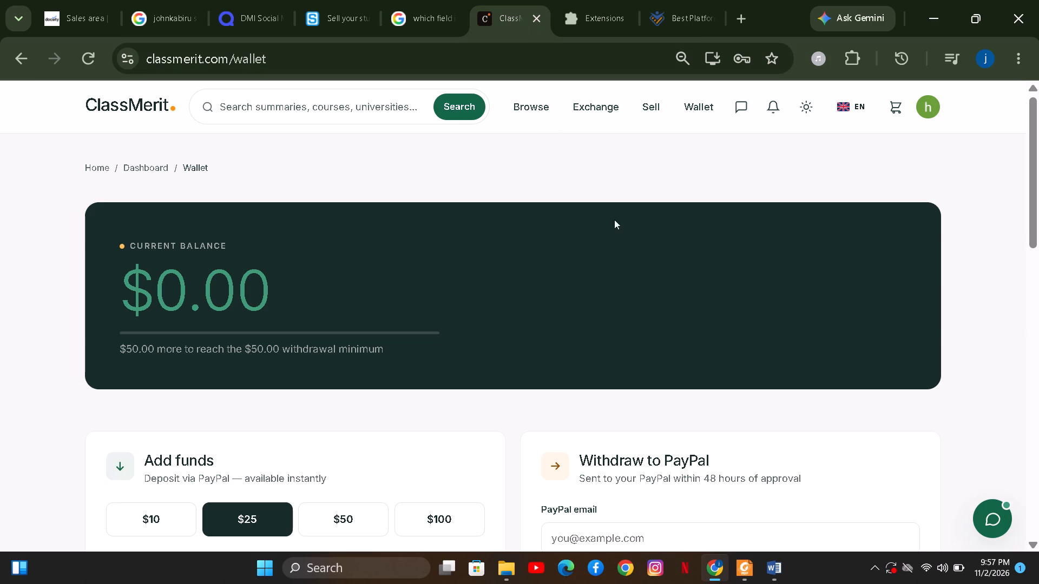
{"action": "scroll", "coordinate": [627, 230], "scroll_direction": "down", "scroll_amount": 11}
{"action": "scroll", "coordinate": [627, 235], "scroll_direction": "up", "scroll_amount": 12}
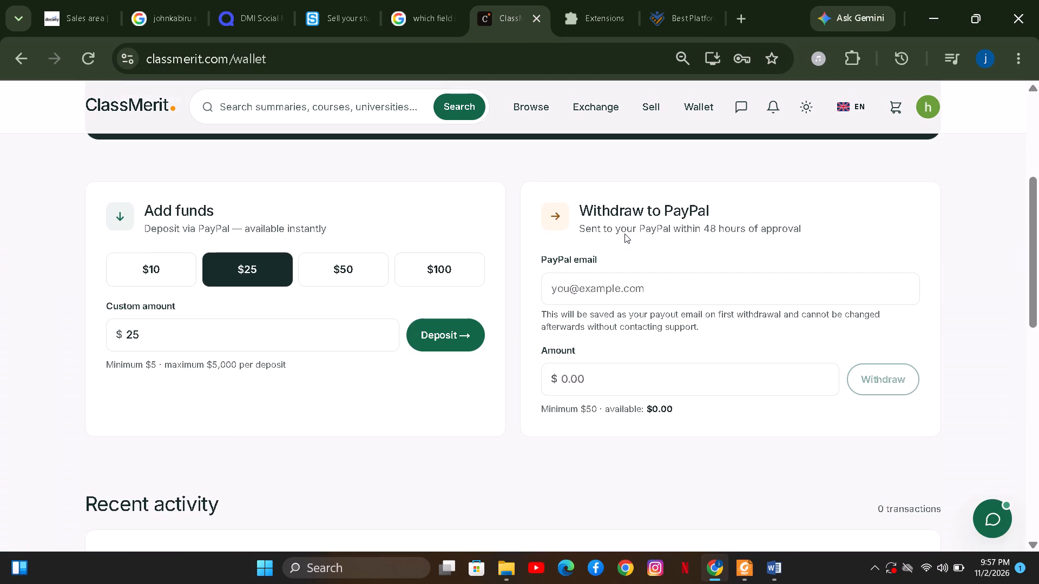
{"action": "scroll", "coordinate": [624, 234], "scroll_direction": "up", "scroll_amount": 13}
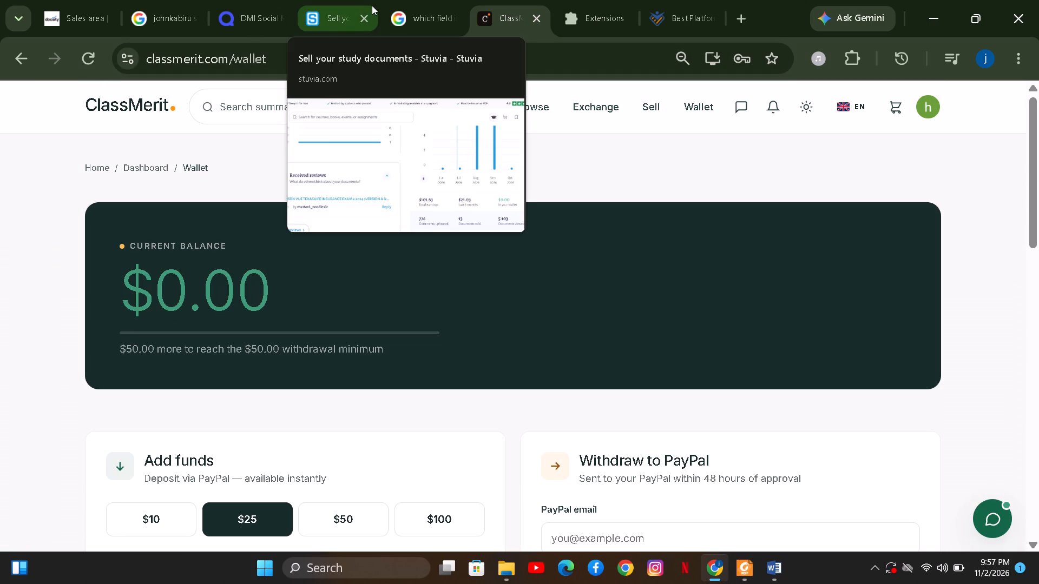
Return to the Stuvia seller dashboard and look over its reputation, review and sales statistics sections again.
{"action": "left_click", "coordinate": [326, 18]}
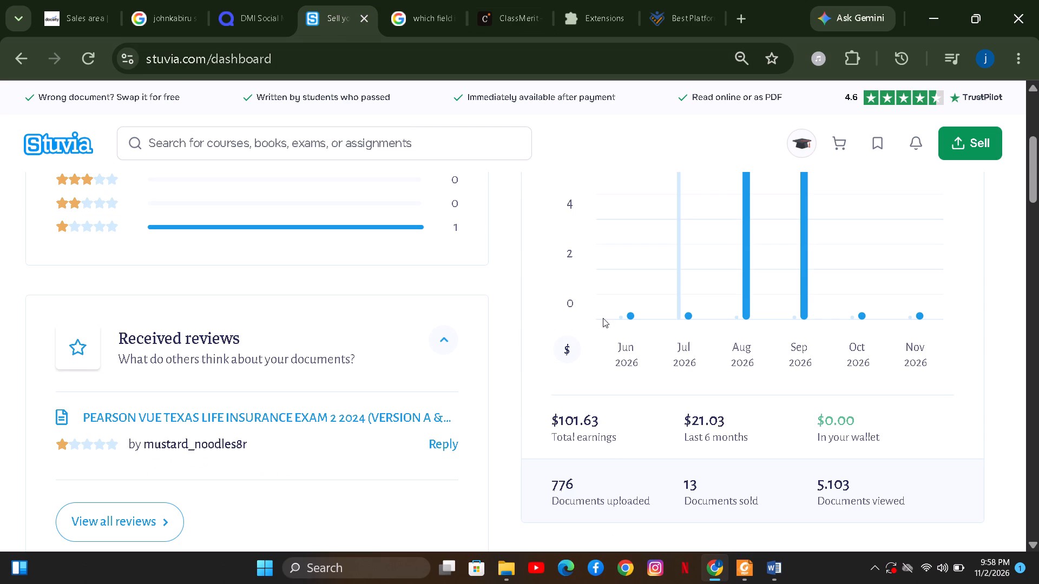
{"action": "scroll", "coordinate": [619, 371], "scroll_direction": "down", "scroll_amount": 4}
{"action": "scroll", "coordinate": [619, 371], "scroll_direction": "up", "scroll_amount": 4}
{"action": "scroll", "coordinate": [542, 182], "scroll_direction": "up", "scroll_amount": 4}
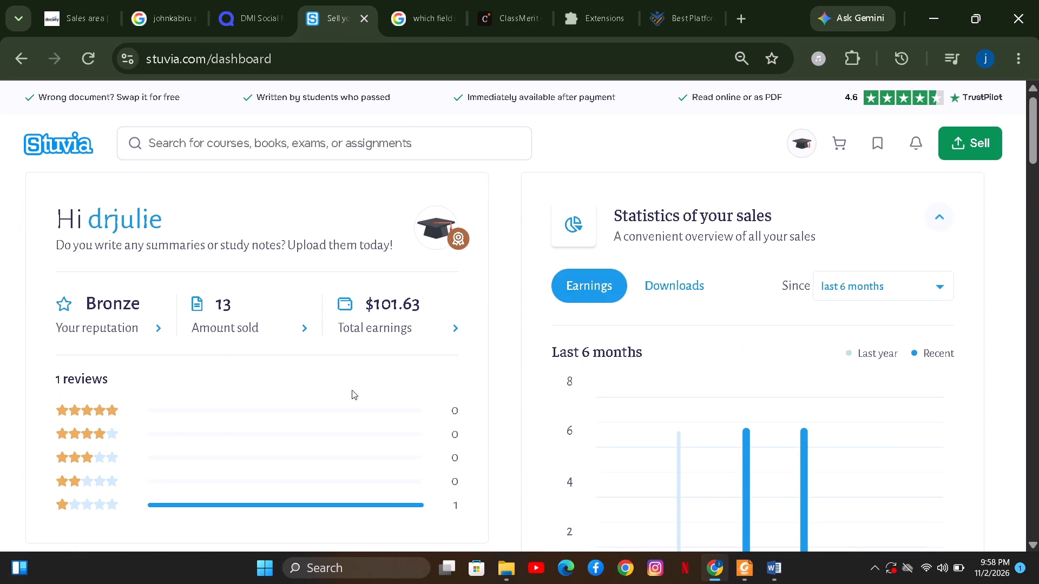
Launch the Kuro app from the computer's recommended items.
{"action": "left_click", "coordinate": [267, 571]}
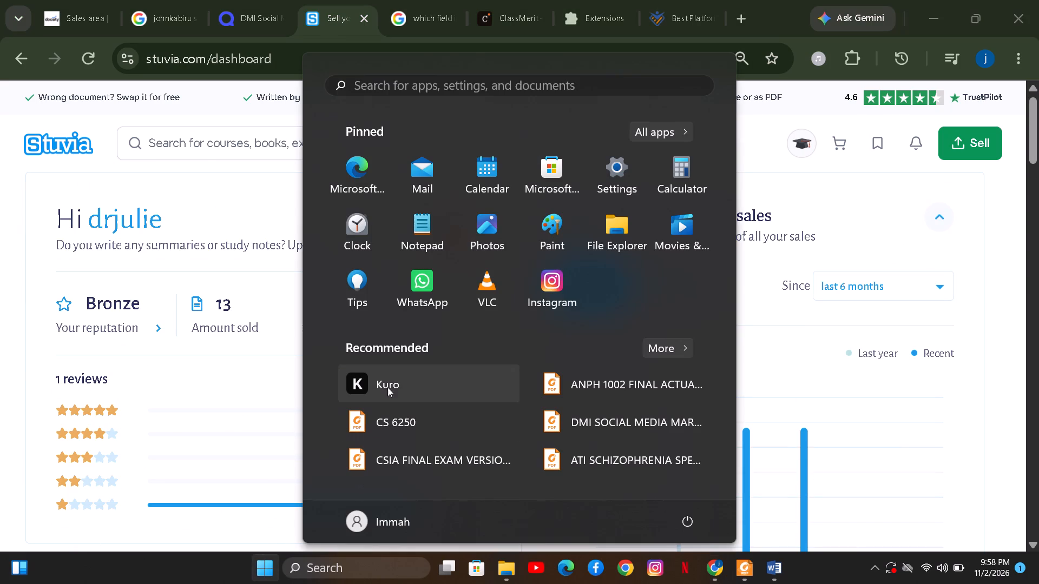
{"action": "left_click", "coordinate": [390, 382]}
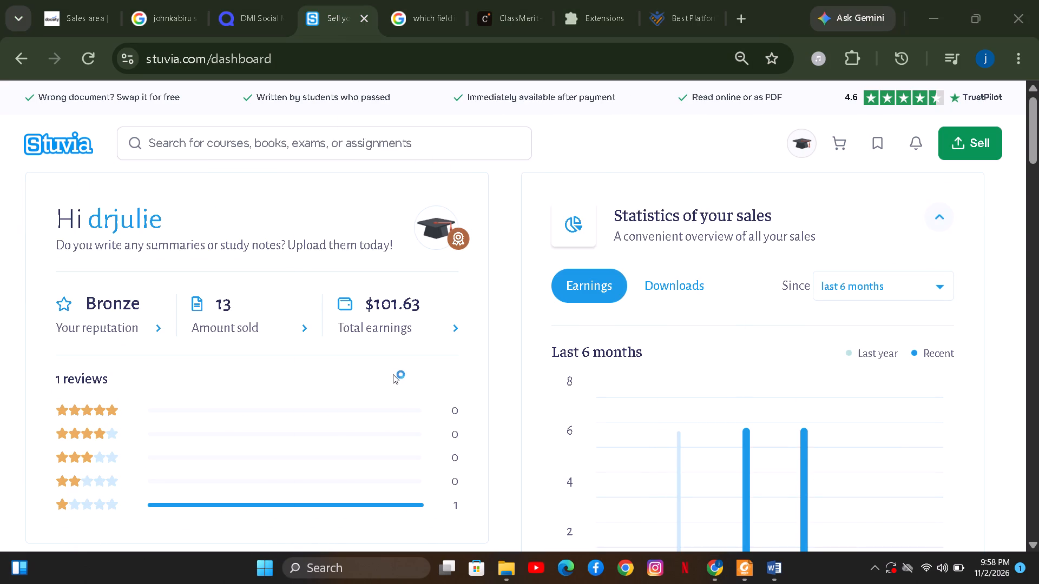
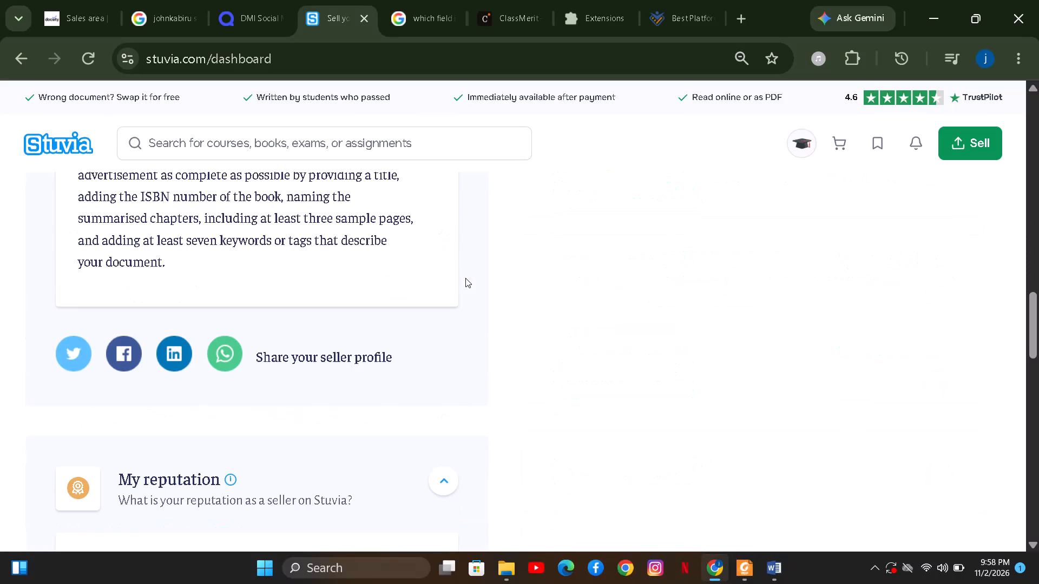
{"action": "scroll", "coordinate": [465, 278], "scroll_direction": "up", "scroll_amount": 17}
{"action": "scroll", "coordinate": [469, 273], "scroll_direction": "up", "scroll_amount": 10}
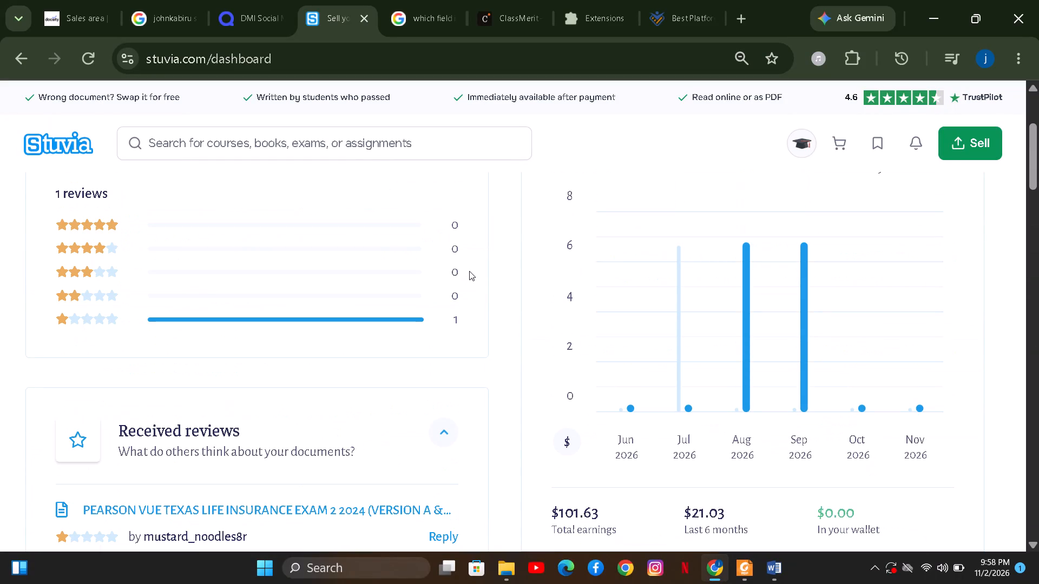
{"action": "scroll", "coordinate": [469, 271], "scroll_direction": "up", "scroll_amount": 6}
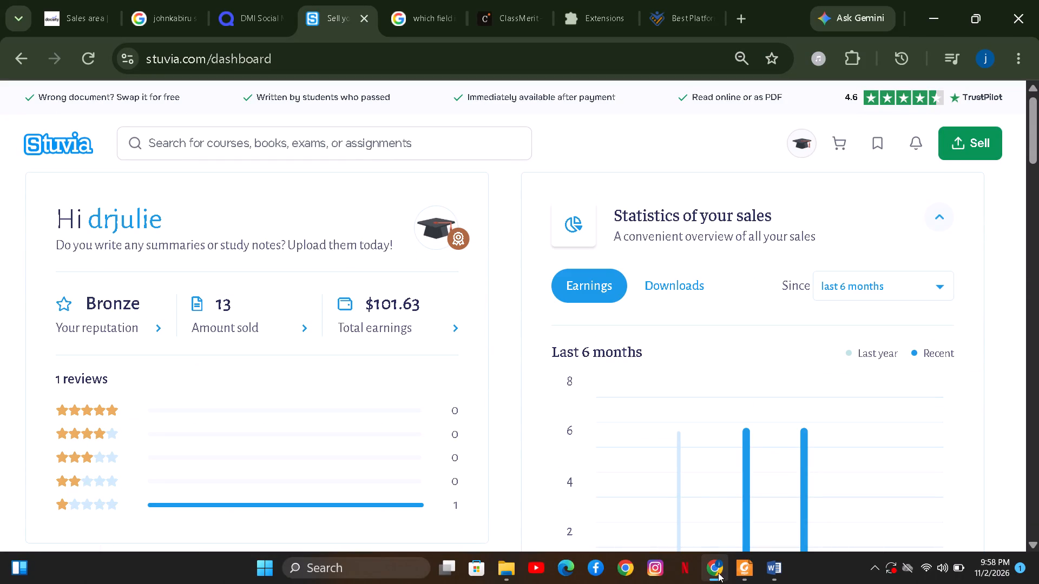
Search Google for graphic design in a new tab and open the sponsored Treebird Branding result.
{"action": "left_click", "coordinate": [739, 21]}
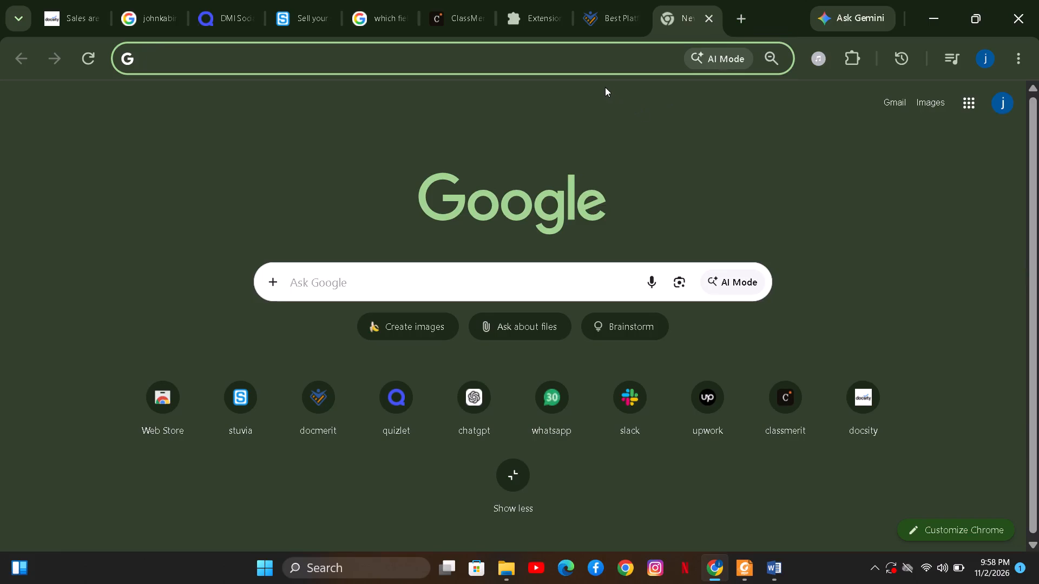
{"action": "type", "text": "graphi"}
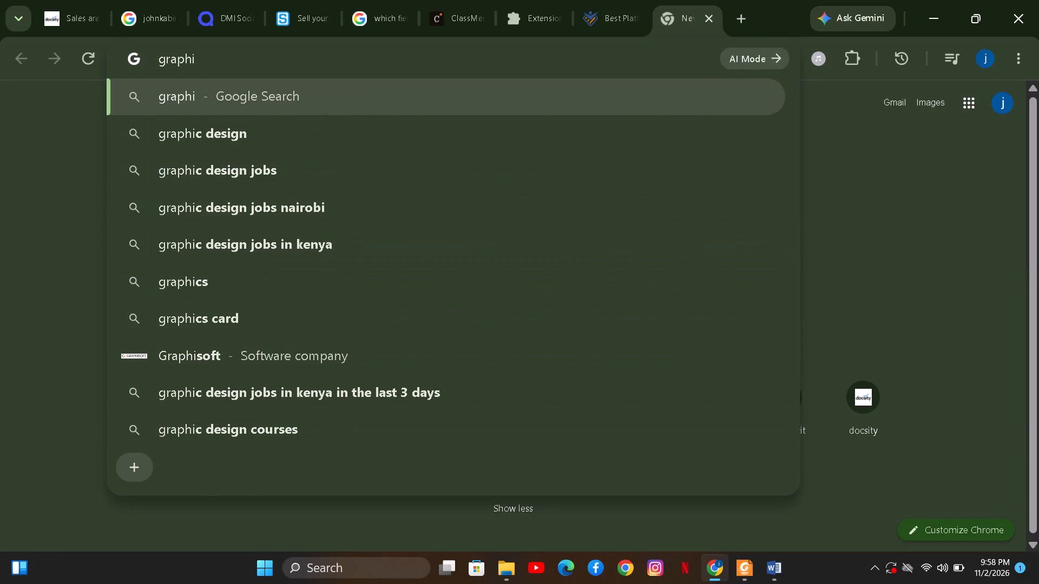
{"action": "left_click", "coordinate": [240, 136]}
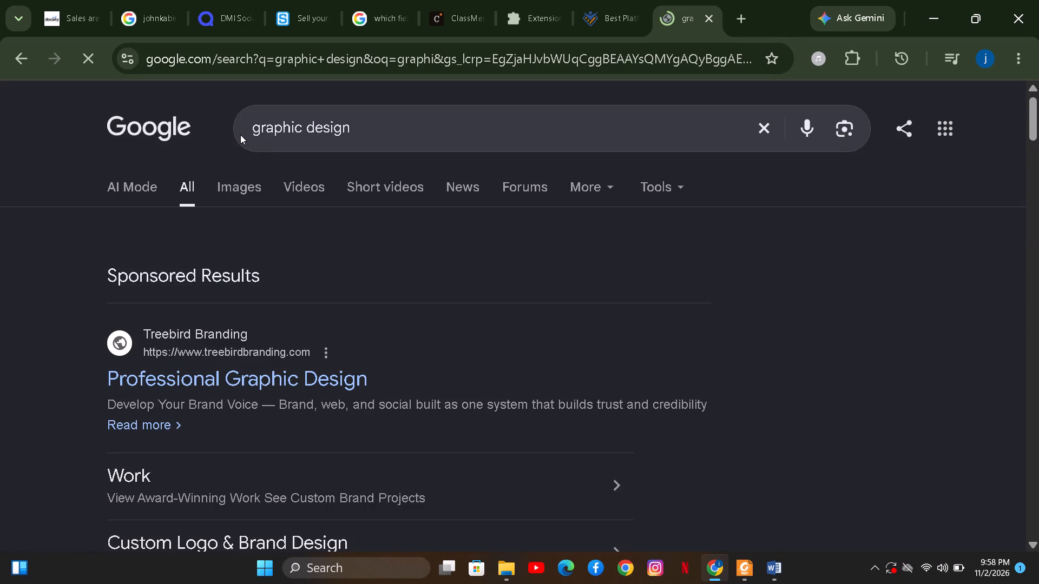
{"action": "left_click", "coordinate": [152, 373]}
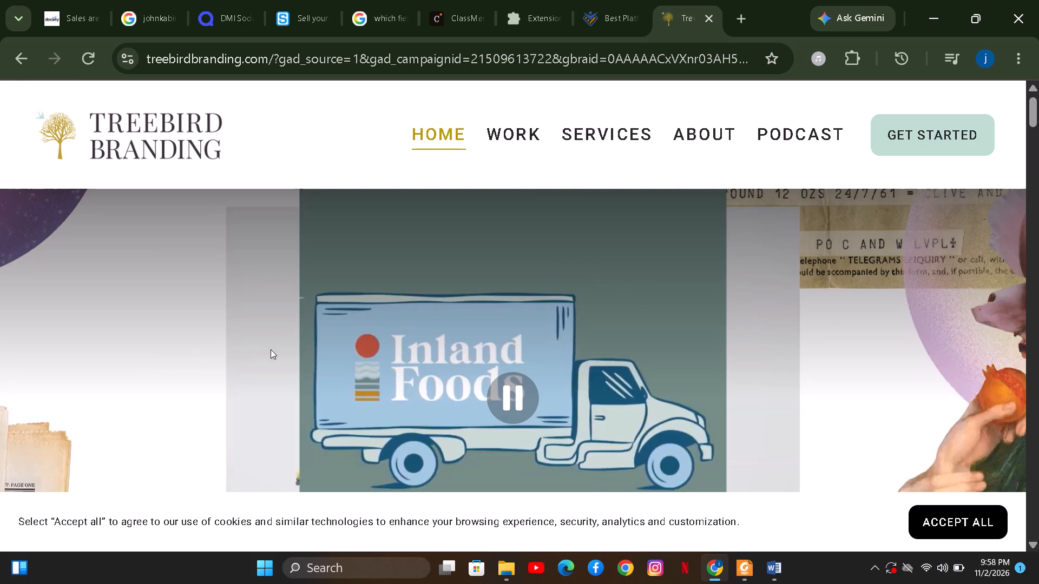
Look through the Treebird Branding homepage, including its service claims, portfolio samples, client section and footer, and close the page.
{"action": "scroll", "coordinate": [387, 362], "scroll_direction": "down", "scroll_amount": 3}
{"action": "scroll", "coordinate": [276, 373], "scroll_direction": "down", "scroll_amount": 5}
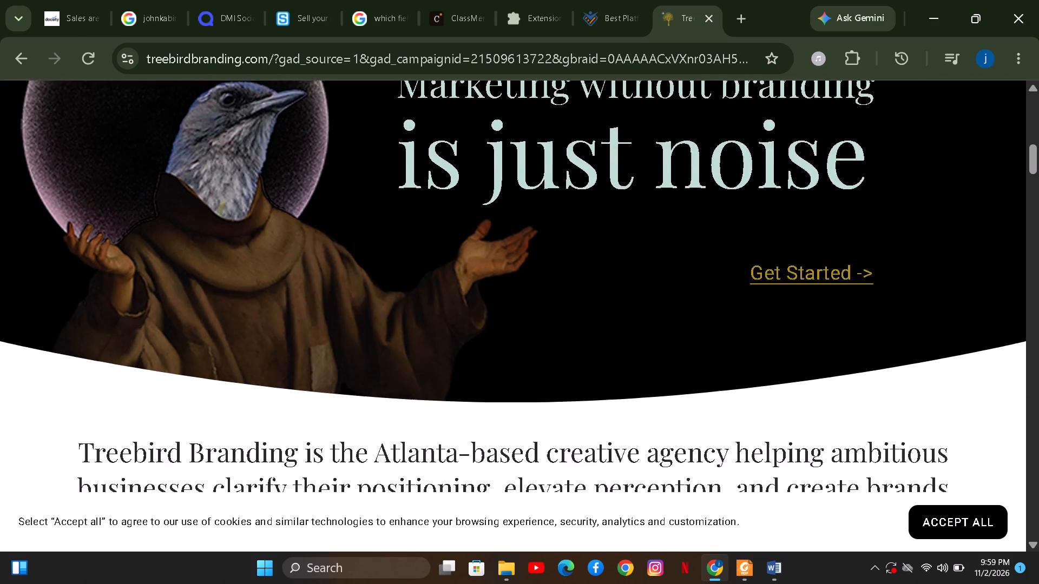
{"action": "scroll", "coordinate": [285, 362], "scroll_direction": "down", "scroll_amount": 1}
{"action": "scroll", "coordinate": [285, 361], "scroll_direction": "up", "scroll_amount": 3}
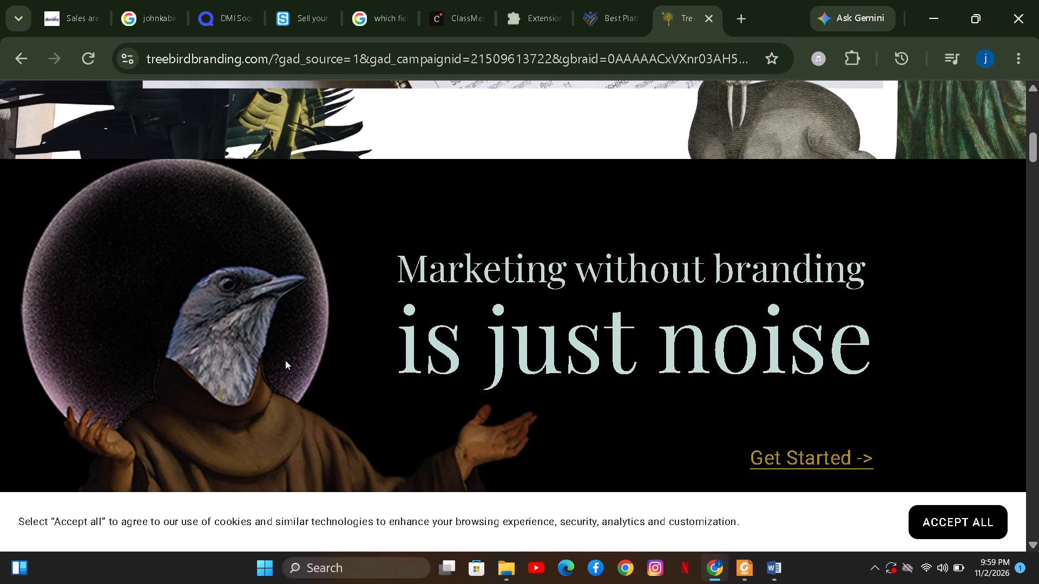
{"action": "scroll", "coordinate": [285, 360], "scroll_direction": "down", "scroll_amount": 2}
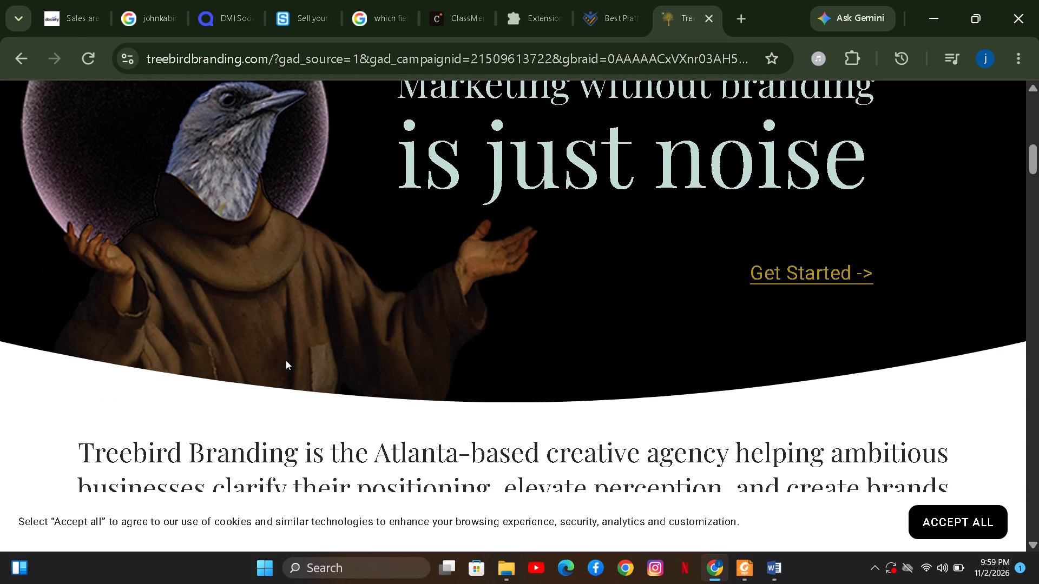
{"action": "scroll", "coordinate": [287, 357], "scroll_direction": "down", "scroll_amount": 9}
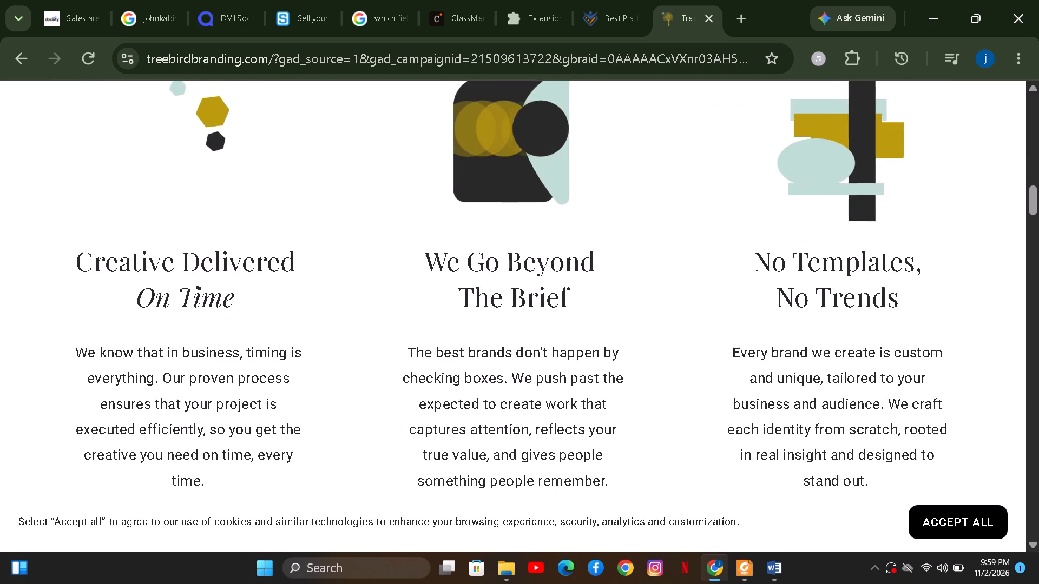
{"action": "scroll", "coordinate": [287, 357], "scroll_direction": "down", "scroll_amount": 13}
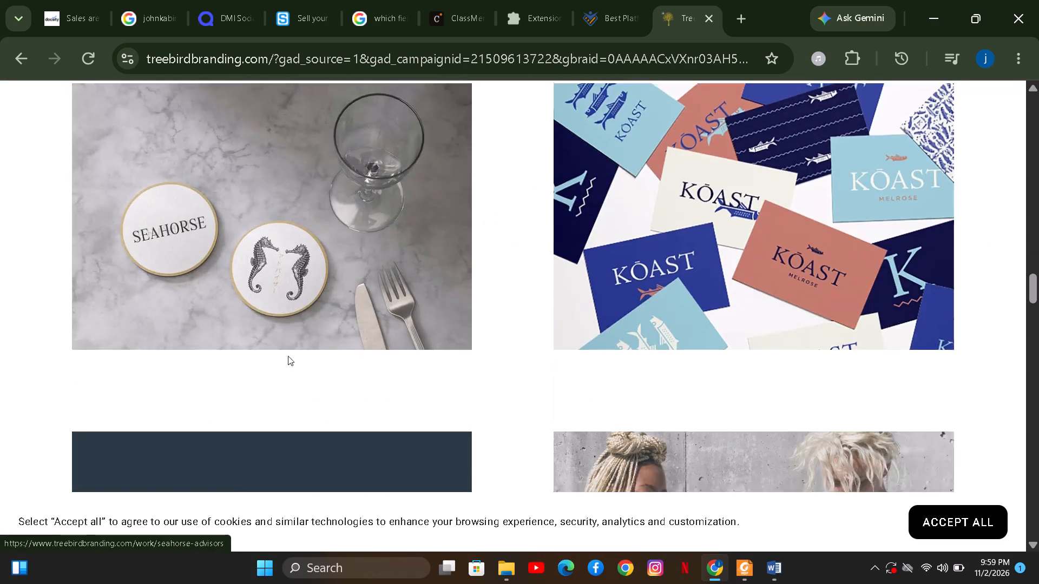
{"action": "scroll", "coordinate": [288, 356], "scroll_direction": "down", "scroll_amount": 16}
{"action": "scroll", "coordinate": [288, 356], "scroll_direction": "down", "scroll_amount": 5}
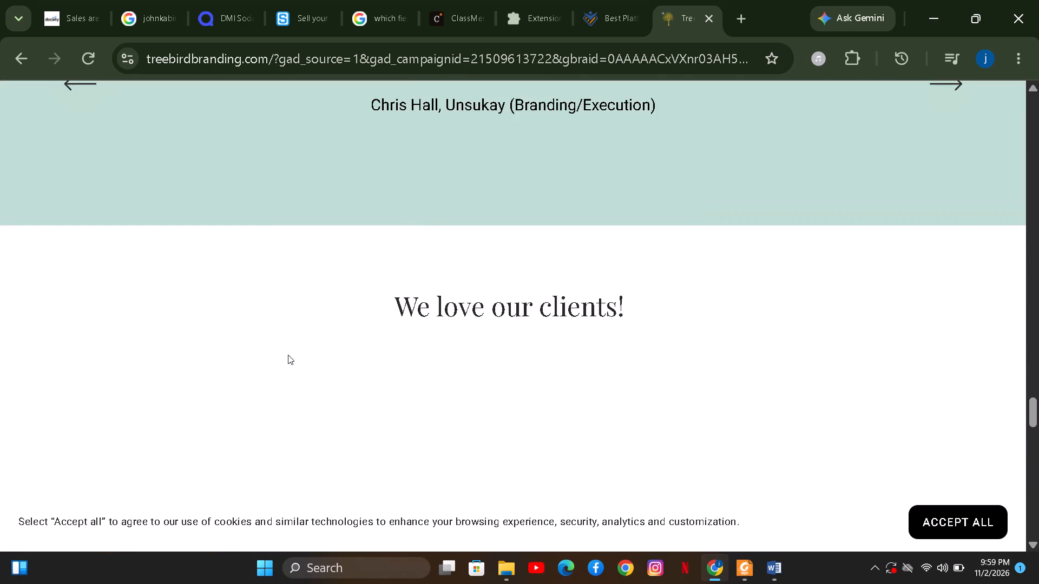
{"action": "scroll", "coordinate": [288, 355], "scroll_direction": "down", "scroll_amount": 10}
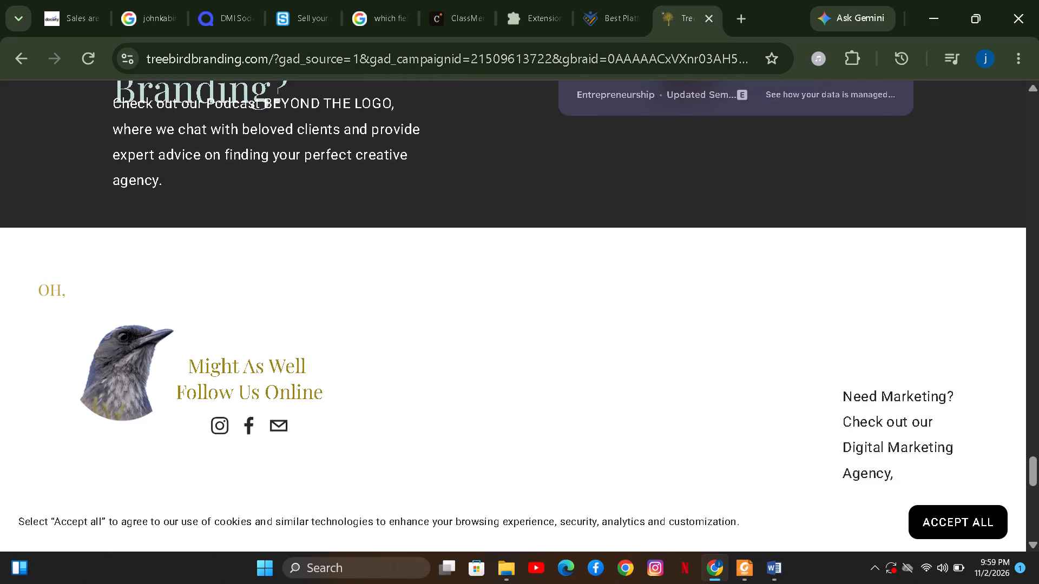
{"action": "scroll", "coordinate": [287, 354], "scroll_direction": "down", "scroll_amount": 14}
{"action": "scroll", "coordinate": [287, 351], "scroll_direction": "down", "scroll_amount": 18}
{"action": "scroll", "coordinate": [483, 331], "scroll_direction": "down", "scroll_amount": 4}
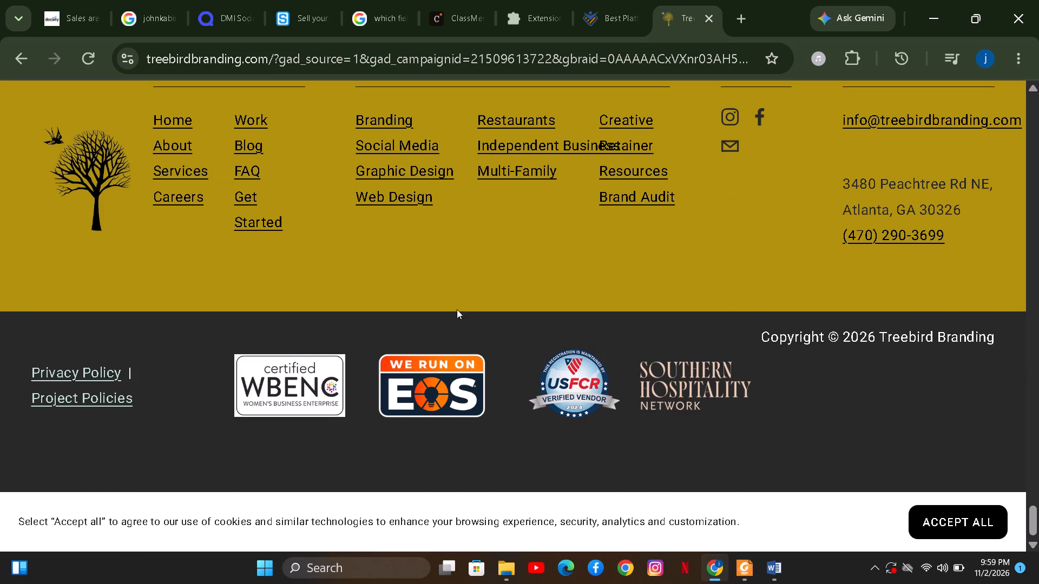
{"action": "scroll", "coordinate": [445, 253], "scroll_direction": "up", "scroll_amount": 20}
{"action": "scroll", "coordinate": [445, 253], "scroll_direction": "up", "scroll_amount": 6}
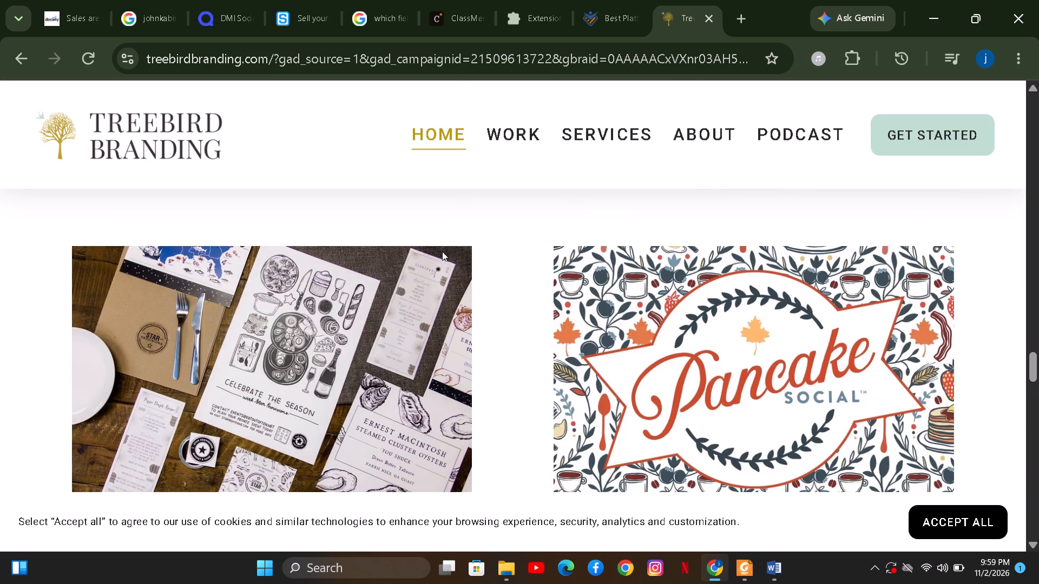
{"action": "left_click", "coordinate": [707, 14]}
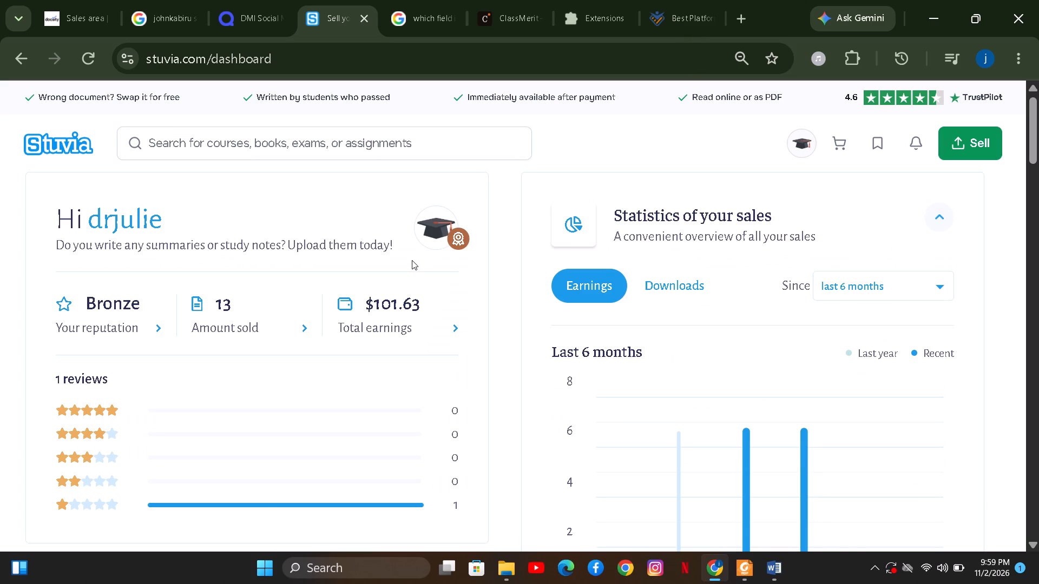
Look over the Stuvia seller dashboard's sales statistics, received reviews and useful seller tips.
{"action": "scroll", "coordinate": [413, 260], "scroll_direction": "down", "scroll_amount": 2}
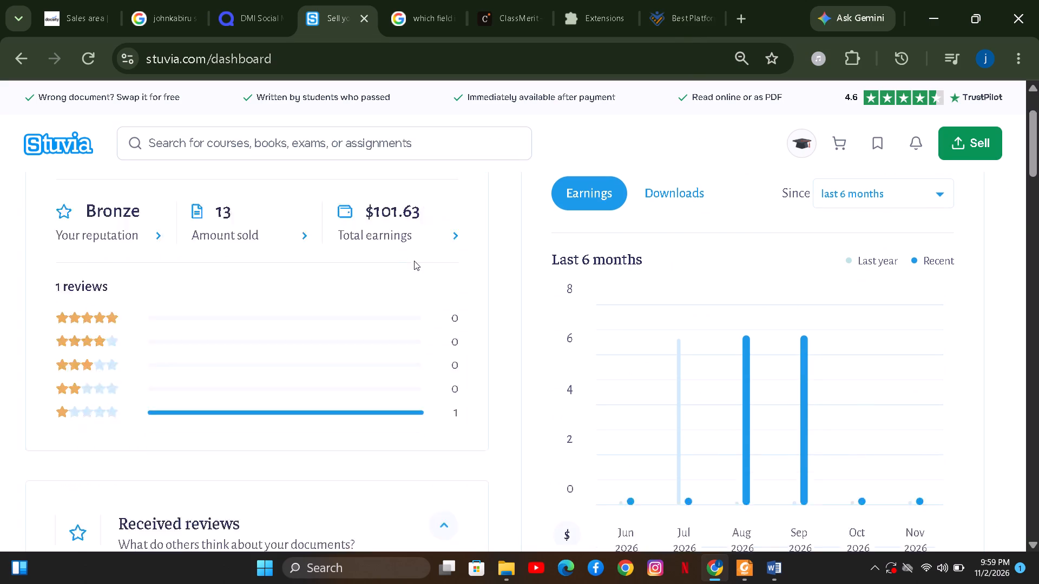
{"action": "scroll", "coordinate": [414, 261], "scroll_direction": "down", "scroll_amount": 16}
{"action": "scroll", "coordinate": [419, 264], "scroll_direction": "up", "scroll_amount": 7}
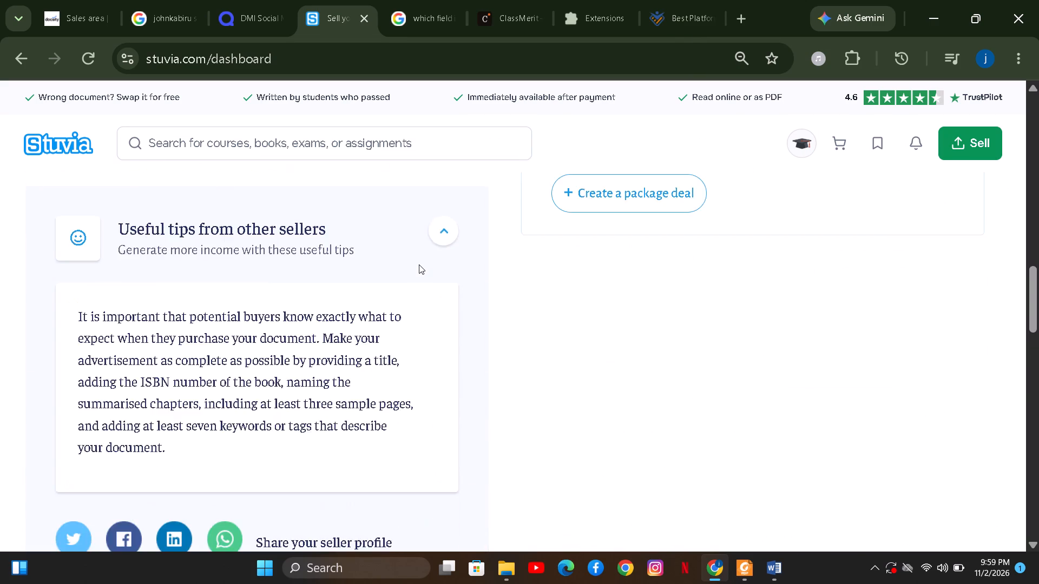
{"action": "scroll", "coordinate": [419, 264], "scroll_direction": "up", "scroll_amount": 20}
{"action": "scroll", "coordinate": [419, 264], "scroll_direction": "up", "scroll_amount": 4}
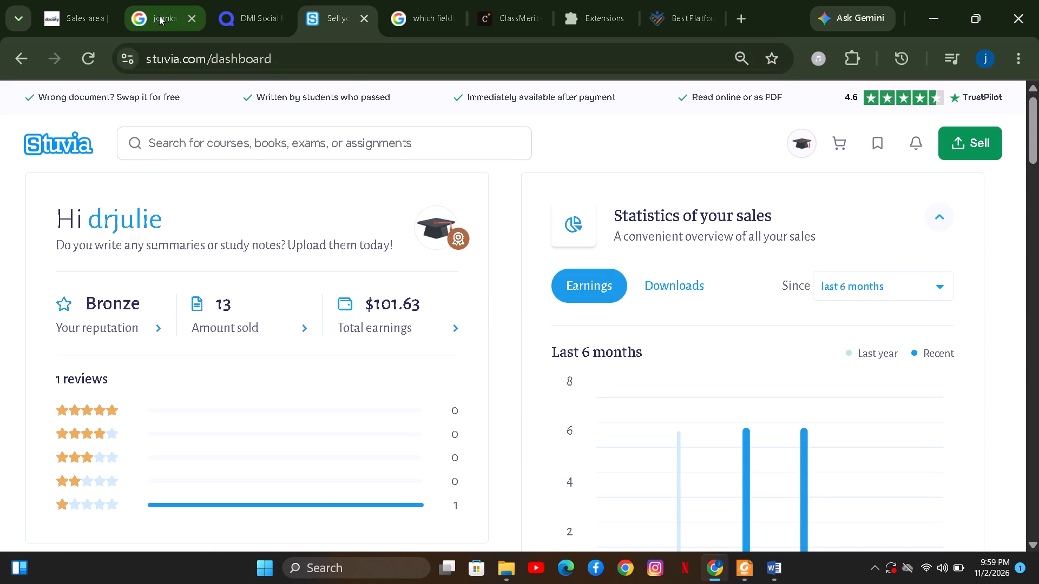
Glance through the open Google results for another Stuvia seller's profile.
{"action": "left_click", "coordinate": [170, 15]}
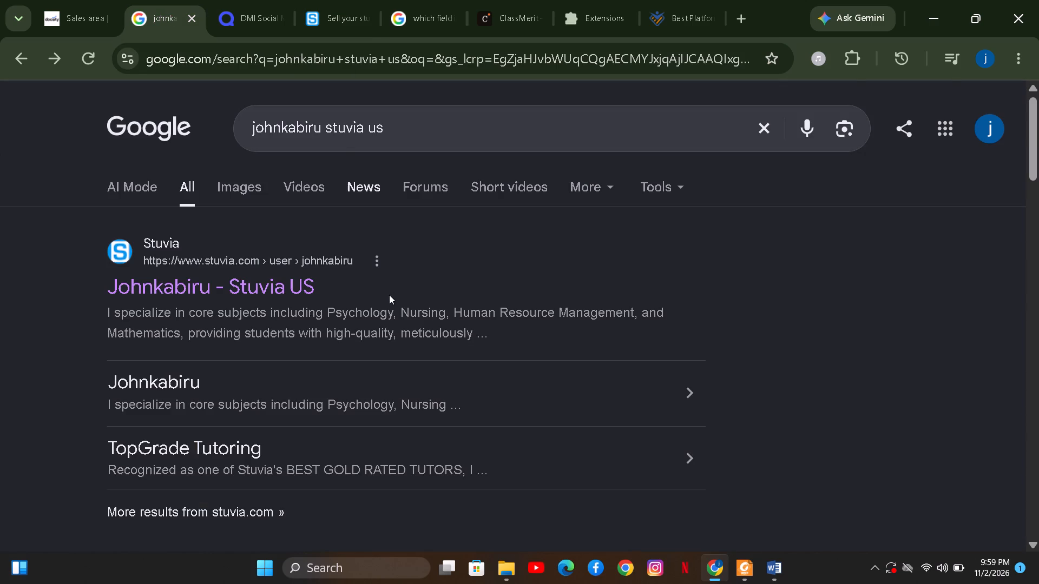
{"action": "scroll", "coordinate": [386, 297], "scroll_direction": "down", "scroll_amount": 3}
{"action": "scroll", "coordinate": [386, 290], "scroll_direction": "up", "scroll_amount": 1}
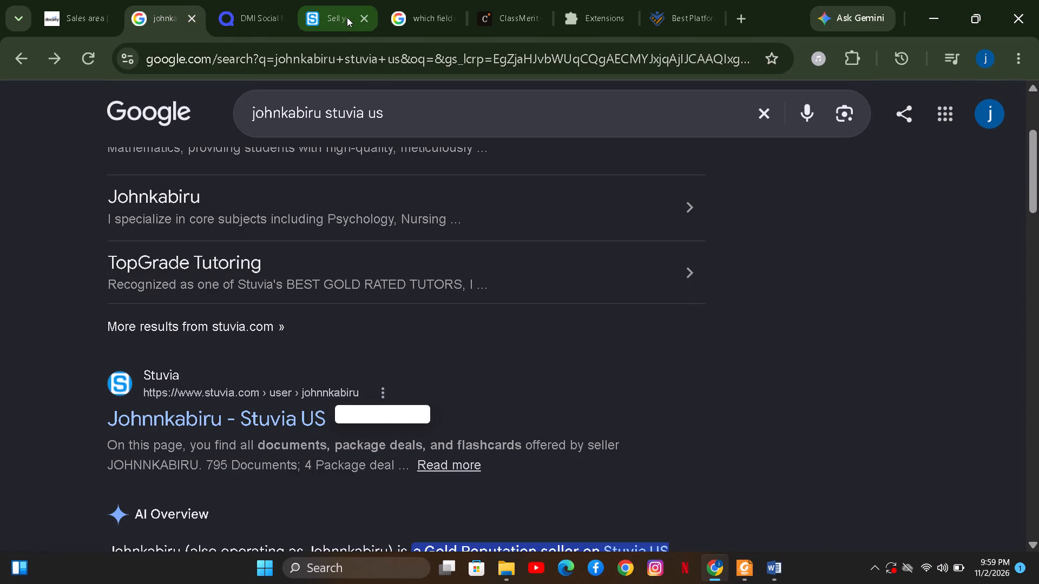
Return to the Stuvia dashboard and review its earnings chart, document totals, wallet sales and uploads sections.
{"action": "left_click", "coordinate": [347, 17]}
{"action": "scroll", "coordinate": [542, 369], "scroll_direction": "down", "scroll_amount": 4}
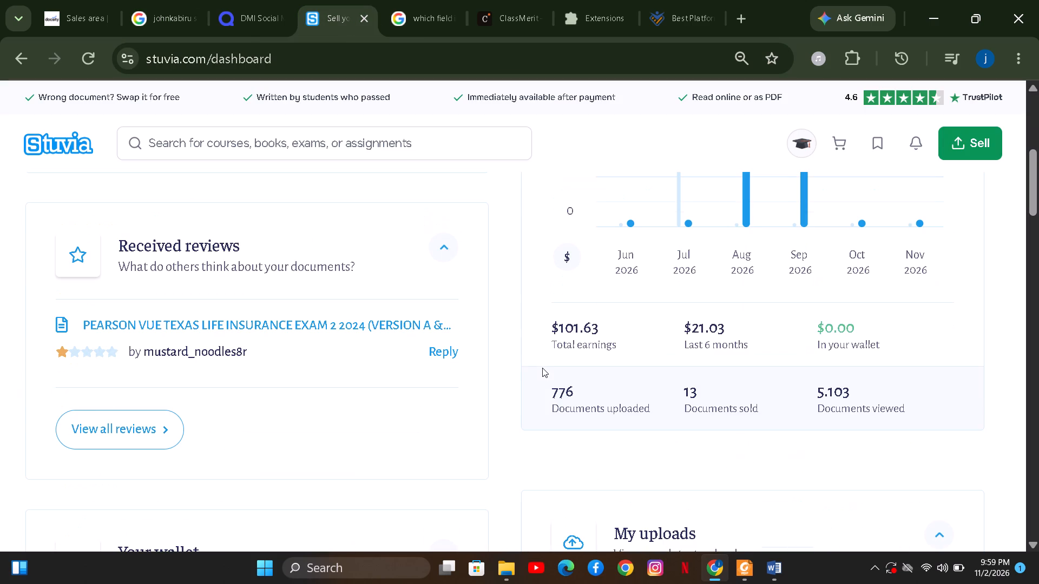
{"action": "scroll", "coordinate": [542, 367], "scroll_direction": "up", "scroll_amount": 3}
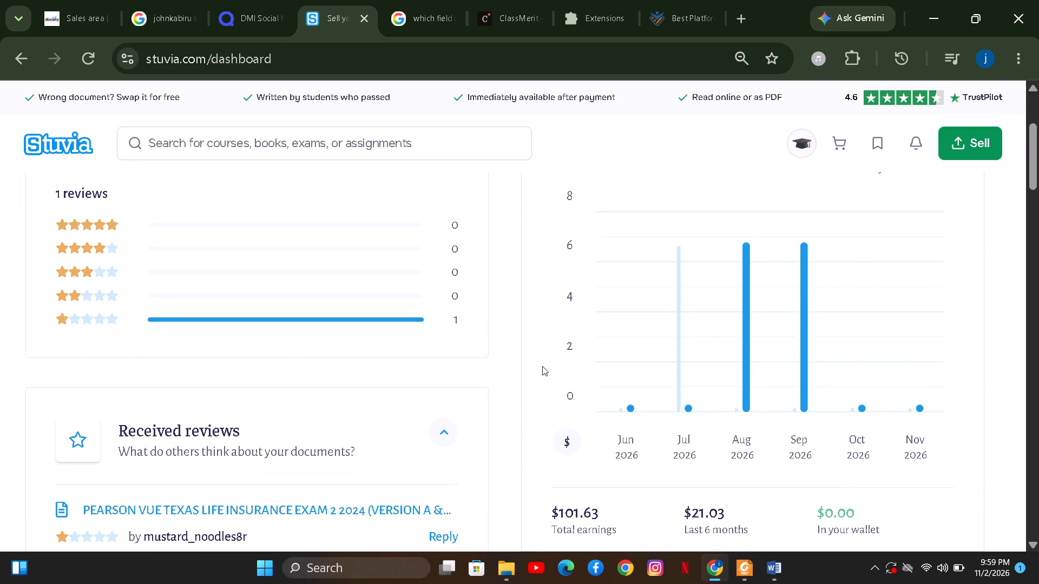
{"action": "scroll", "coordinate": [542, 366], "scroll_direction": "down", "scroll_amount": 8}
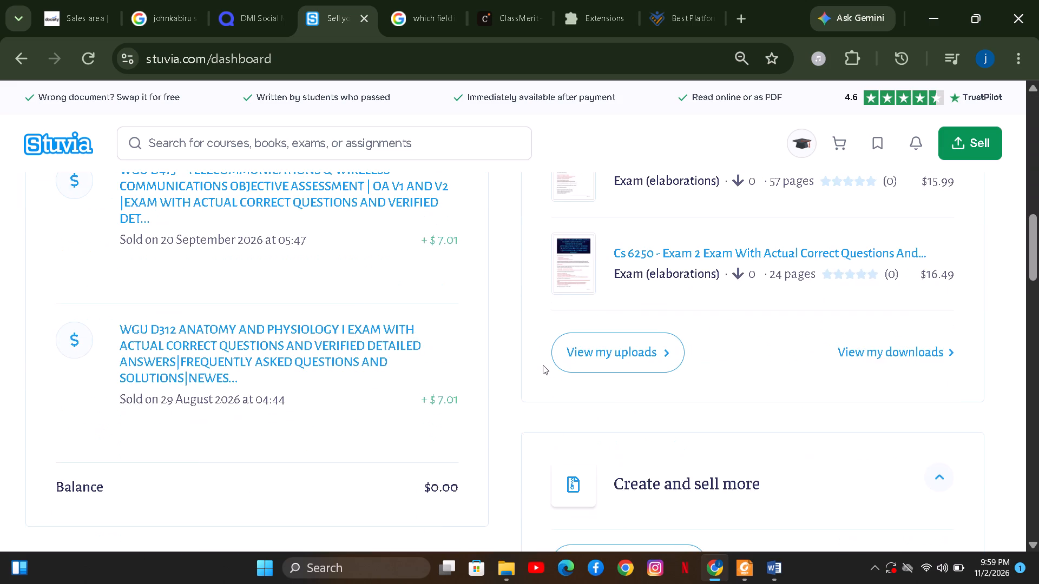
{"action": "scroll", "coordinate": [543, 365], "scroll_direction": "down", "scroll_amount": 1}
{"action": "scroll", "coordinate": [543, 365], "scroll_direction": "up", "scroll_amount": 5}
{"action": "scroll", "coordinate": [543, 364], "scroll_direction": "up", "scroll_amount": 16}
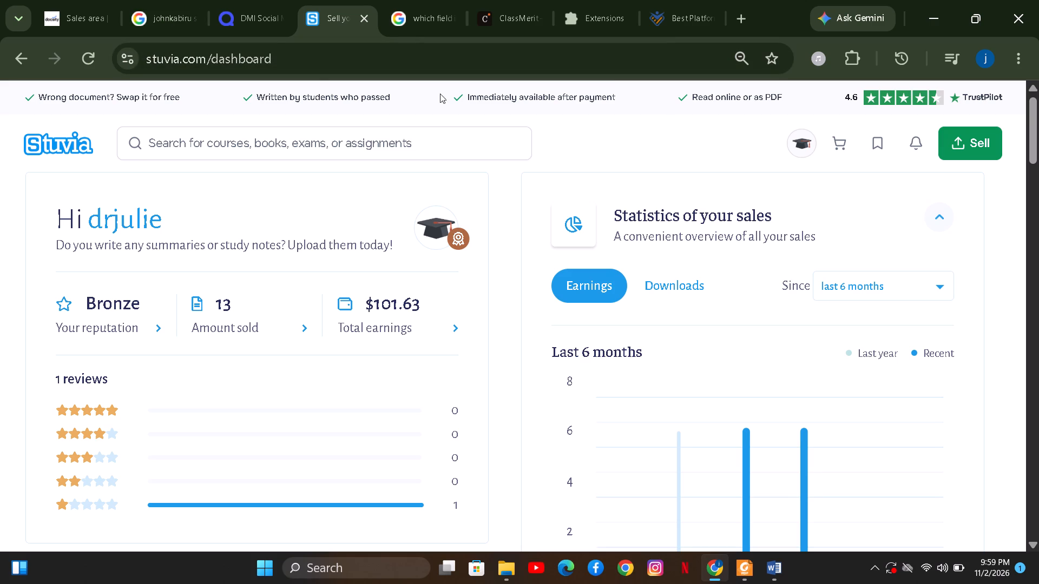
Look through the open Google results for which field ANPH 1002 belongs to.
{"action": "left_click", "coordinate": [438, 16]}
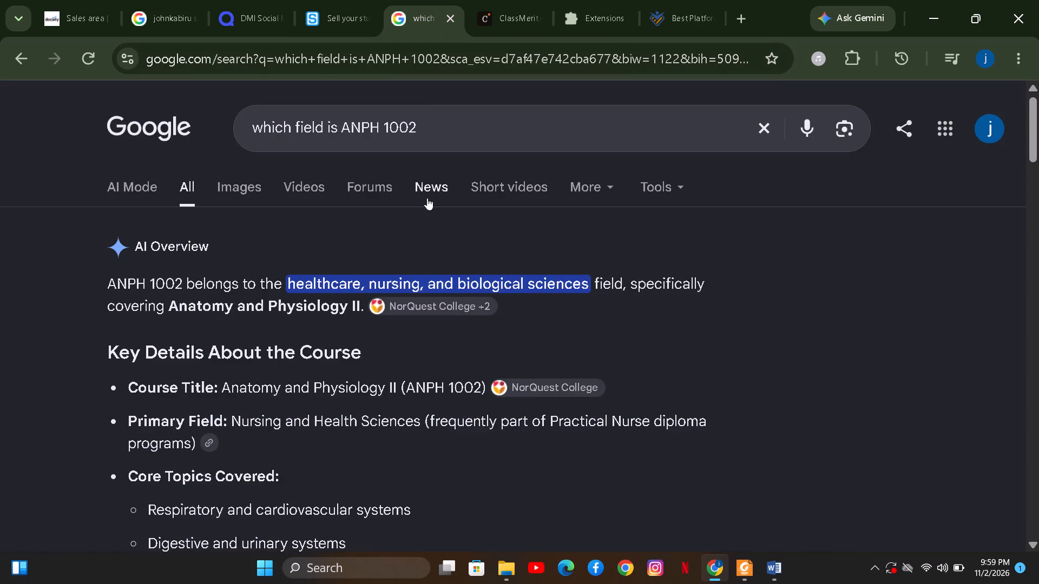
{"action": "scroll", "coordinate": [369, 306], "scroll_direction": "down", "scroll_amount": 17}
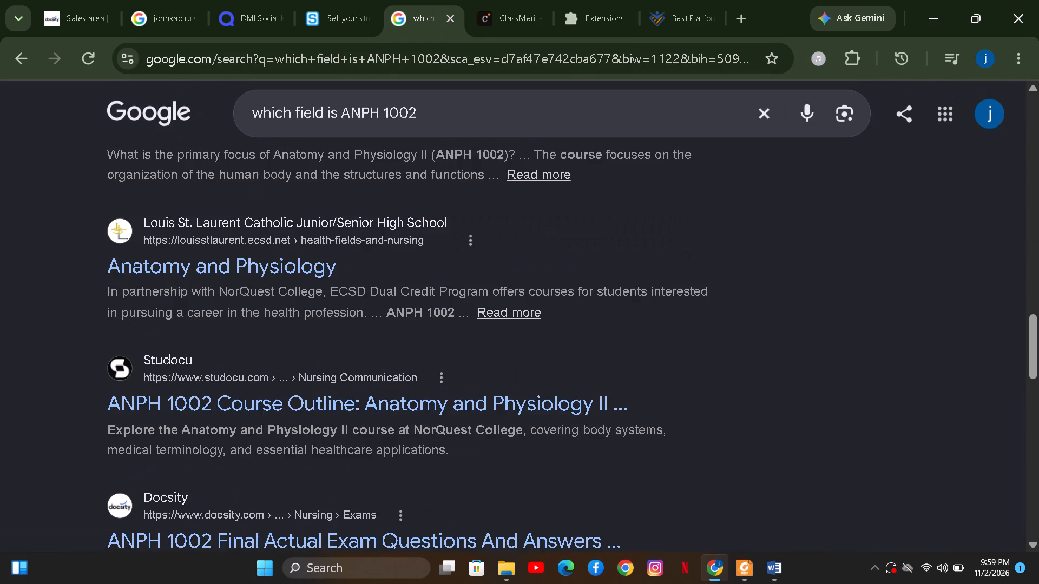
{"action": "scroll", "coordinate": [365, 293], "scroll_direction": "up", "scroll_amount": 1}
{"action": "scroll", "coordinate": [365, 292], "scroll_direction": "down", "scroll_amount": 16}
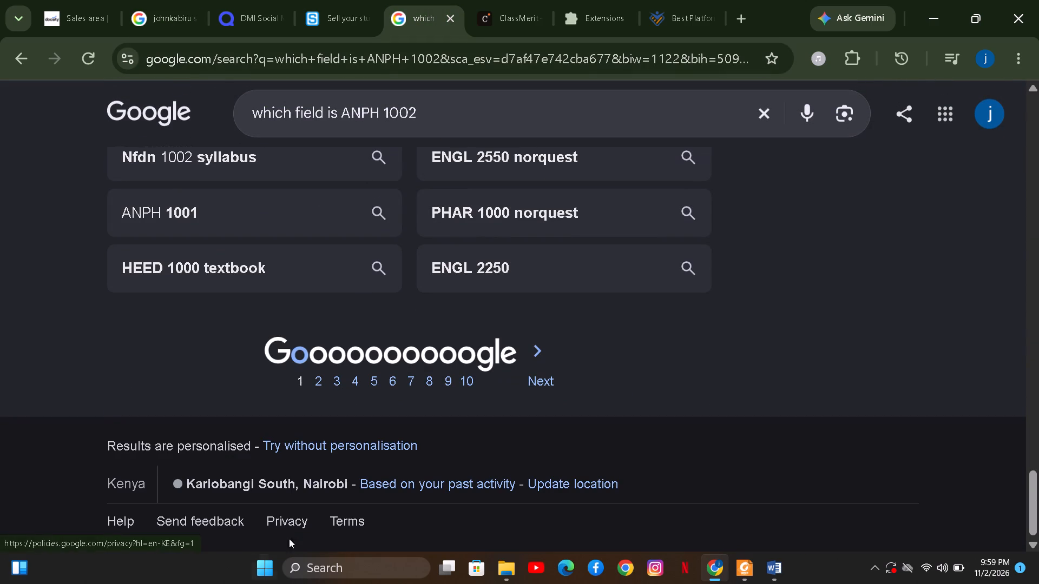
Launch the Kuro app from the computer's recommended items.
{"action": "left_click", "coordinate": [257, 568]}
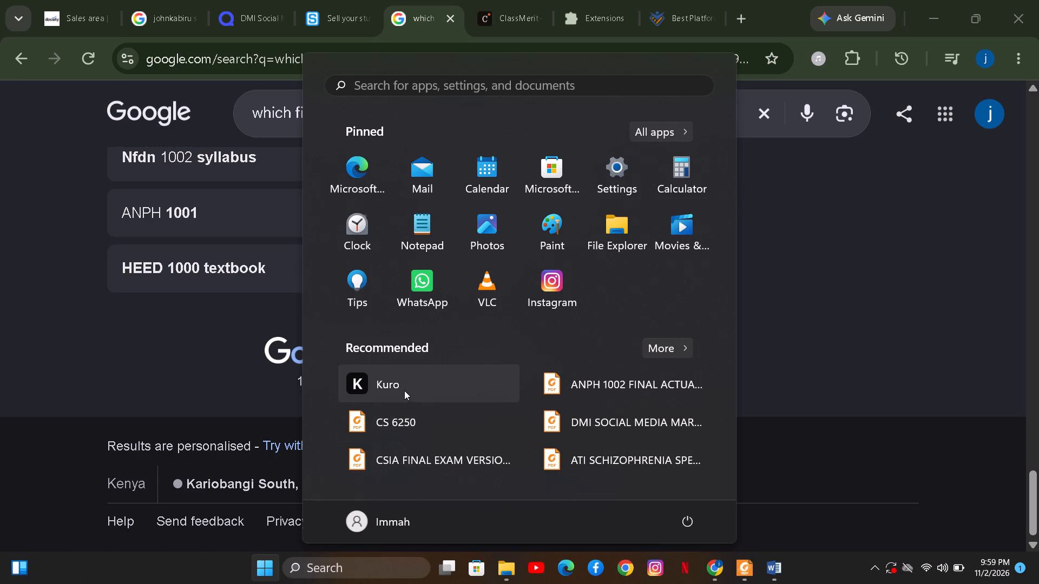
{"action": "left_click", "coordinate": [405, 390]}
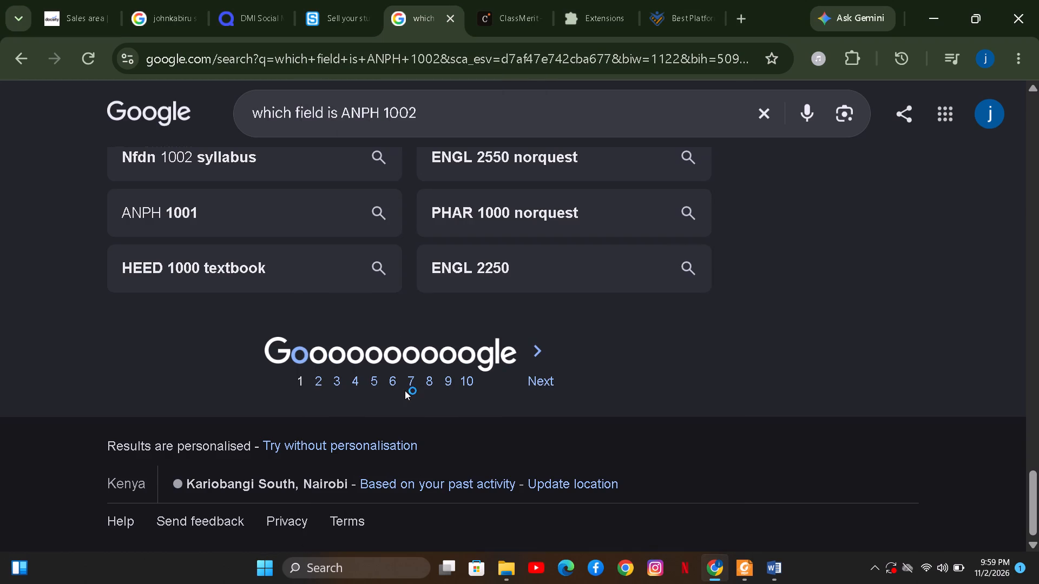
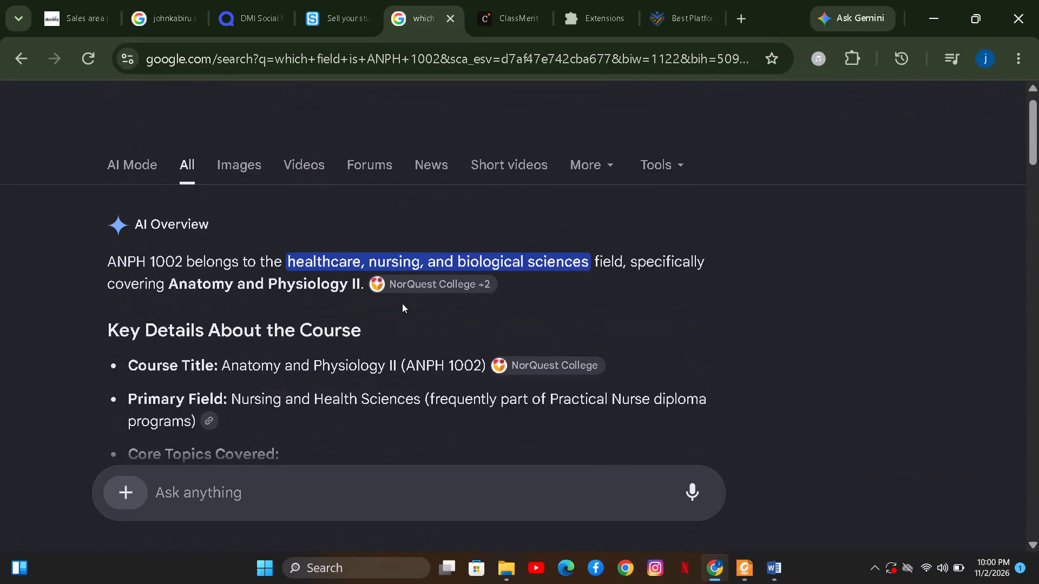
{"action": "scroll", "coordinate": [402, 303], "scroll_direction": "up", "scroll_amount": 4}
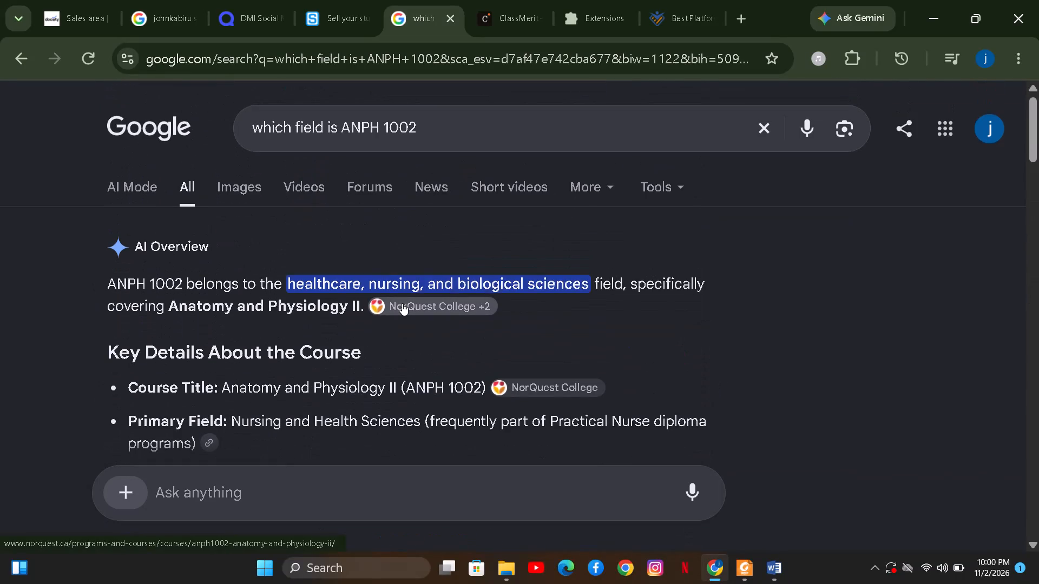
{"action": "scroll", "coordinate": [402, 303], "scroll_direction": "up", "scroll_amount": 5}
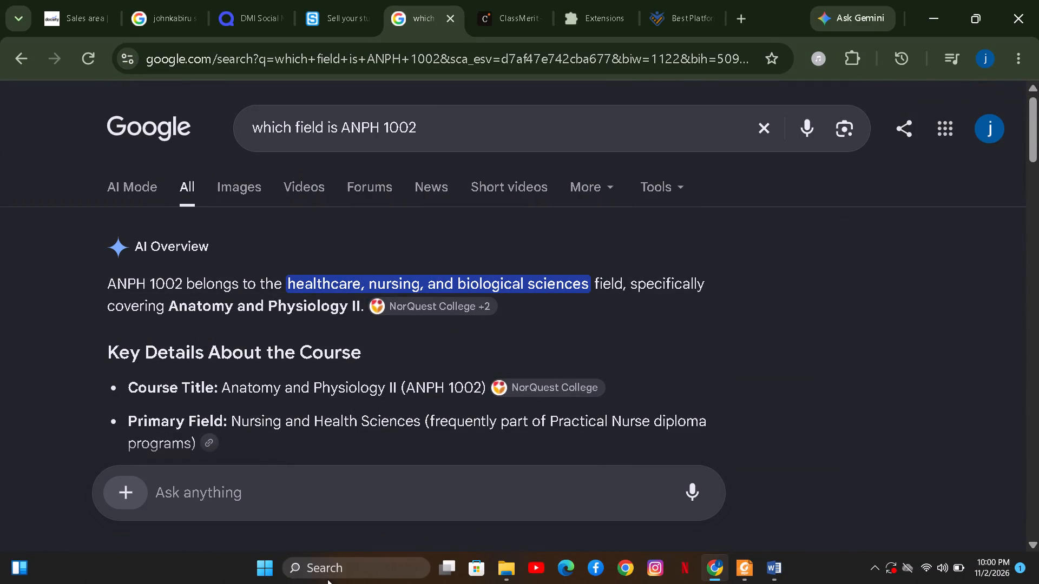
Launch Word 2016 and open the recent document "Global warming is the gradual increase in Earth".
{"action": "left_click", "coordinate": [259, 565]}
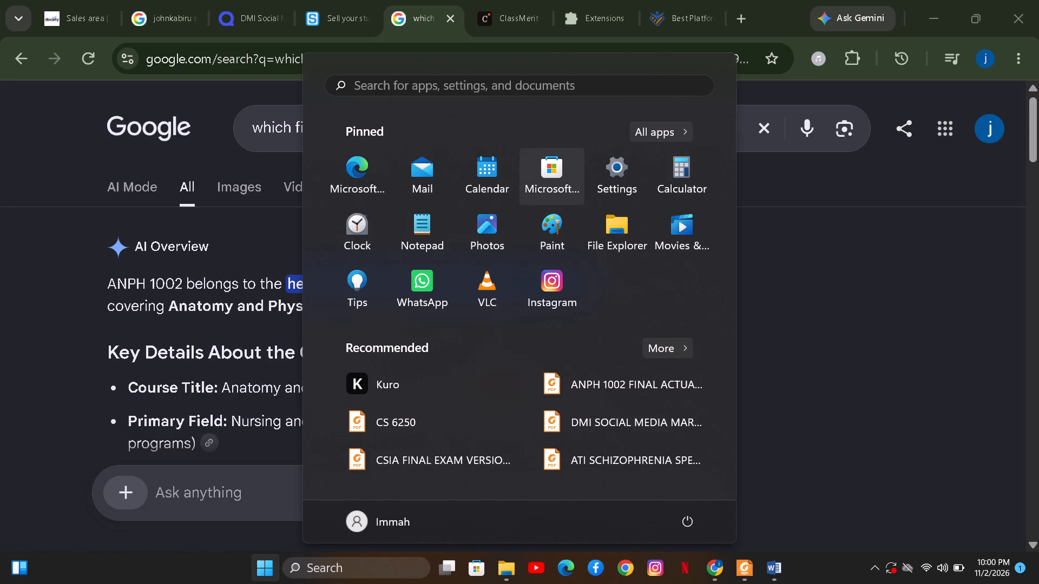
{"action": "left_click", "coordinate": [540, 88]}
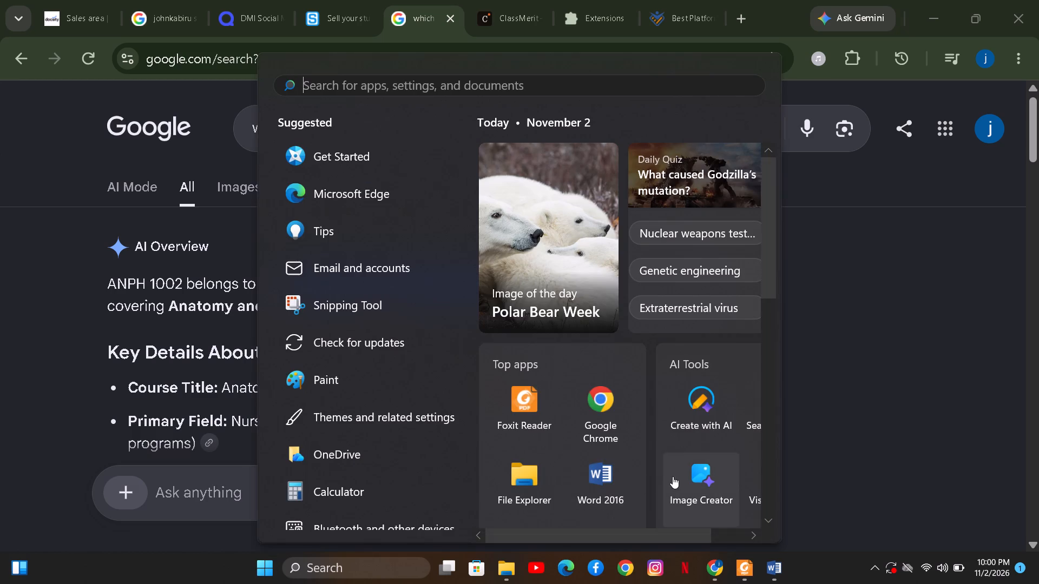
{"action": "left_click", "coordinate": [604, 486]}
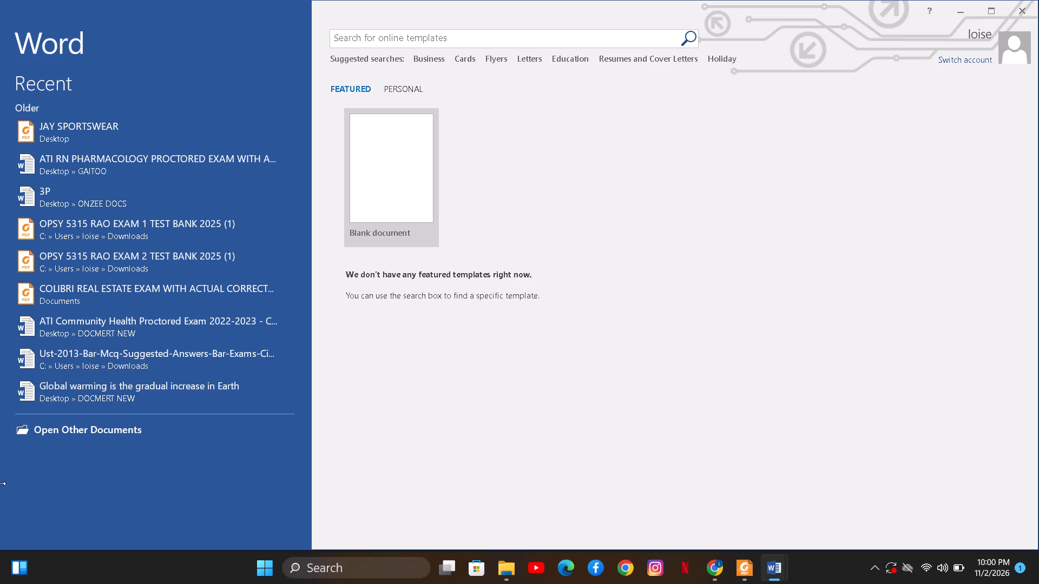
{"action": "left_click", "coordinate": [113, 382]}
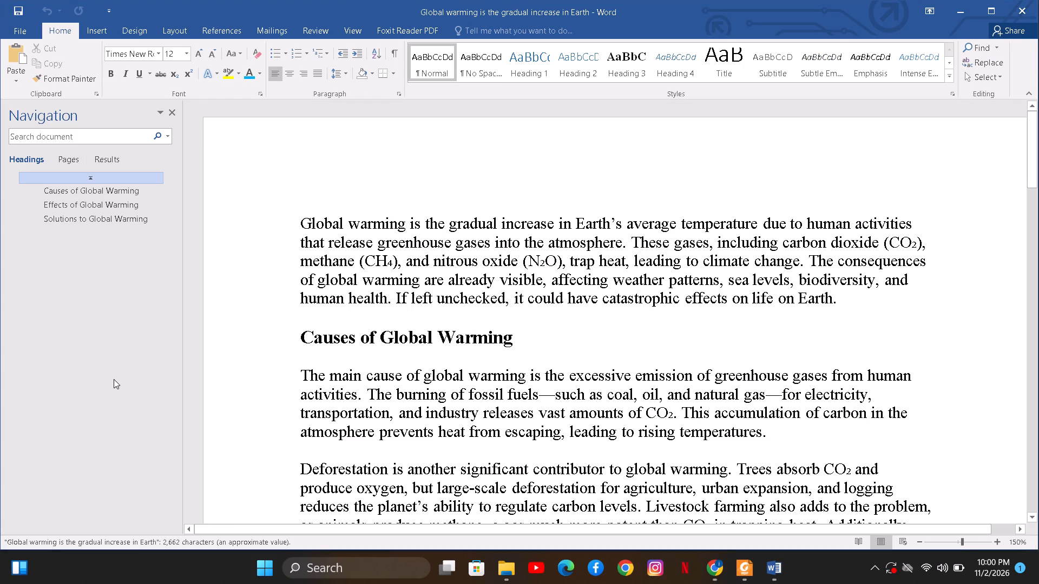
Skim the global warming document's sections on causes, effects and solutions, and return to its beginning.
{"action": "scroll", "coordinate": [558, 413], "scroll_direction": "down", "scroll_amount": 4}
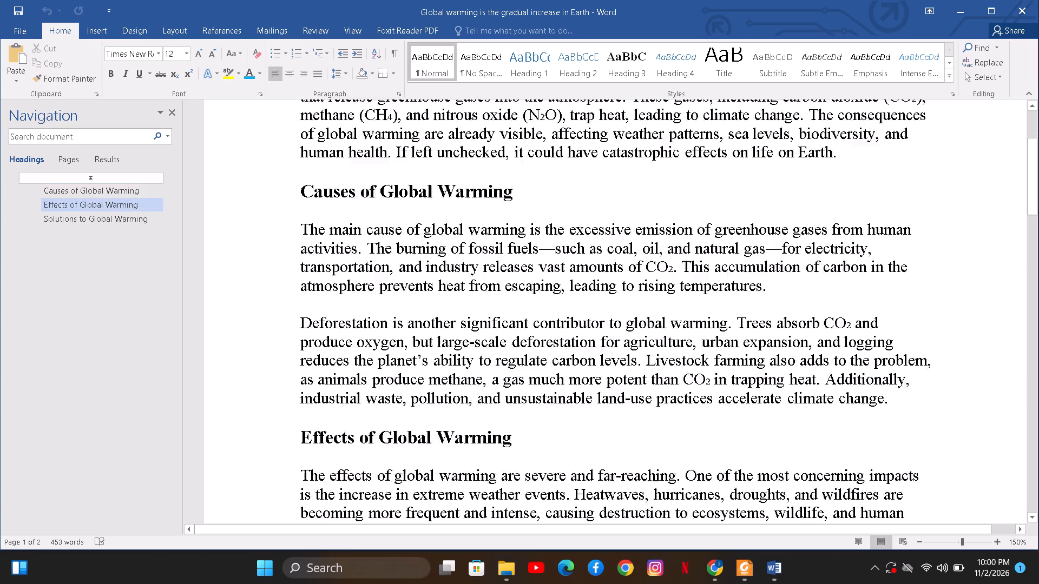
{"action": "scroll", "coordinate": [521, 422], "scroll_direction": "down", "scroll_amount": 14}
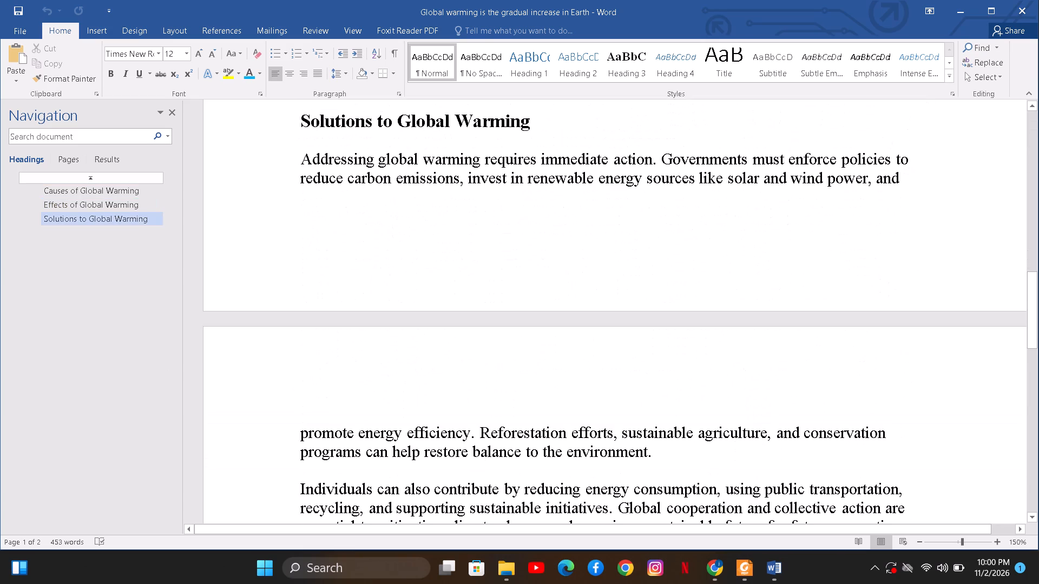
{"action": "scroll", "coordinate": [519, 423], "scroll_direction": "up", "scroll_amount": 12}
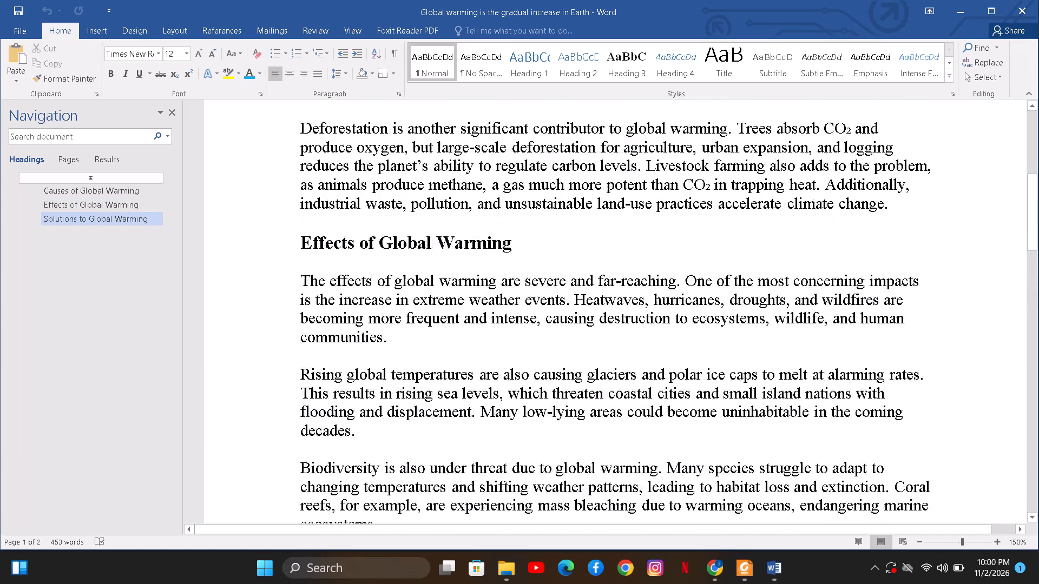
{"action": "scroll", "coordinate": [519, 423], "scroll_direction": "up", "scroll_amount": 16}
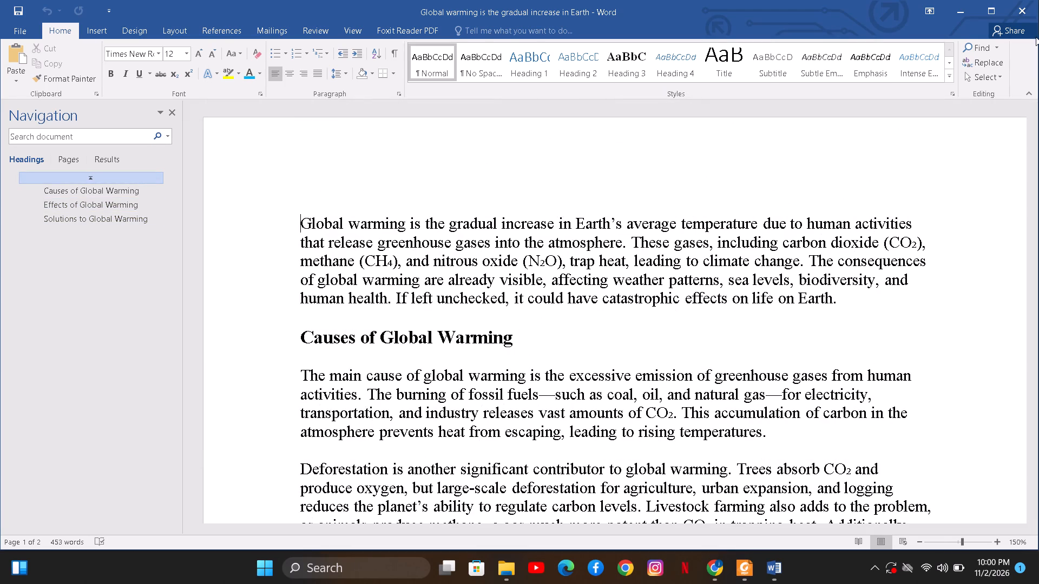
Close the global warming document and the social media marketing exam in Document1, discarding unsaved changes.
{"action": "left_click", "coordinate": [1020, 6]}
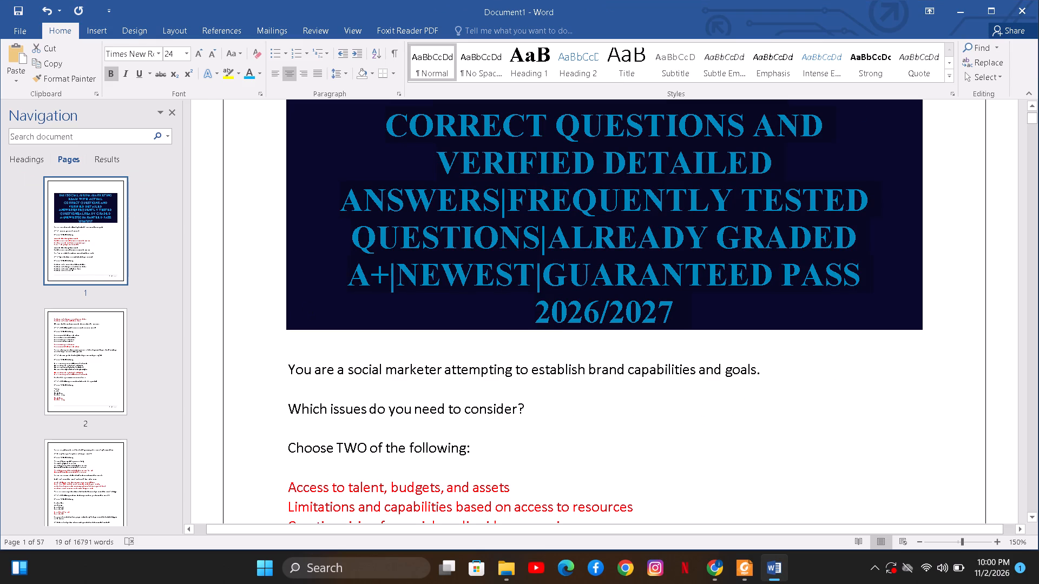
{"action": "left_click", "coordinate": [1015, 8]}
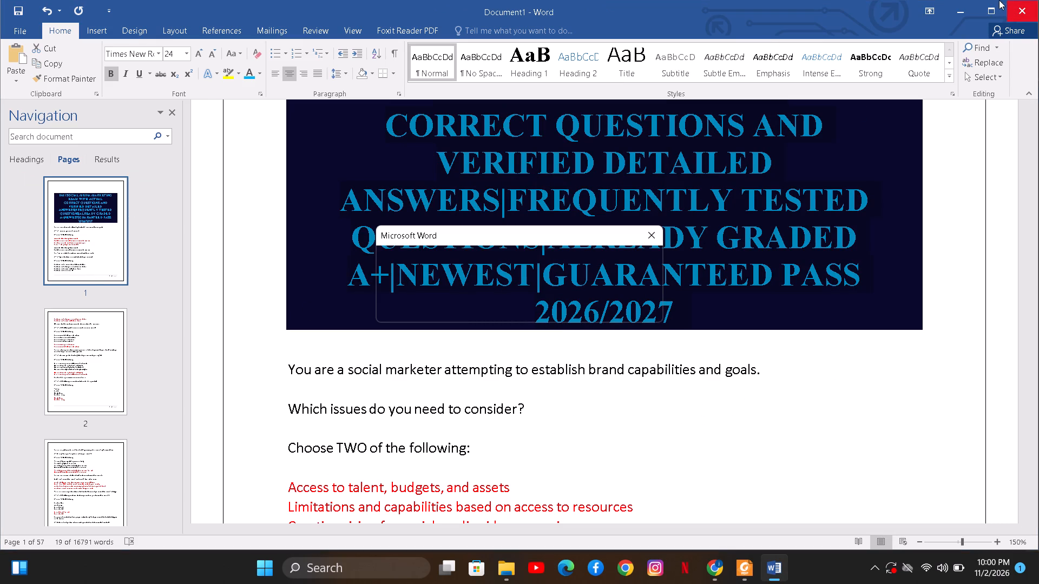
{"action": "left_click", "coordinate": [512, 306]}
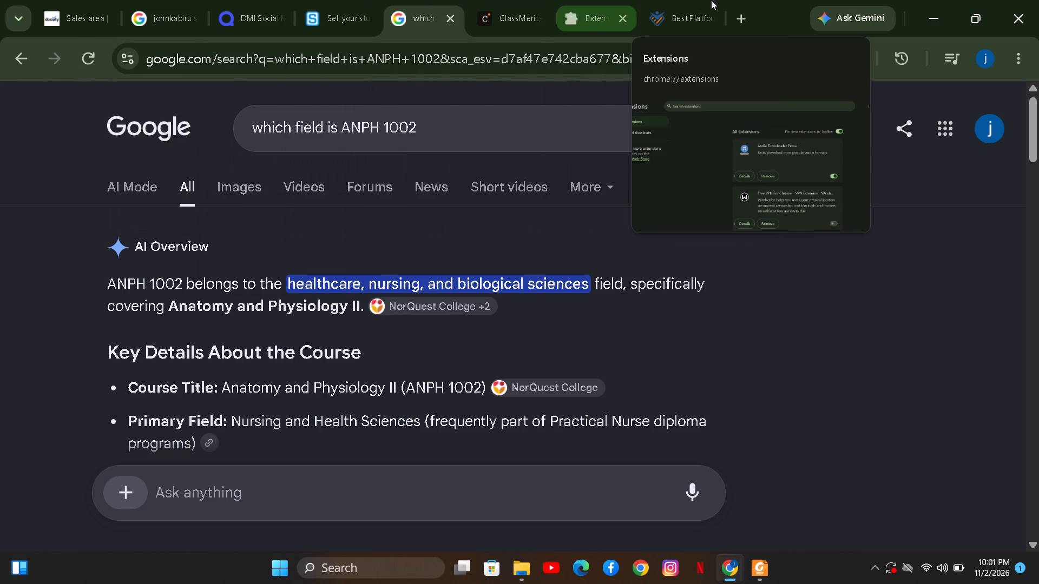
Close the "Best Platform" page in the browser.
{"action": "left_click", "coordinate": [713, 25]}
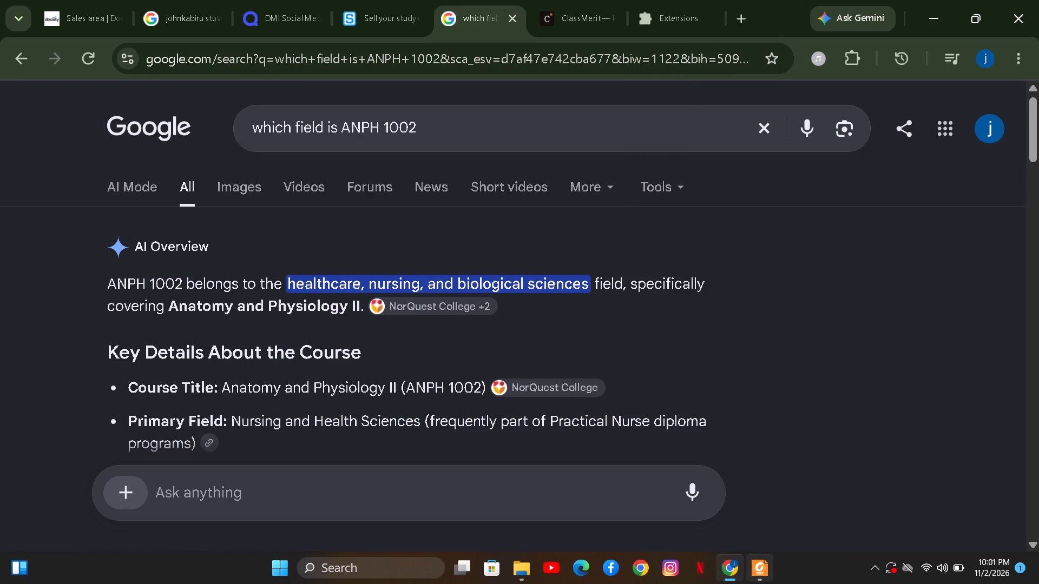
Search the computer for "microso" and open the Microsoft Word web suggestion.
{"action": "left_click", "coordinate": [279, 561]}
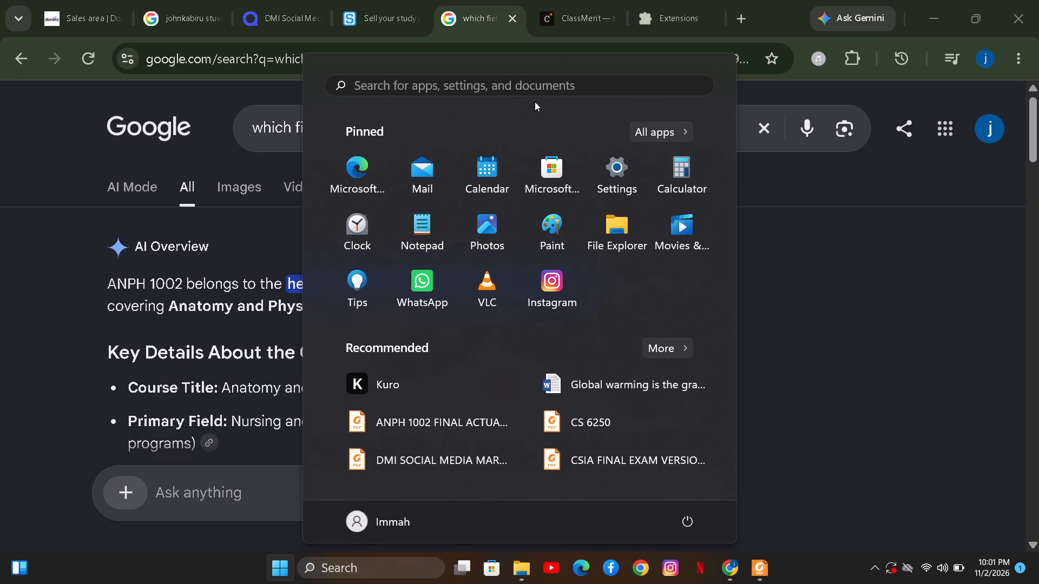
{"action": "left_click", "coordinate": [542, 82]}
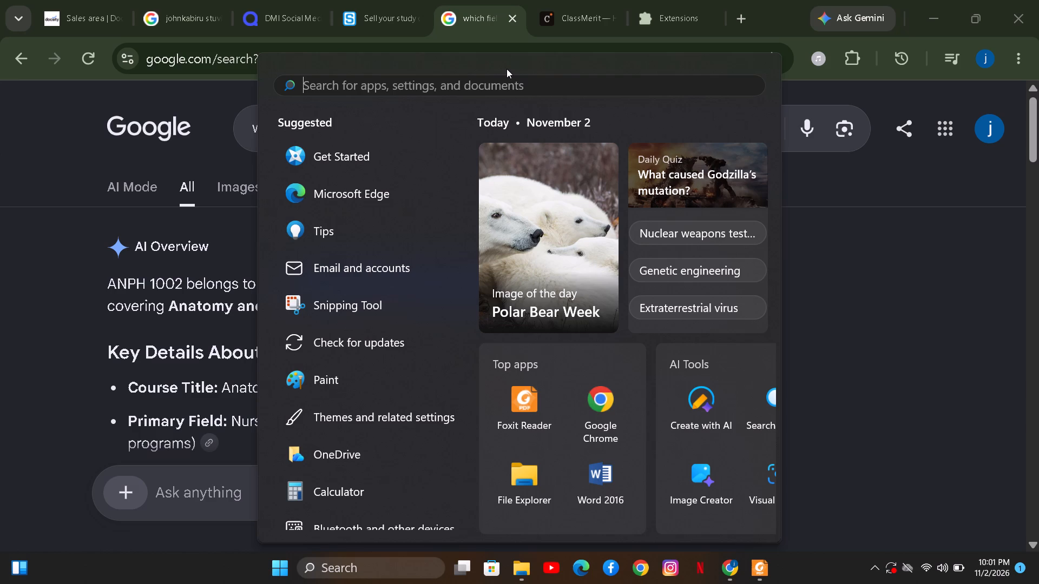
{"action": "type", "text": "micro"}
{"action": "type", "text": "so"}
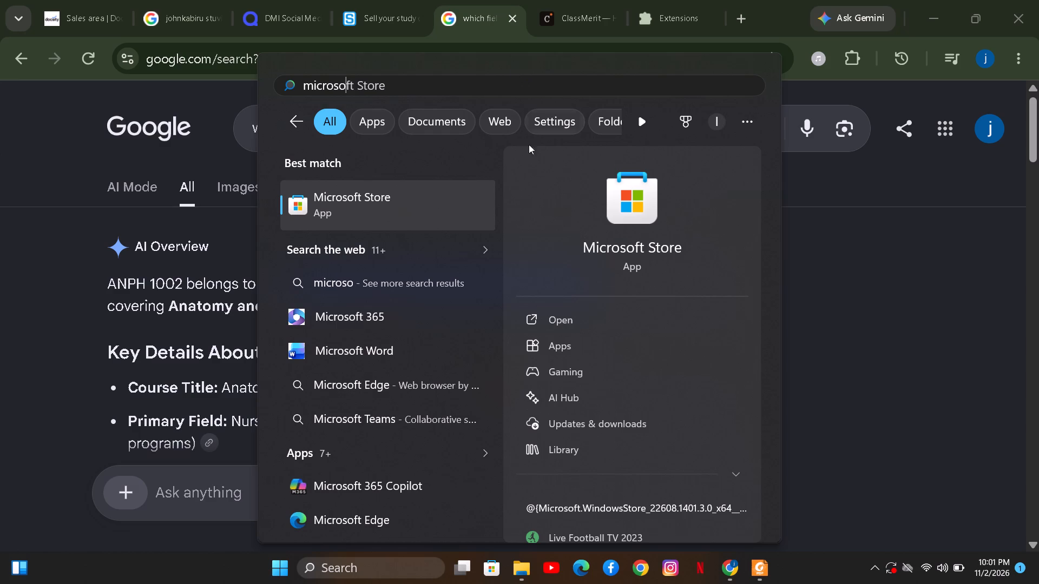
{"action": "left_click", "coordinate": [352, 349]}
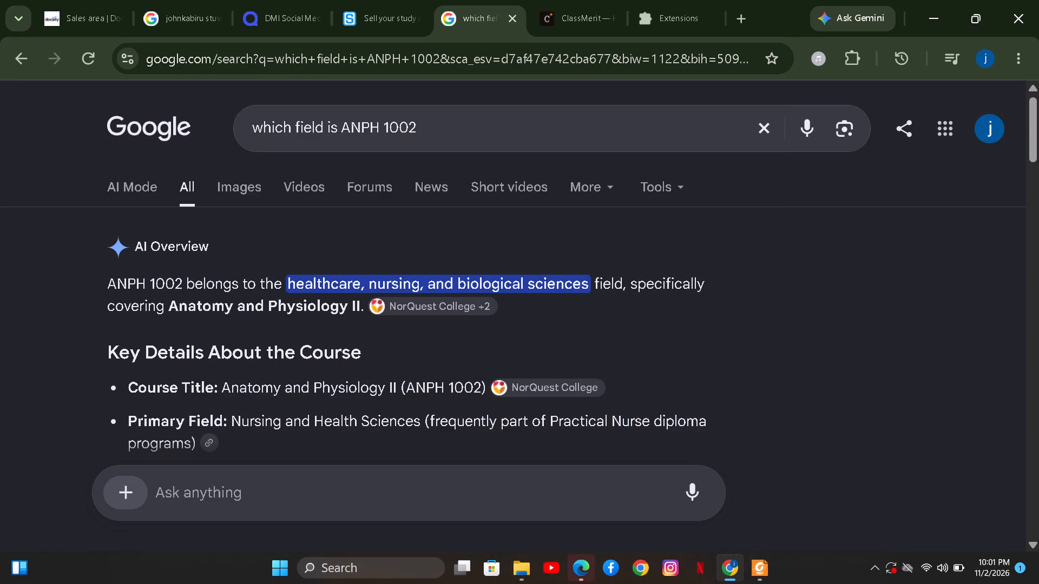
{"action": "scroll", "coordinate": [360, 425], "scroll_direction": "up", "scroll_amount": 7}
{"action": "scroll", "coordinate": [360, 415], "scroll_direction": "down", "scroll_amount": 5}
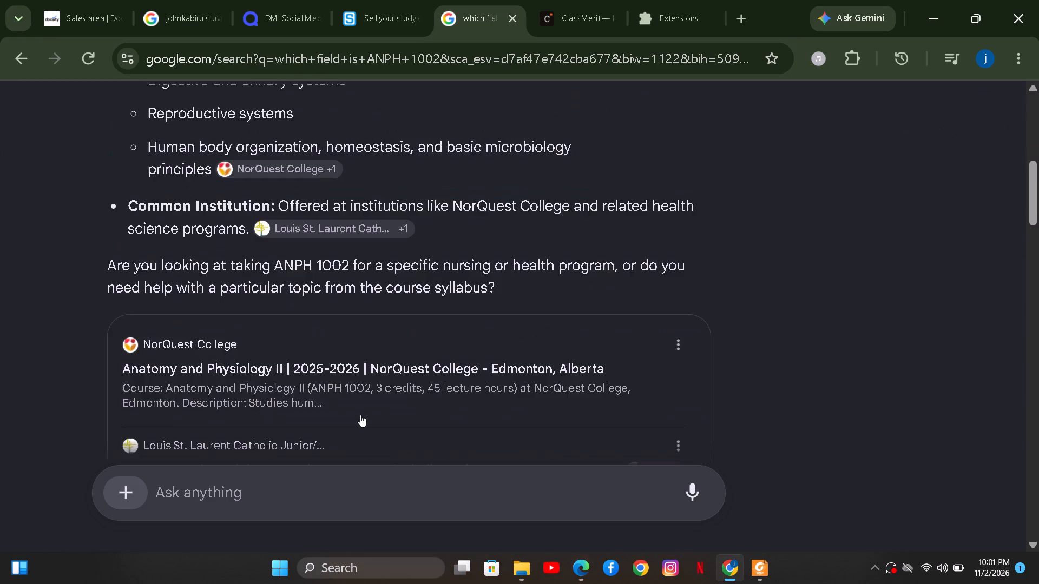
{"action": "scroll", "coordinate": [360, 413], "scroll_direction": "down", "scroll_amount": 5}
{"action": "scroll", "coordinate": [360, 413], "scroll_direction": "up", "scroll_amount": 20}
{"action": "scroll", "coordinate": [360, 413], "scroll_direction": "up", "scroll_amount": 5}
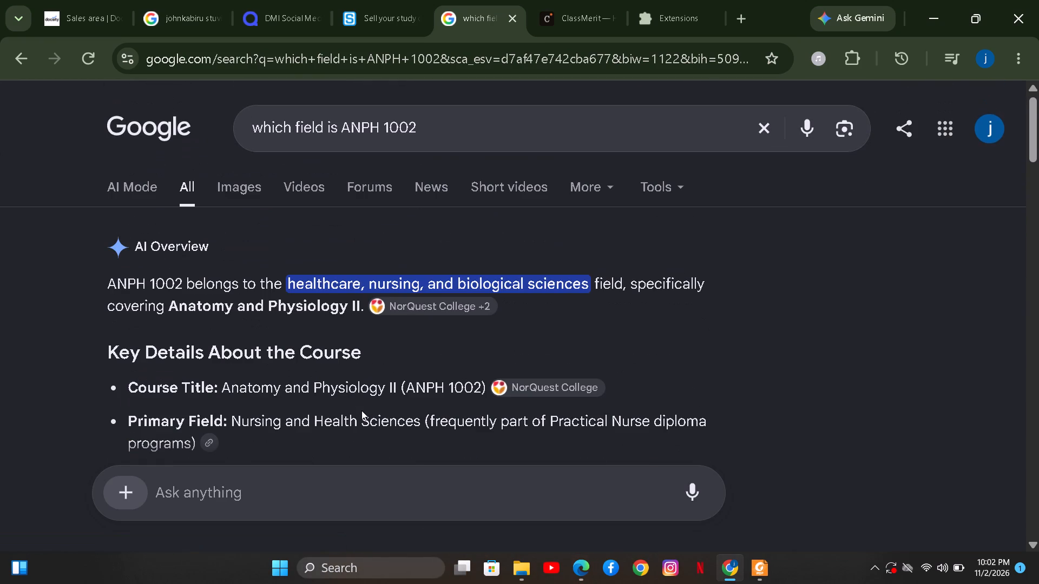
Launch the Kuro app from the computer's recommended items.
{"action": "left_click", "coordinate": [270, 568]}
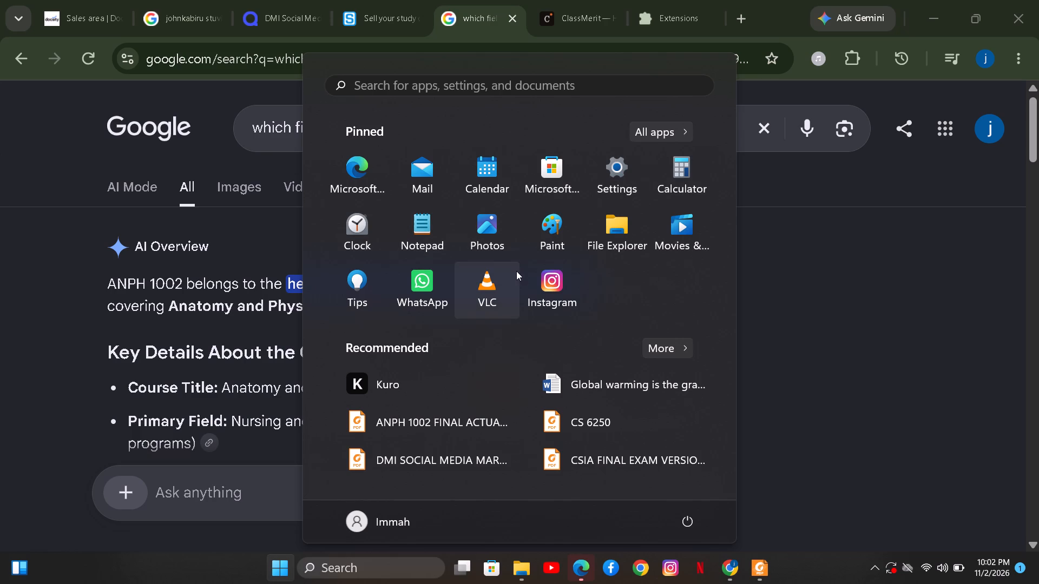
{"action": "left_click", "coordinate": [406, 389]}
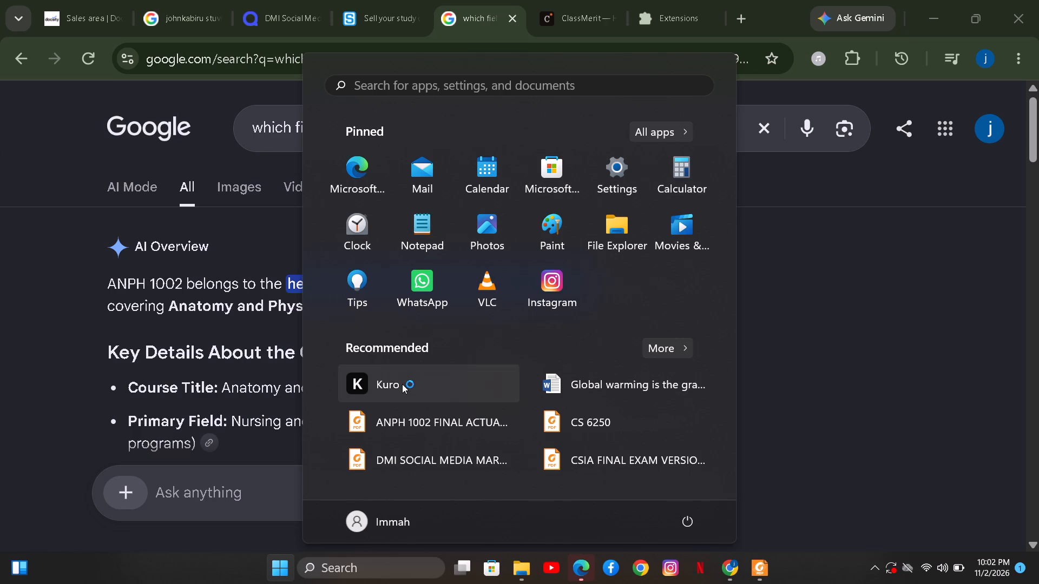
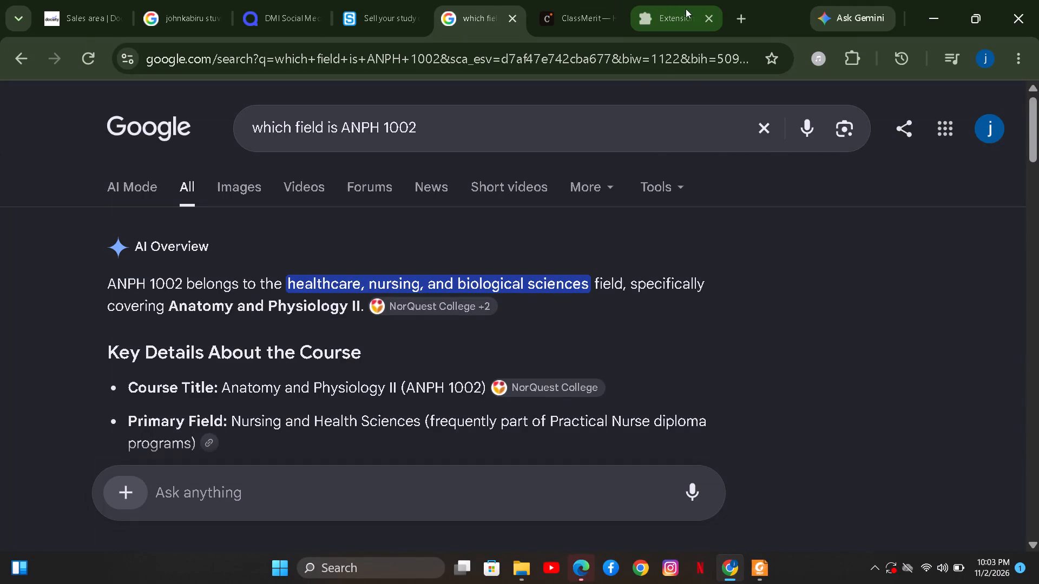
Close the Extensions page in the browser, leaving the ANPH 1002 search page open.
{"action": "left_click", "coordinate": [707, 16]}
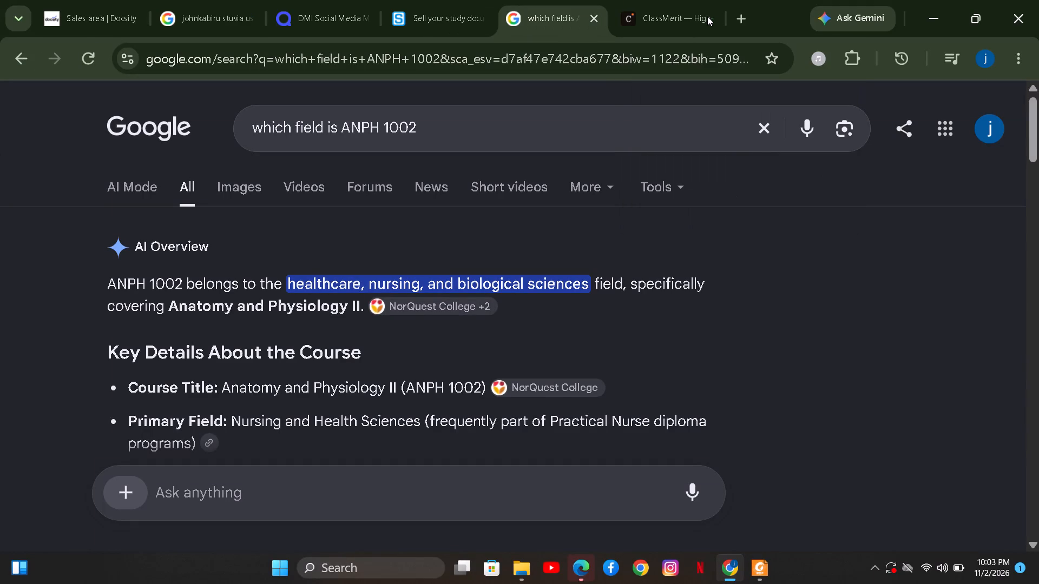